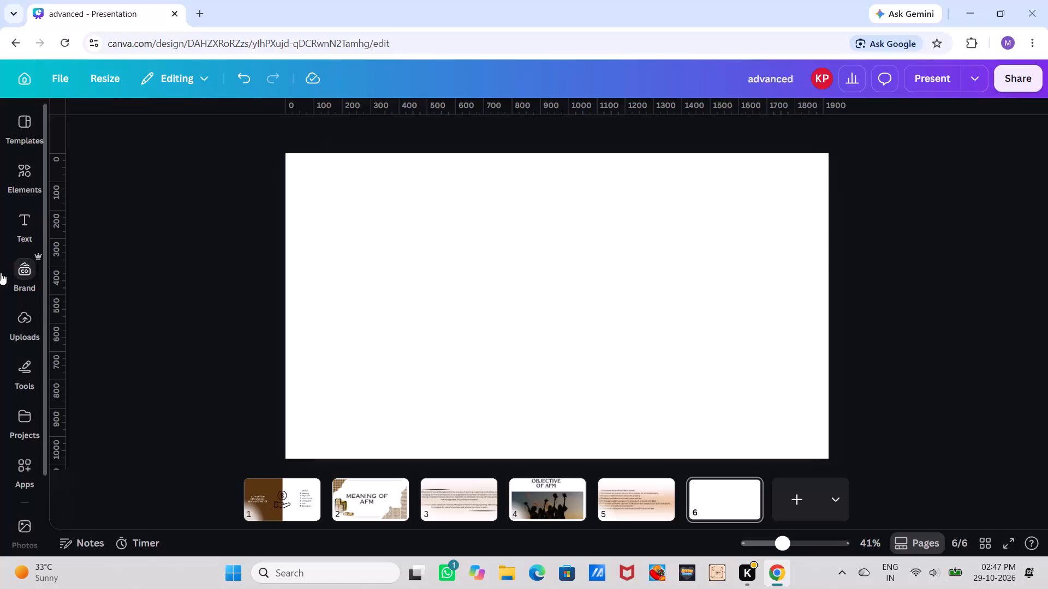
# Add the recently used gold "Golden Hour" text style to the blank sixth slide.
pyautogui.click(11, 188)
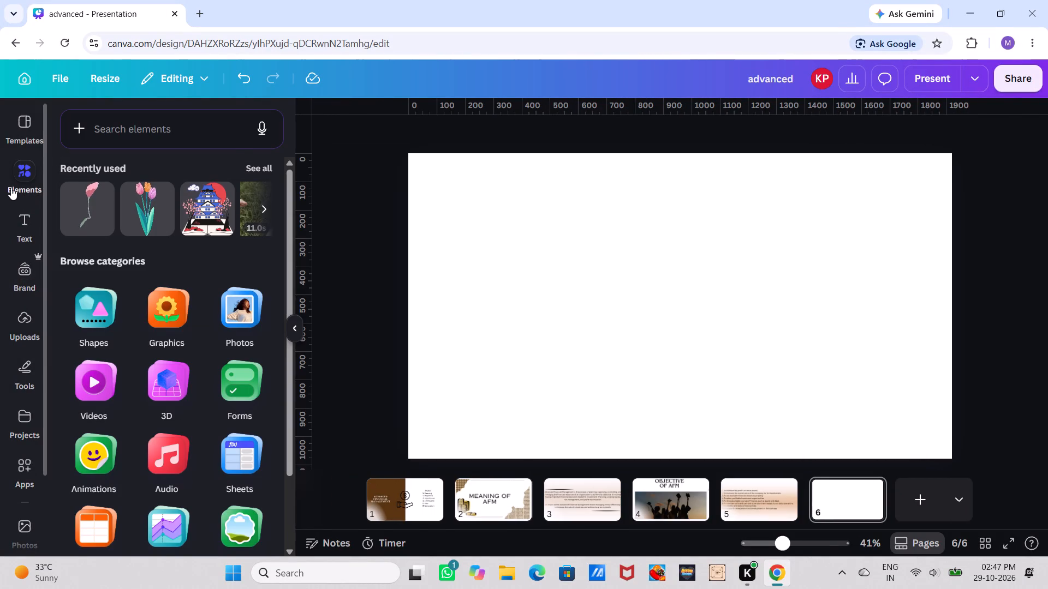
pyautogui.click(177, 322)
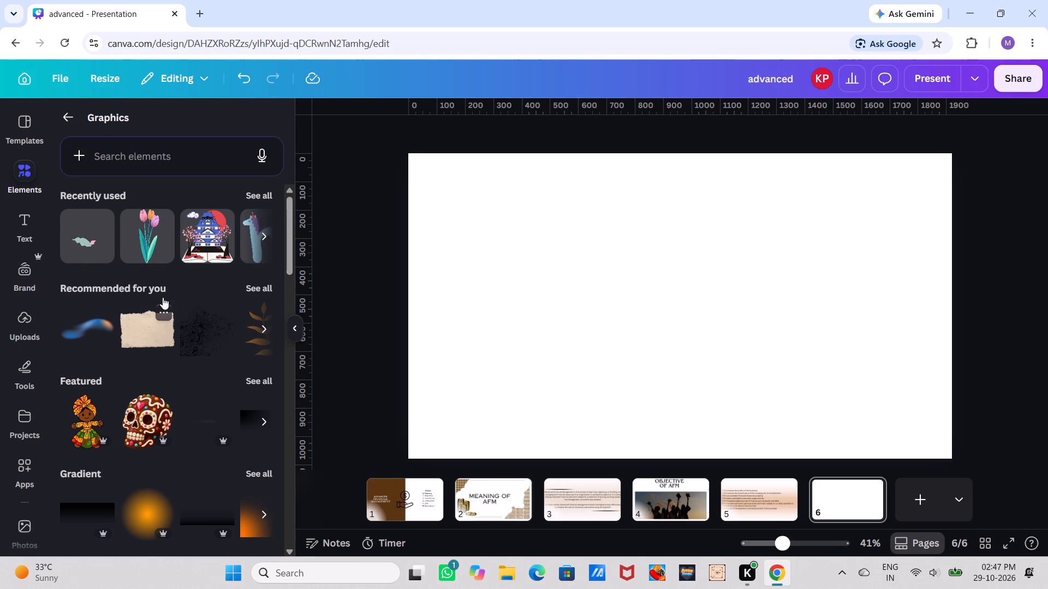
pyautogui.click(38, 220)
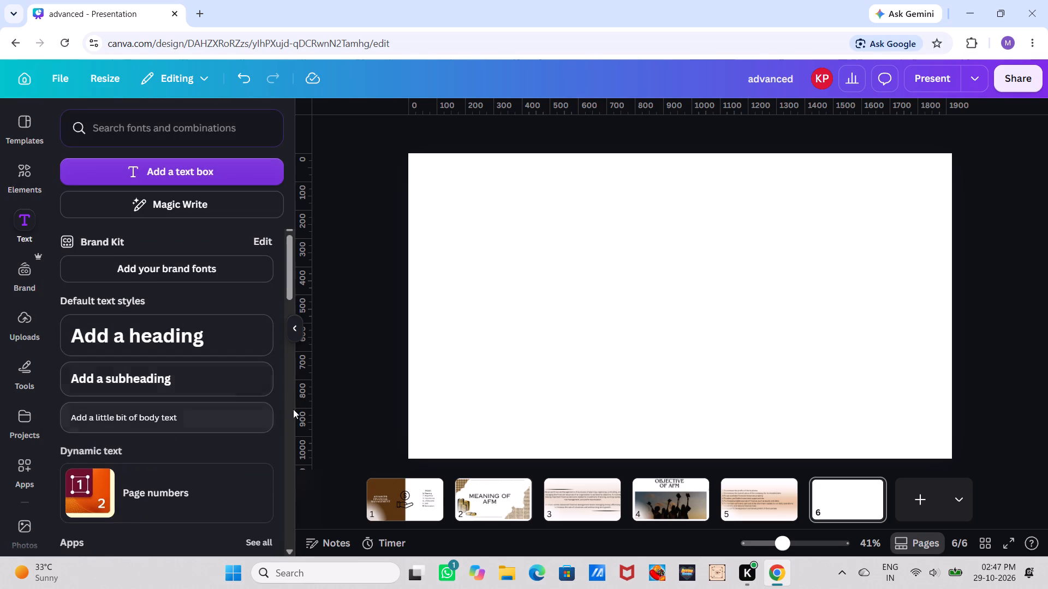
pyautogui.moveTo(287, 276); pyautogui.dragTo(291, 343)
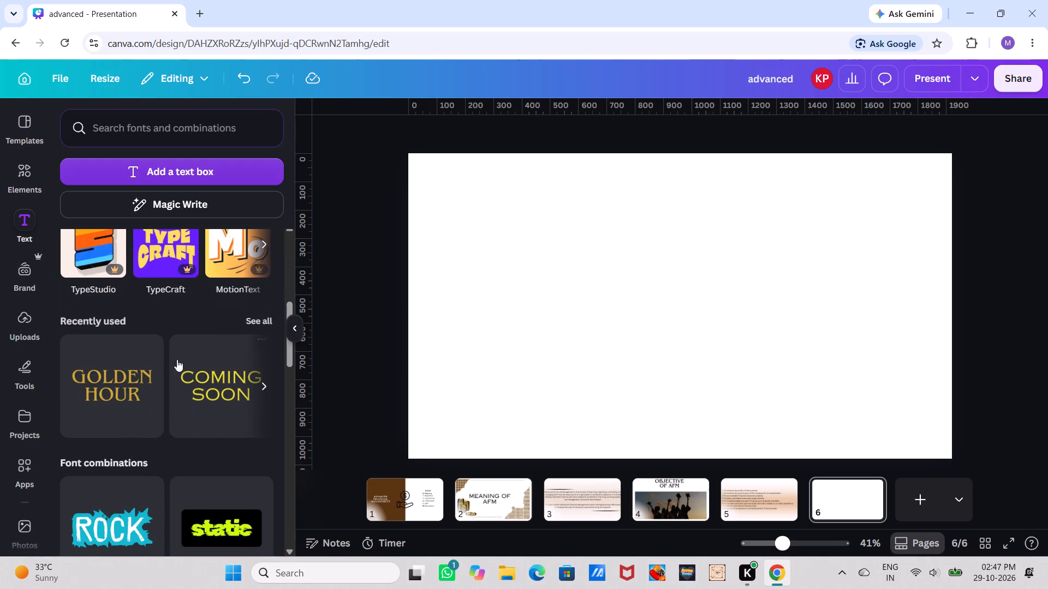
pyautogui.click(142, 358)
# Replace the "Golden Hour" placeholder wording with "importance of afm".
pyautogui.tripleClick(623, 266)
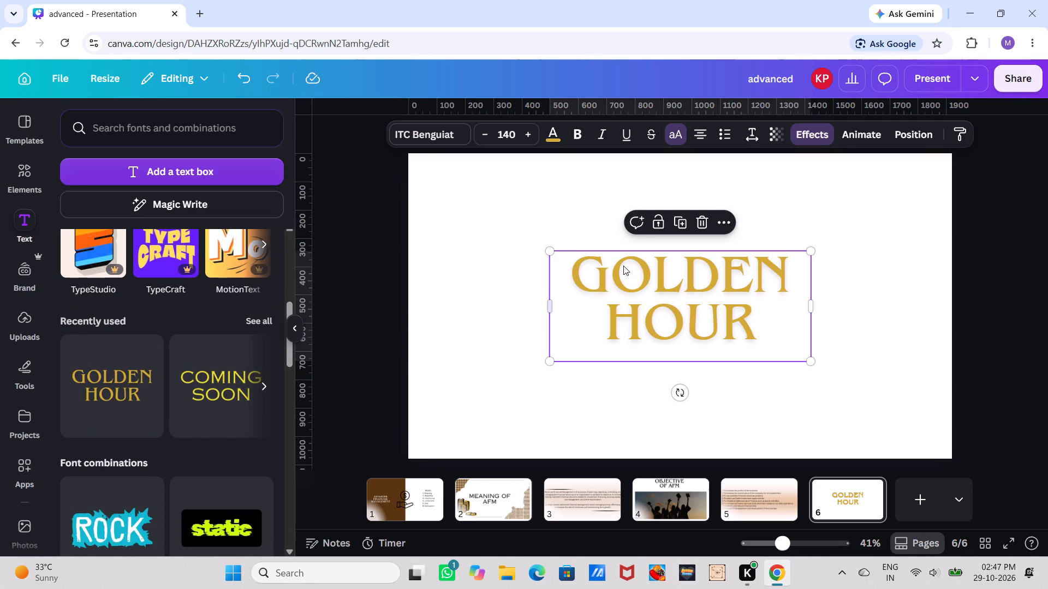
pyautogui.click(621, 283)
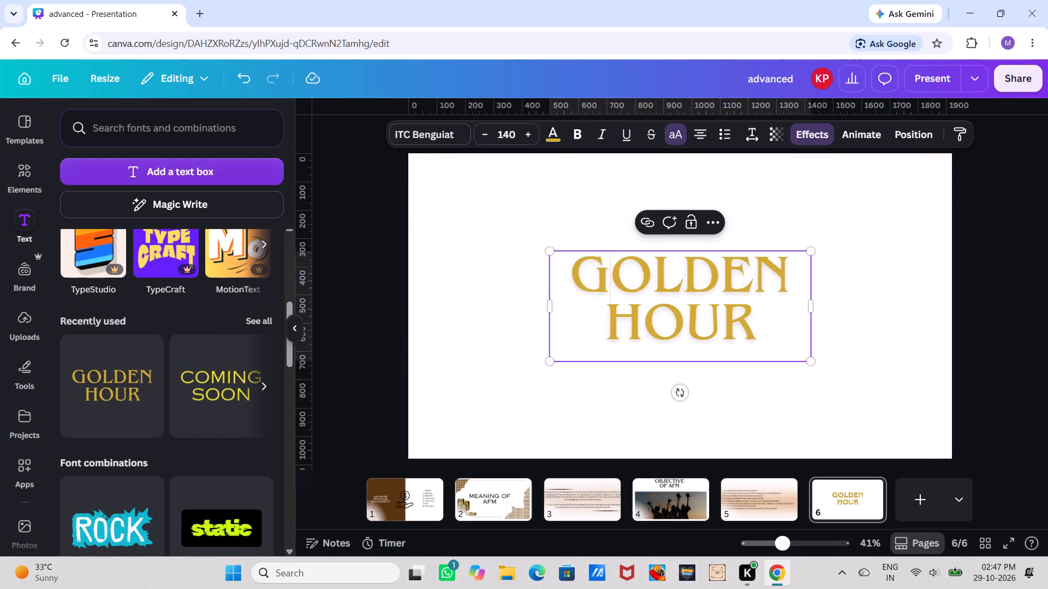
pyautogui.click(606, 278)
pyautogui.moveTo(606, 278); pyautogui.dragTo(622, 315)
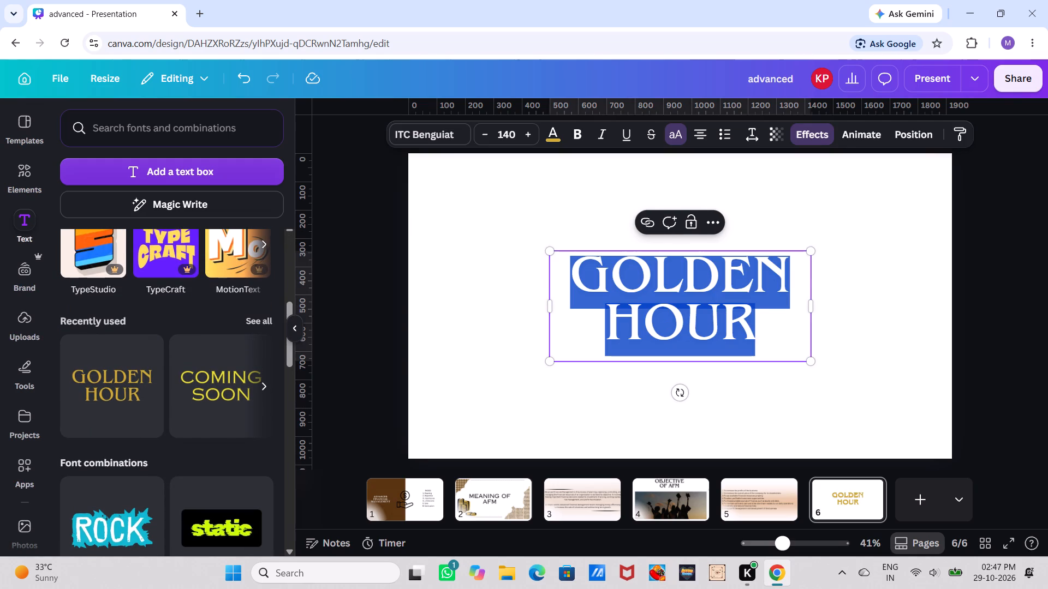
pyautogui.press('Delete')
pyautogui.write('importance of afm')
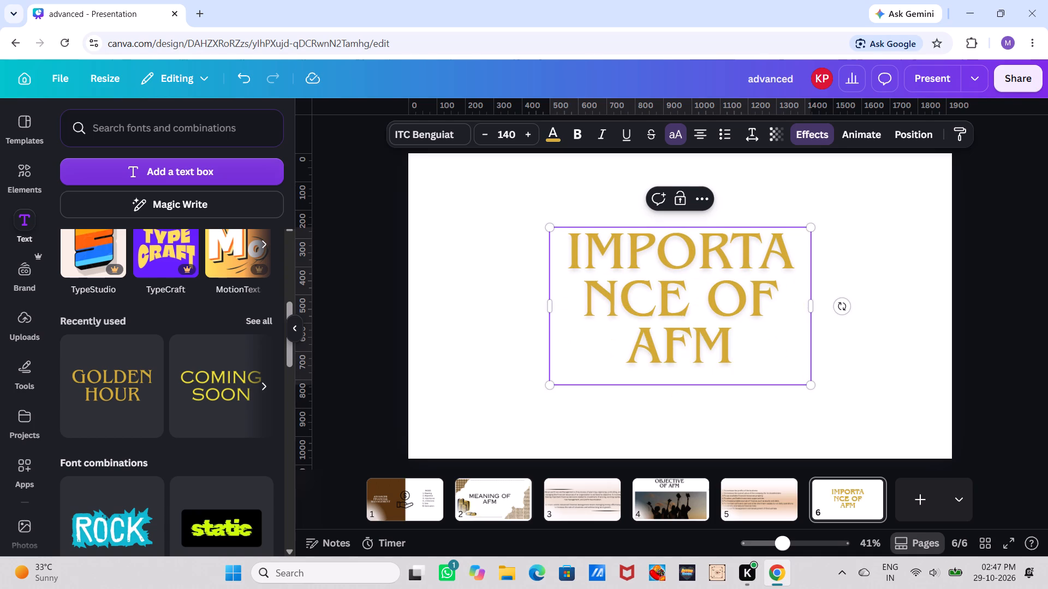
# Widen the heading's text box so that "IMPORTANCE OF" fits on a single line.
pyautogui.click(811, 302)
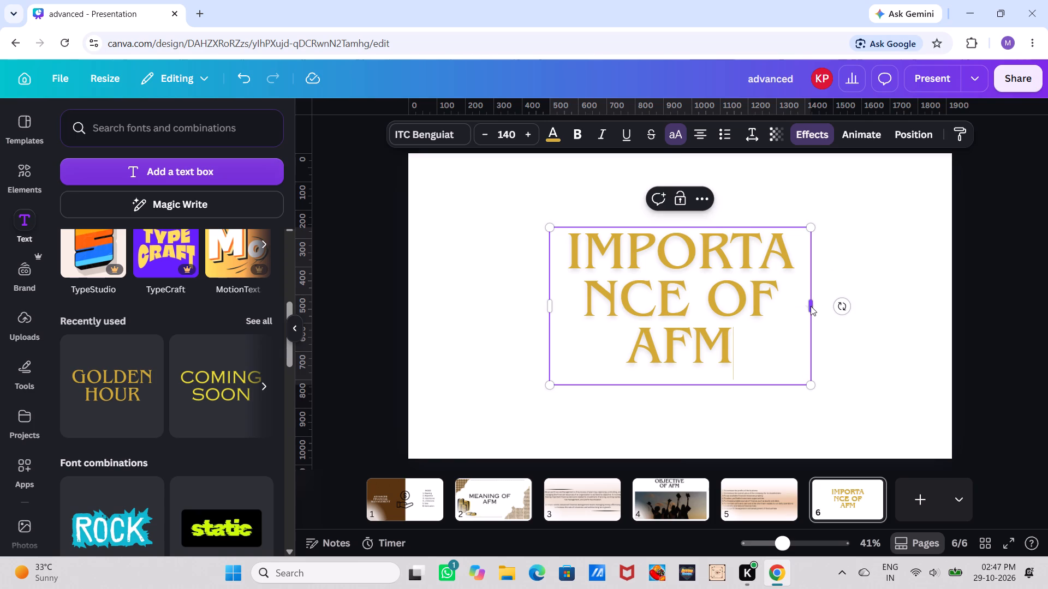
pyautogui.click(811, 306)
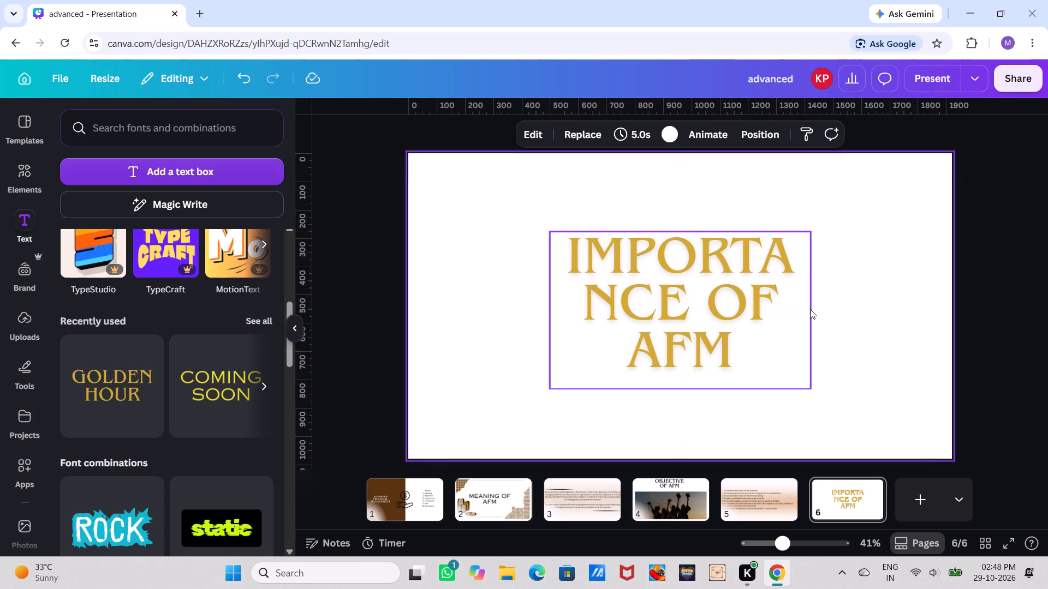
pyautogui.click(810, 309)
pyautogui.click(810, 309)
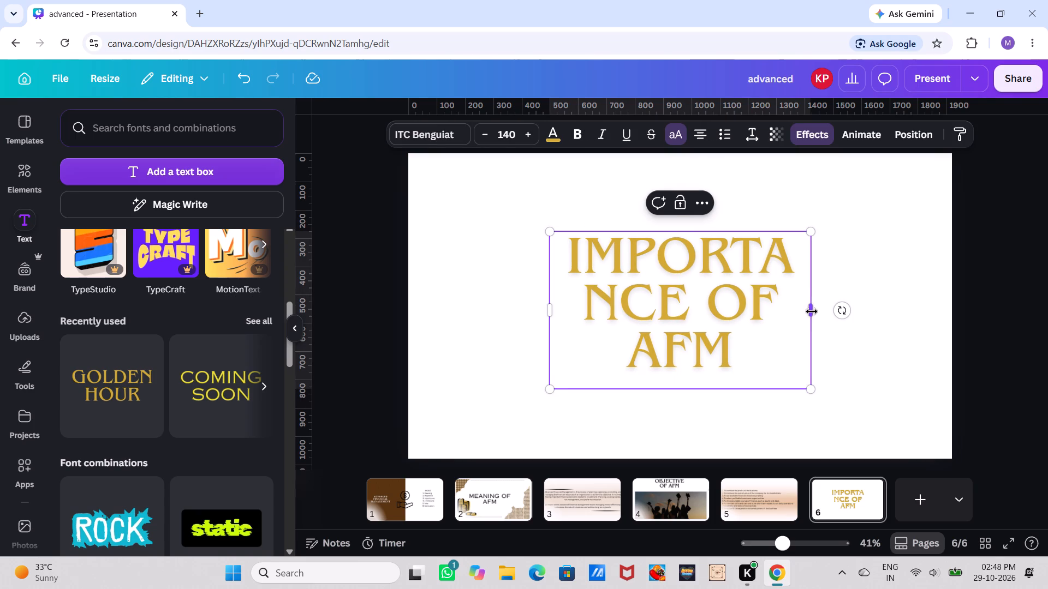
pyautogui.click(810, 312)
pyautogui.click(811, 312)
pyautogui.moveTo(811, 312); pyautogui.dragTo(1019, 316)
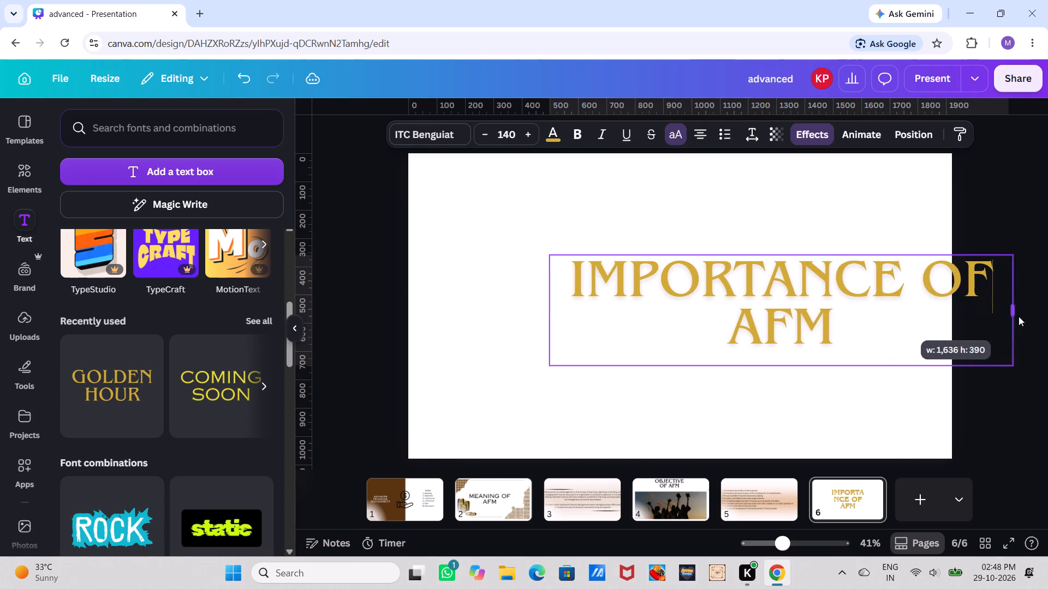
pyautogui.moveTo(1019, 316); pyautogui.dragTo(1047, 316)
pyautogui.moveTo(823, 315); pyautogui.dragTo(740, 283)
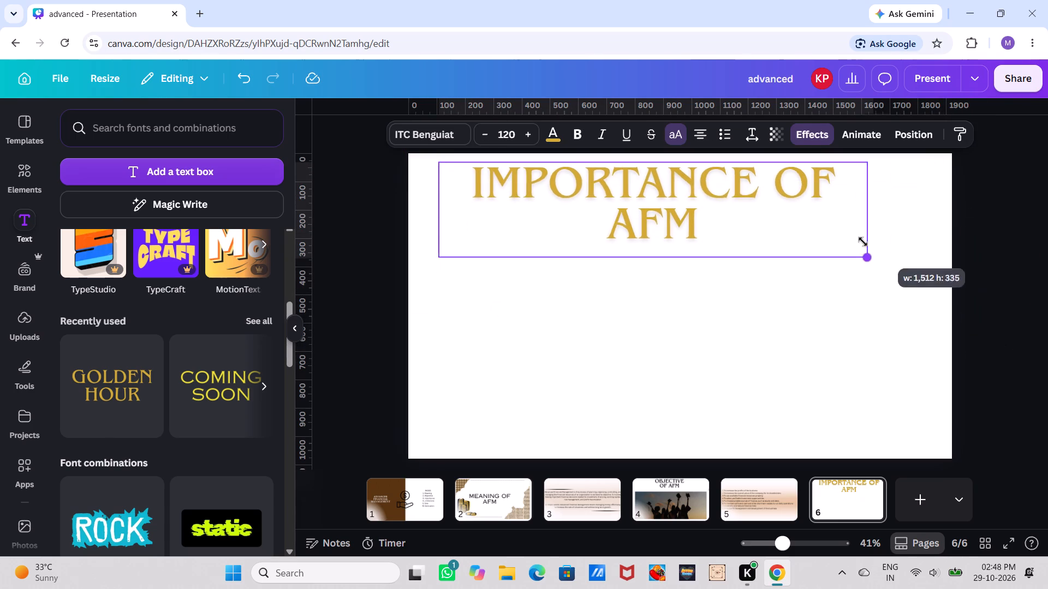
pyautogui.moveTo(863, 242); pyautogui.dragTo(742, 223)
pyautogui.moveTo(642, 195); pyautogui.dragTo(727, 192)
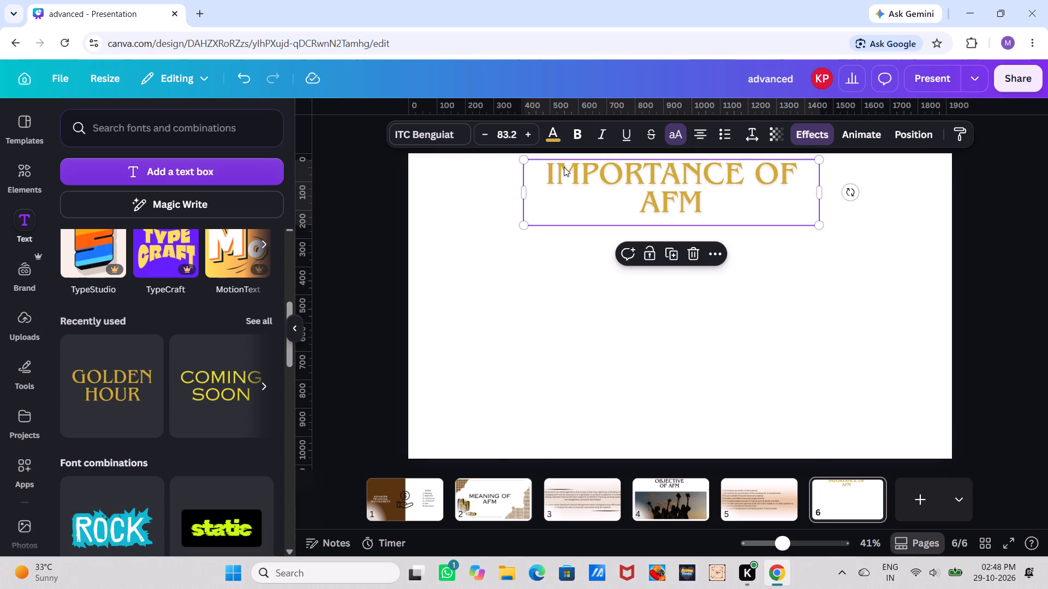
# Recolour the whole "IMPORTANCE OF AFM" heading text black (#000000).
pyautogui.click(558, 167)
pyautogui.moveTo(558, 167); pyautogui.dragTo(649, 209)
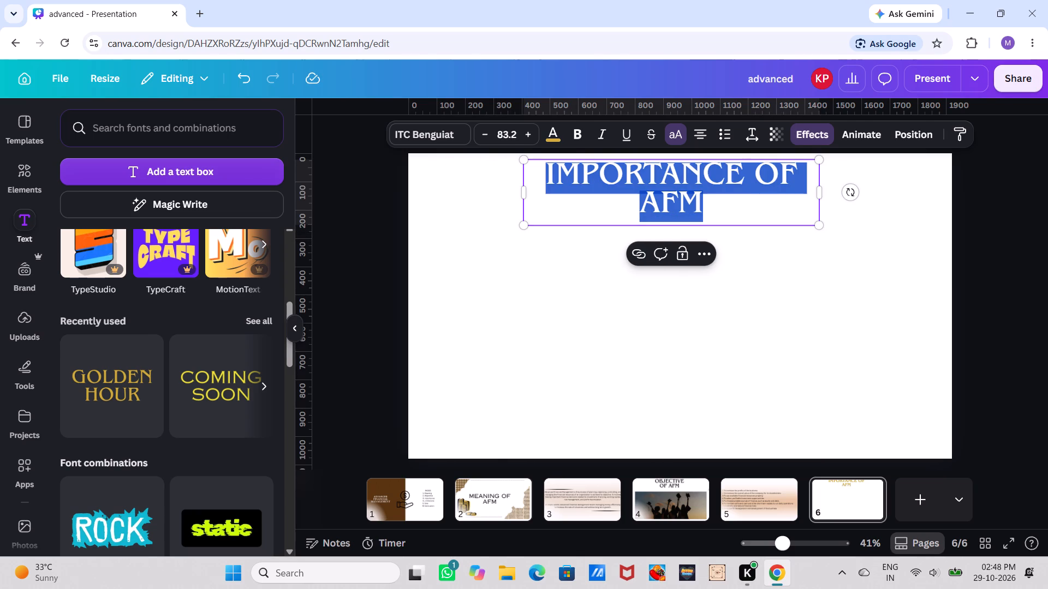
pyautogui.click(553, 139)
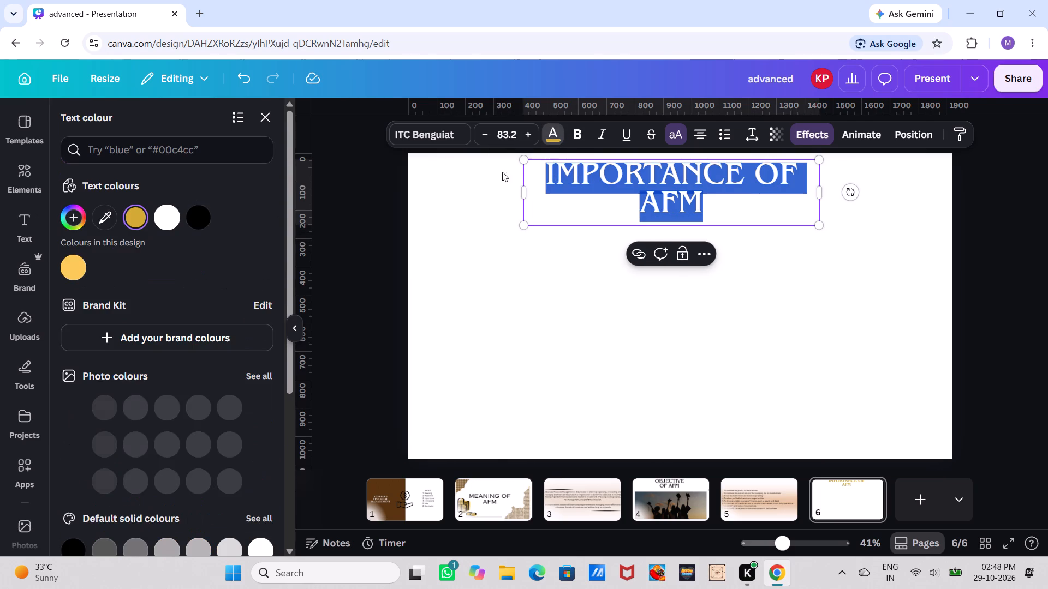
pyautogui.click(205, 214)
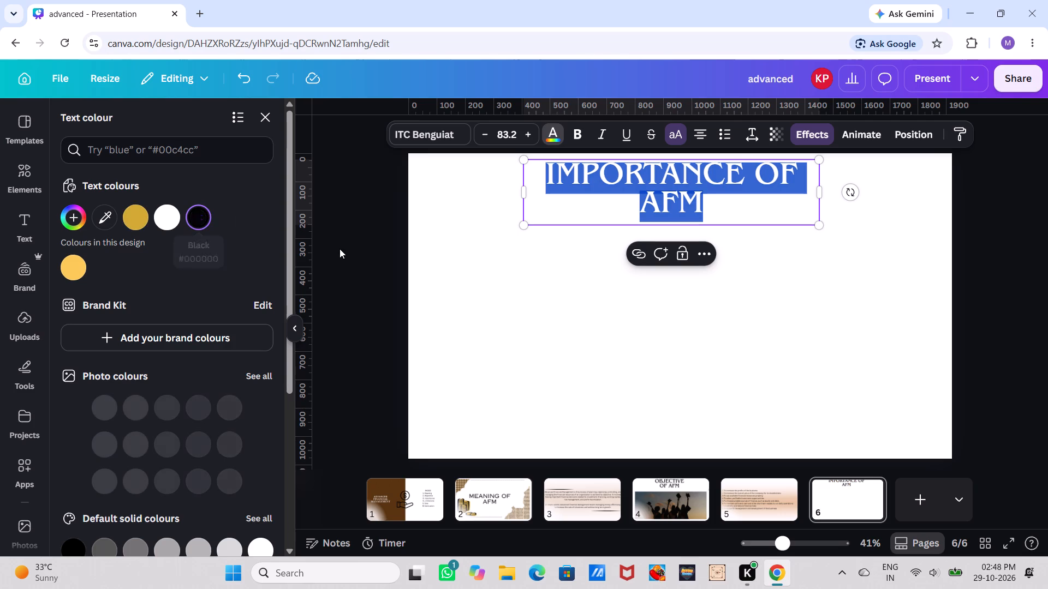
pyautogui.click(349, 251)
pyautogui.click(349, 251)
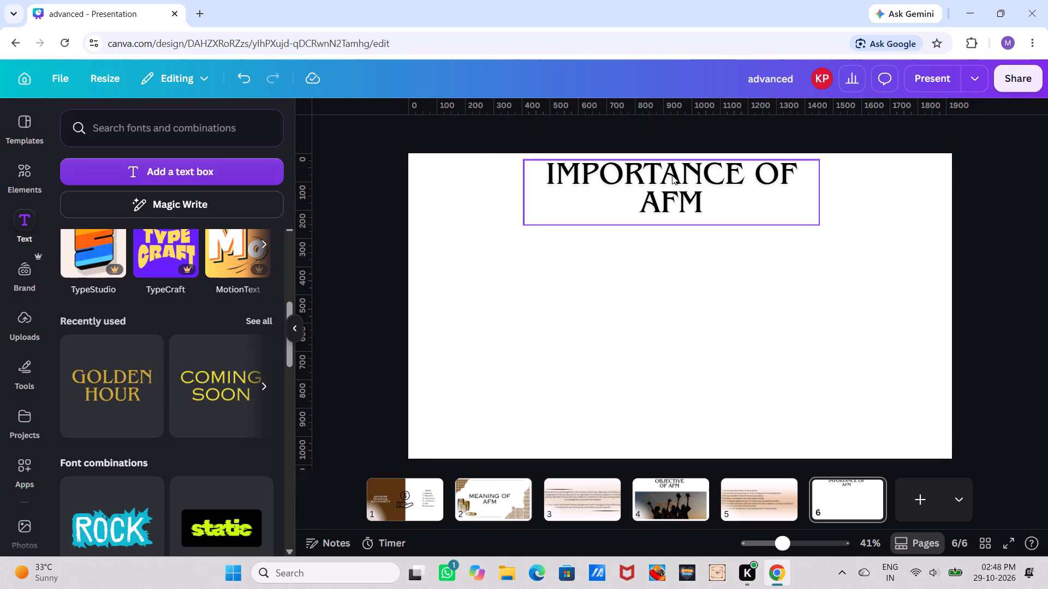
# Move the heading down to the middle of the slide and enlarge it to font size 92.5.
pyautogui.moveTo(672, 175); pyautogui.dragTo(671, 285)
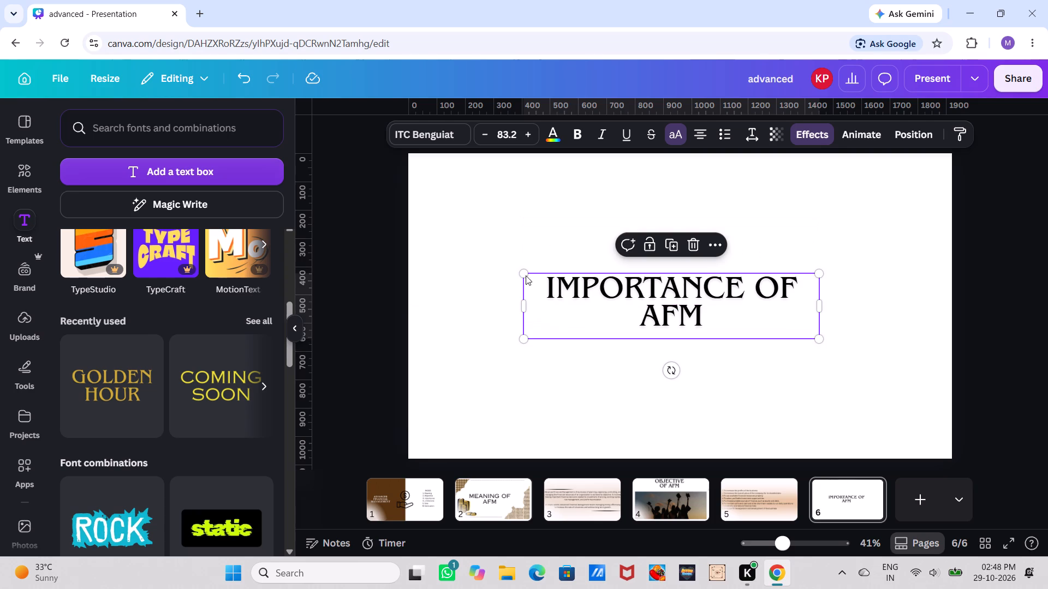
pyautogui.moveTo(523, 273); pyautogui.dragTo(498, 232)
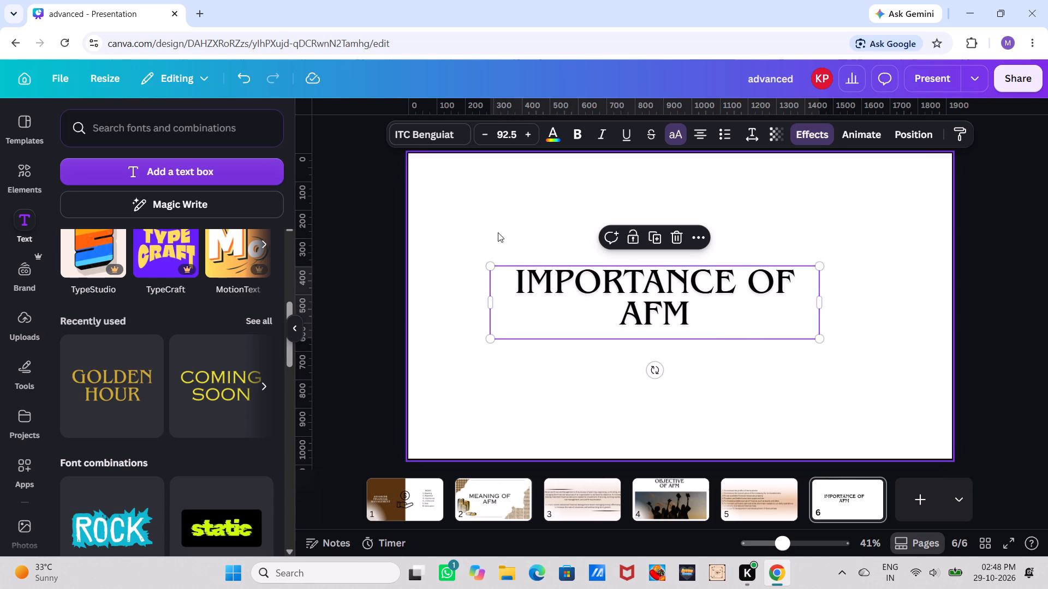
# Widen the heading's text box so the full "IMPORTANCE OF AFM" fits on one line.
pyautogui.moveTo(821, 302); pyautogui.dragTo(911, 309)
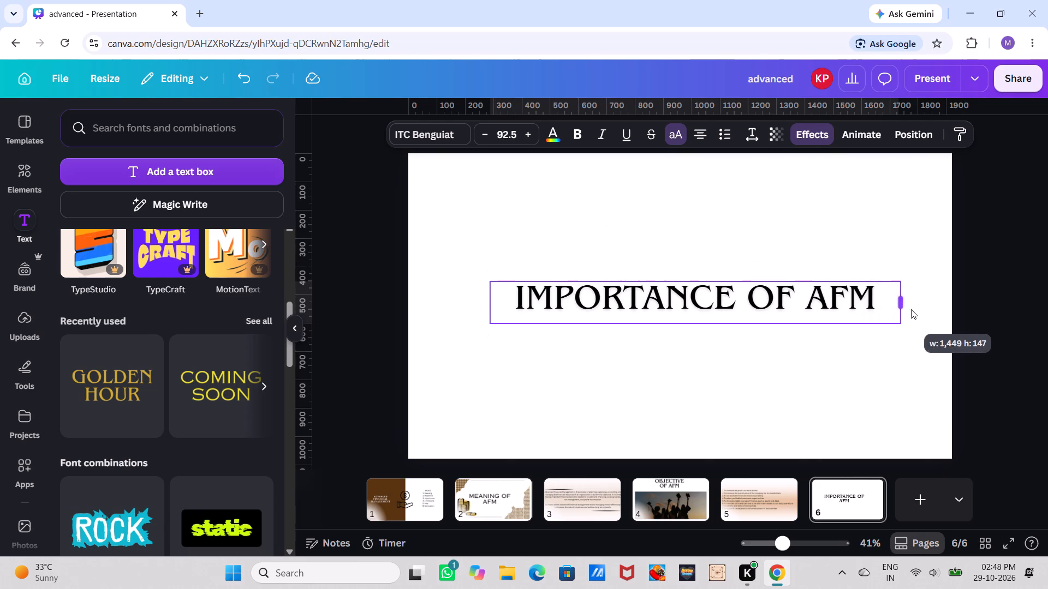
pyautogui.moveTo(911, 309); pyautogui.dragTo(883, 306)
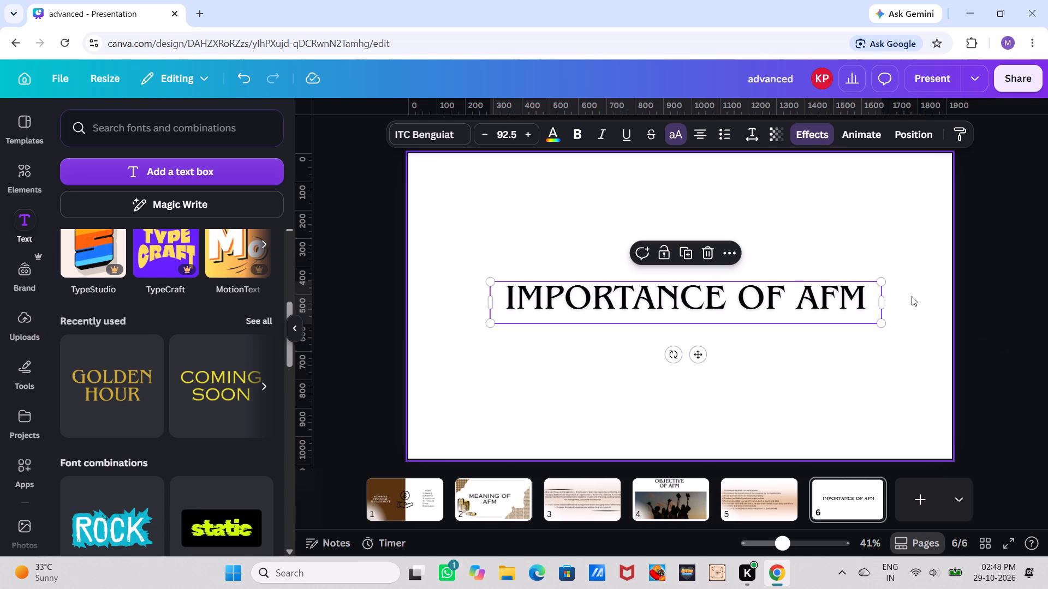
pyautogui.click(385, 381)
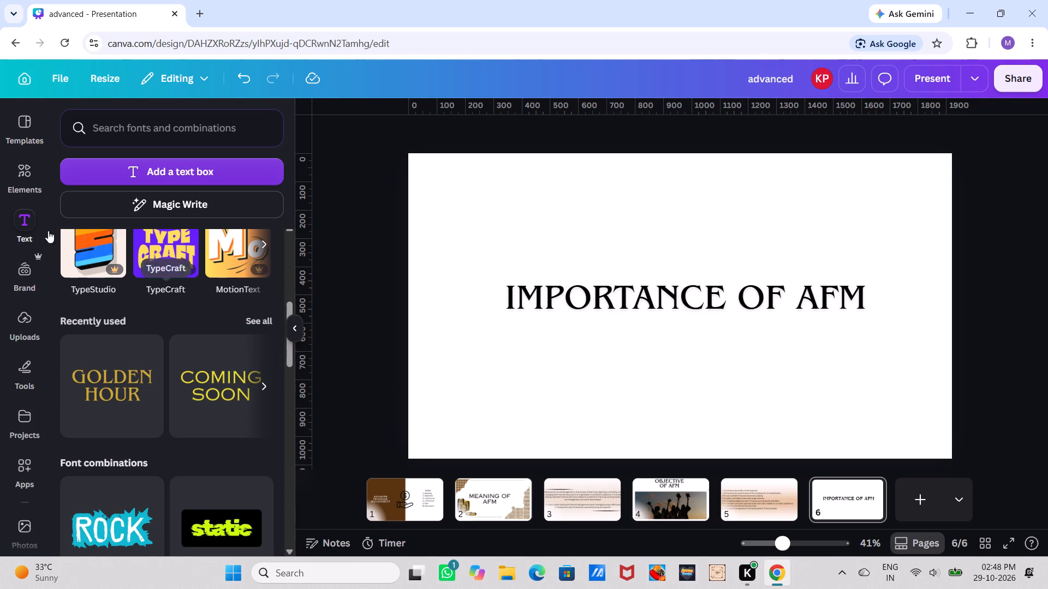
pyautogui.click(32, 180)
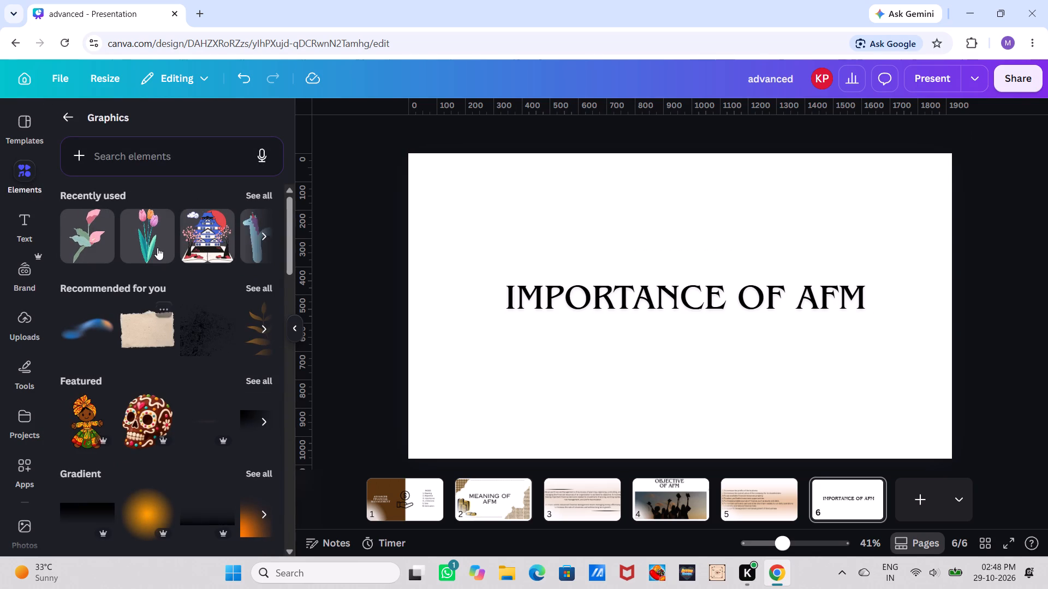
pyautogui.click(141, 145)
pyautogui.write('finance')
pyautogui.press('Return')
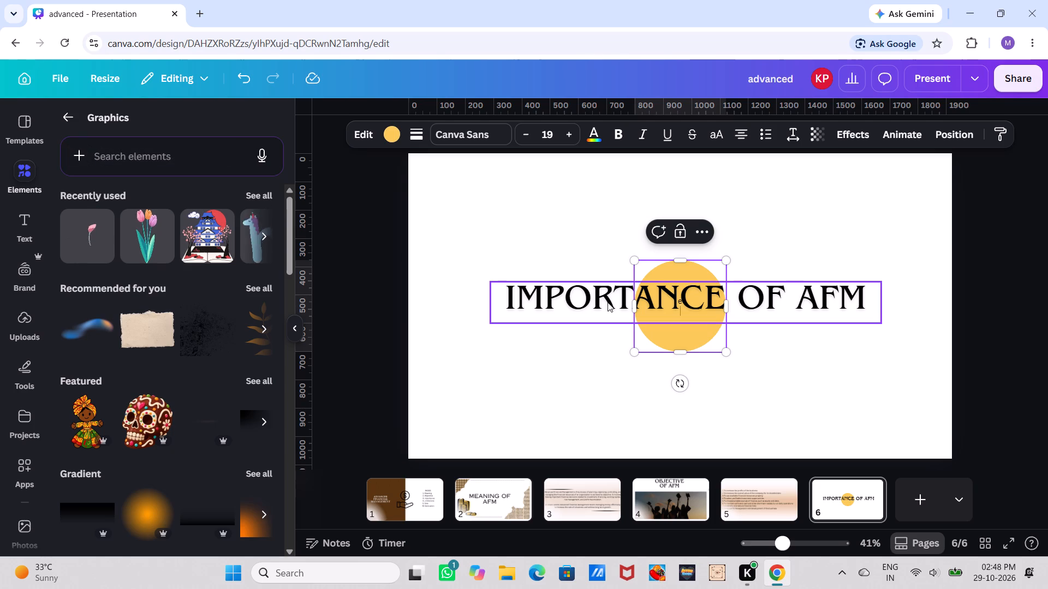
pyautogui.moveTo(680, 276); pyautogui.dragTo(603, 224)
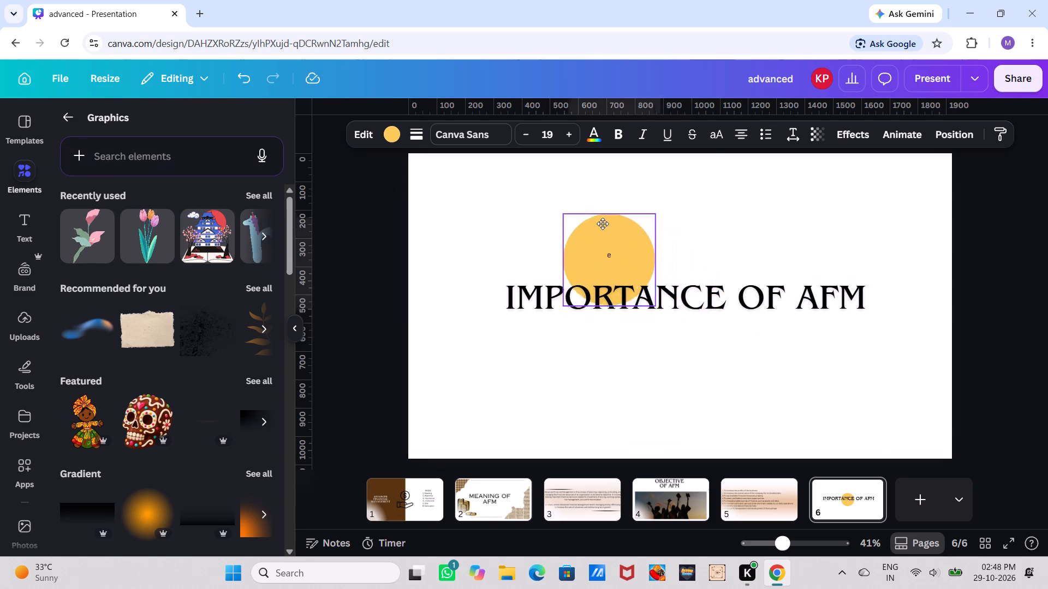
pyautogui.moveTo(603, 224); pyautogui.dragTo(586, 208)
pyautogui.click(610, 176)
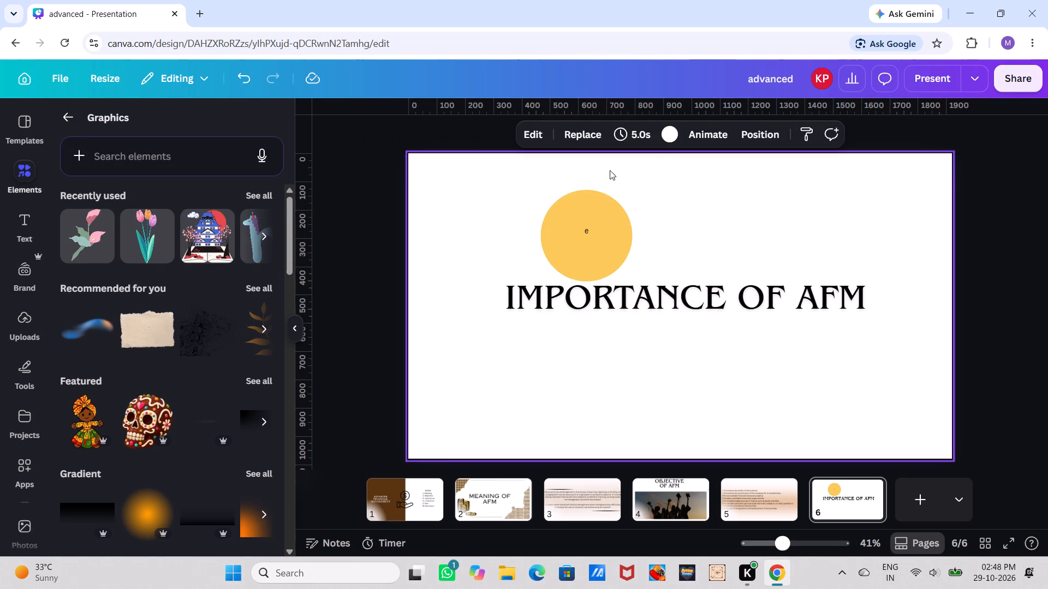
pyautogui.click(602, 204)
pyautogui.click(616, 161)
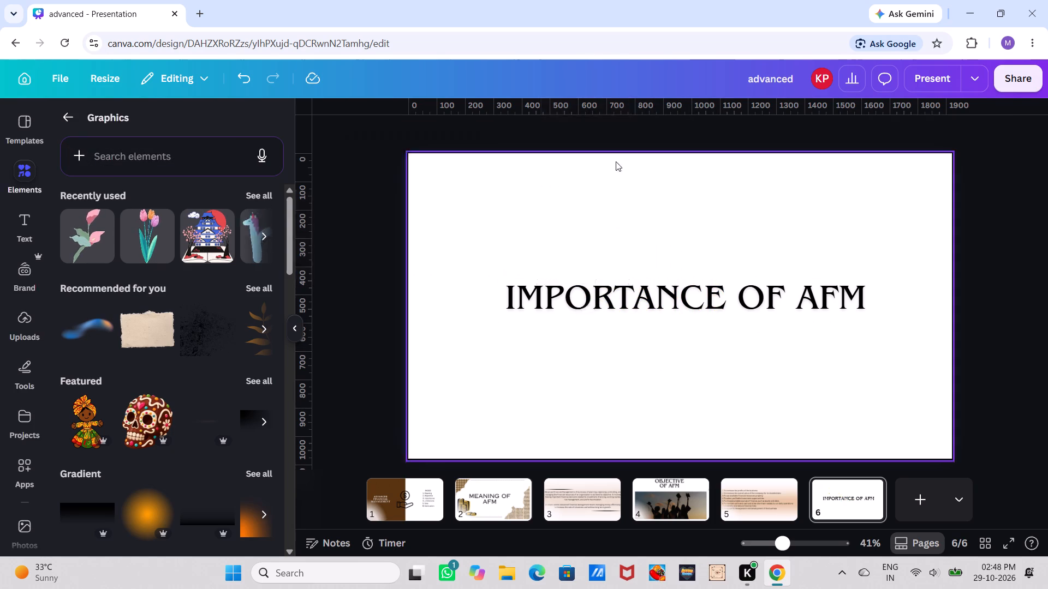
# Search graphics for "finance", add the worried woman with money and expense charts, shrink it by half, and place it in the slide's lower-right corner.
pyautogui.click(137, 161)
pyautogui.write('finance')
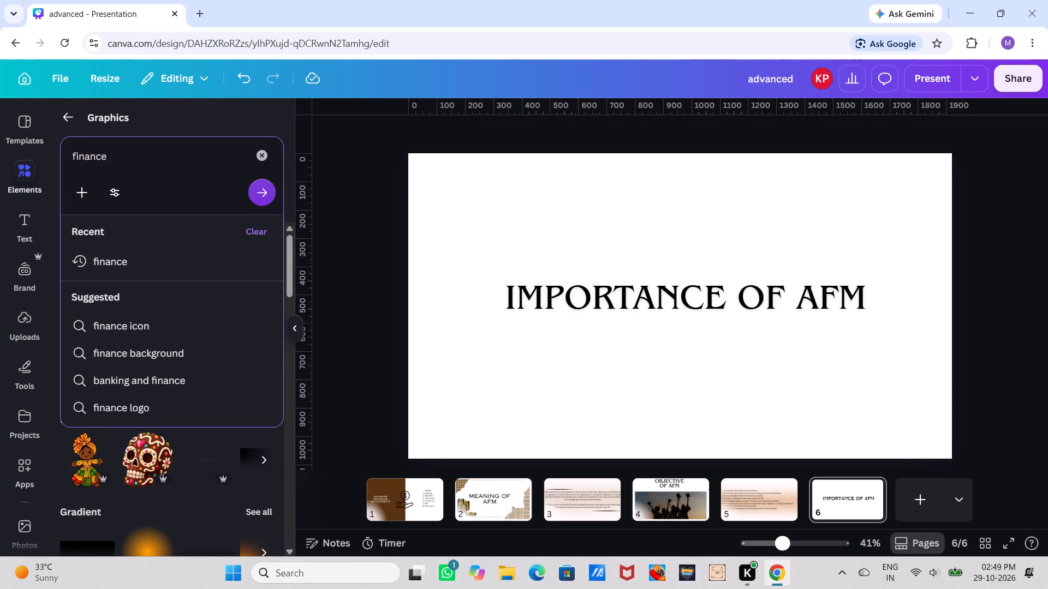
pyautogui.press('Return')
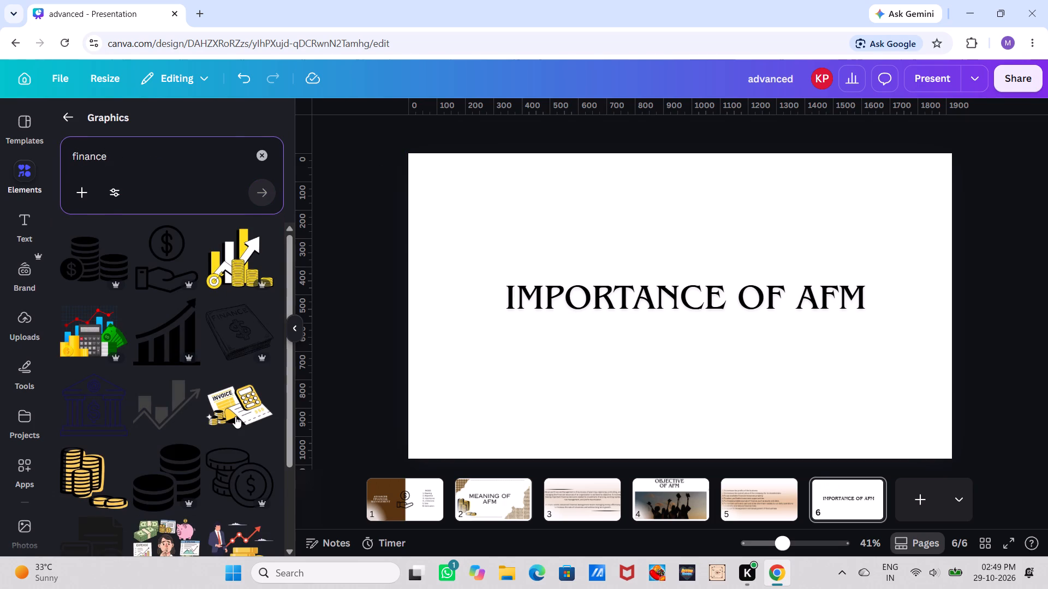
pyautogui.moveTo(292, 406); pyautogui.dragTo(291, 424)
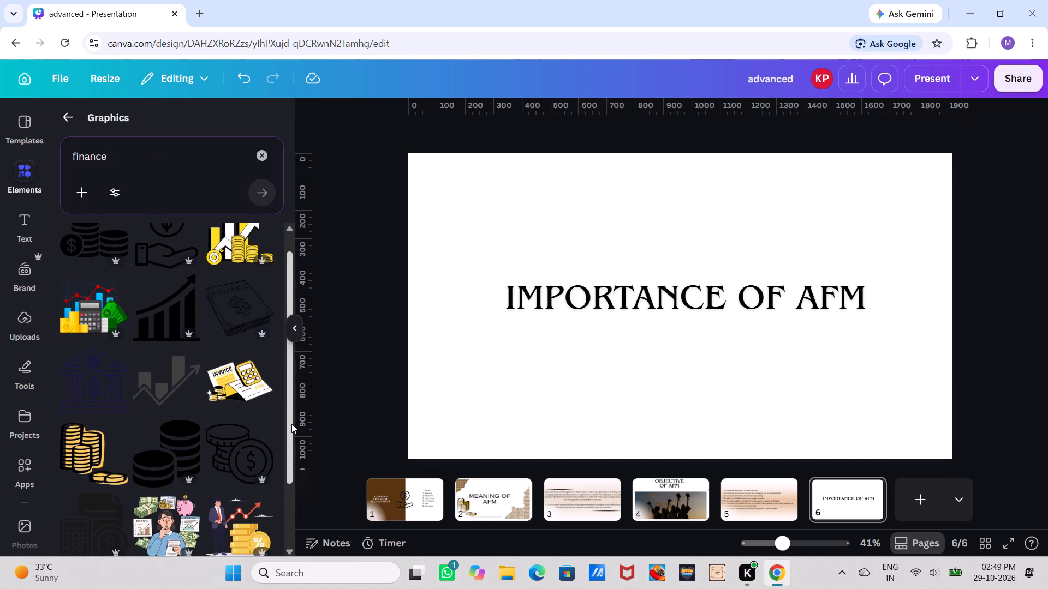
pyautogui.moveTo(291, 424); pyautogui.dragTo(306, 502)
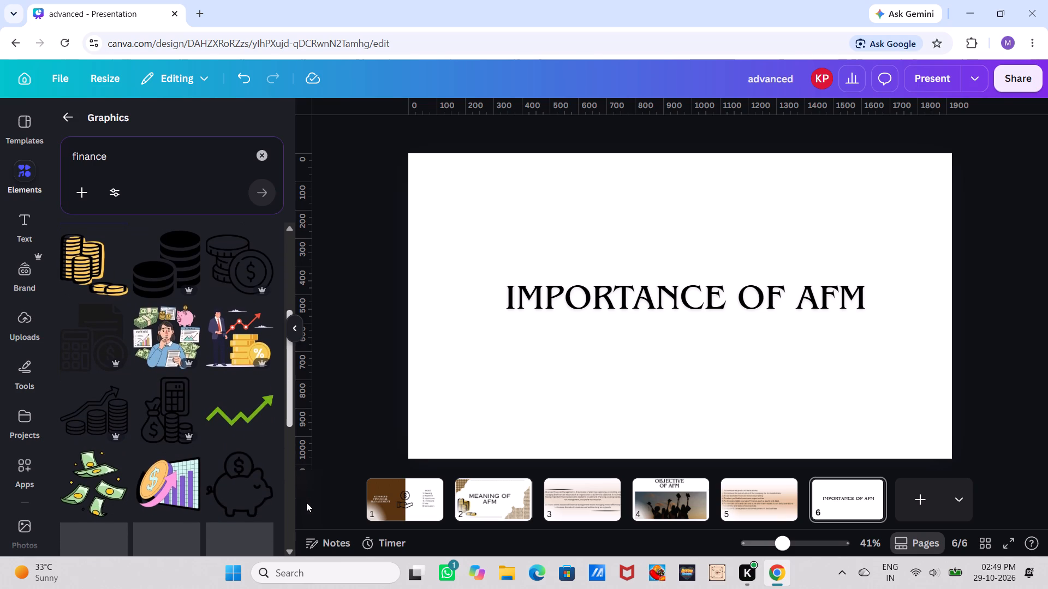
pyautogui.click(152, 344)
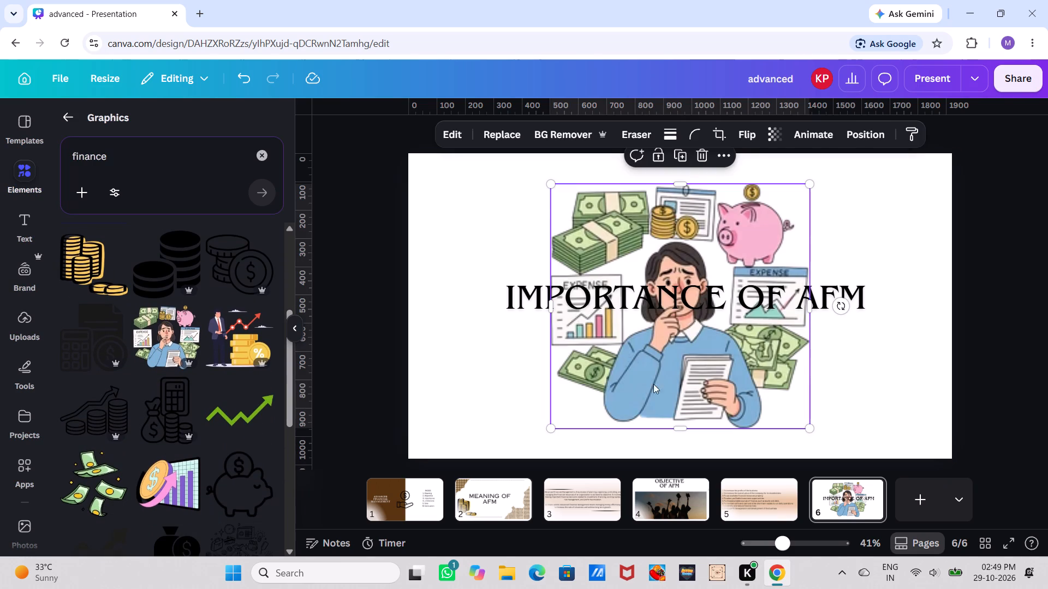
pyautogui.moveTo(682, 375); pyautogui.dragTo(670, 378)
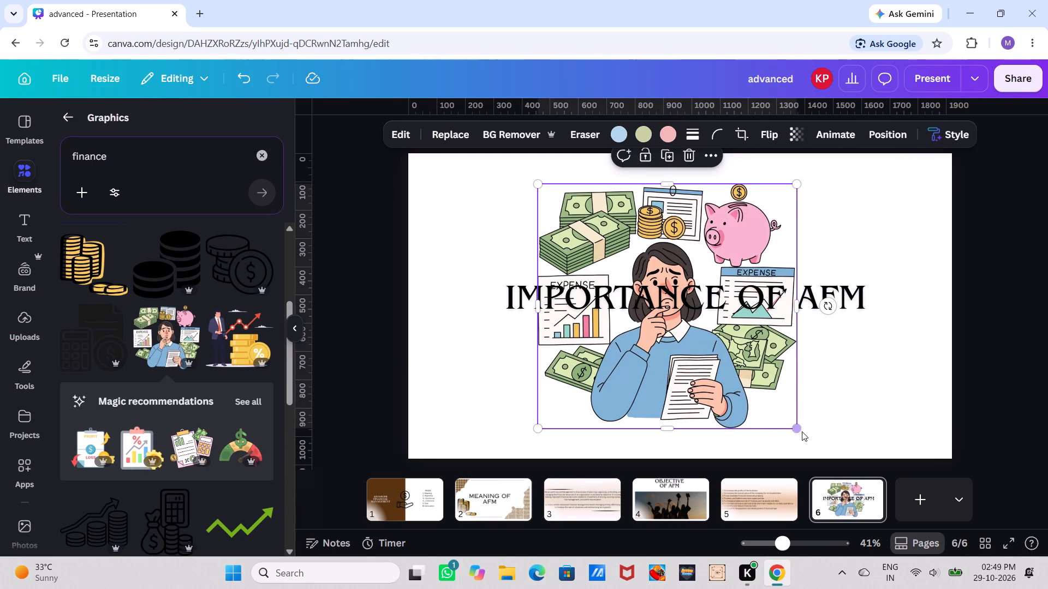
pyautogui.moveTo(797, 427); pyautogui.dragTo(663, 313)
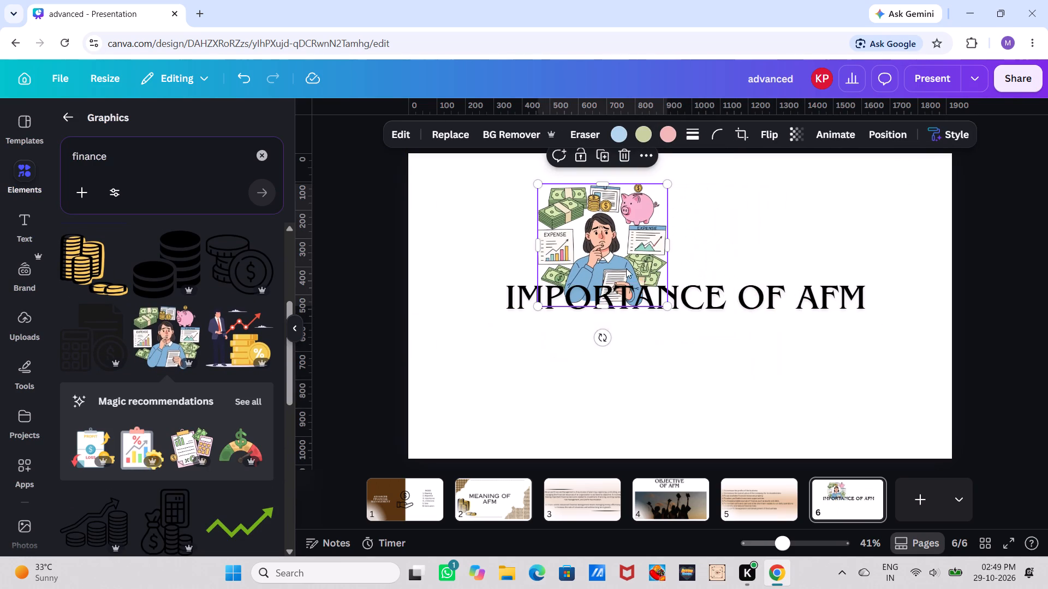
pyautogui.moveTo(592, 201); pyautogui.dragTo(872, 376)
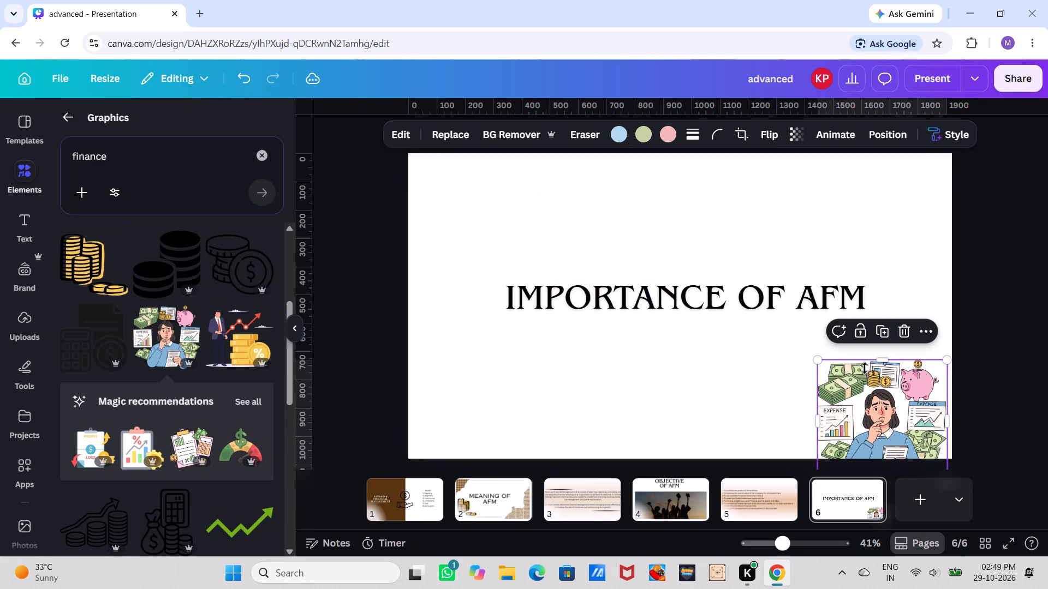
pyautogui.moveTo(869, 386); pyautogui.dragTo(856, 350)
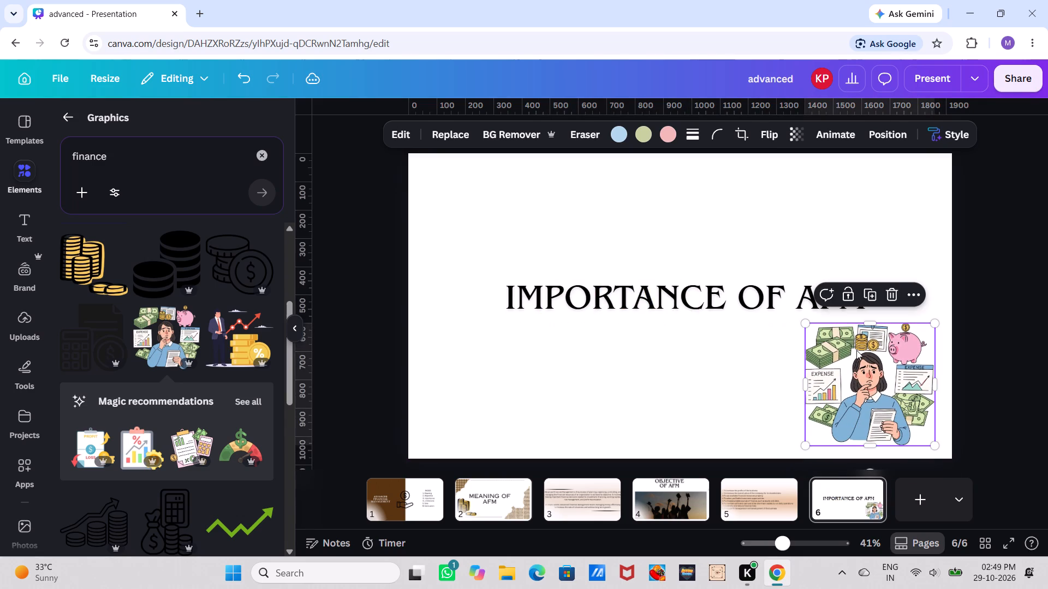
pyautogui.click(668, 337)
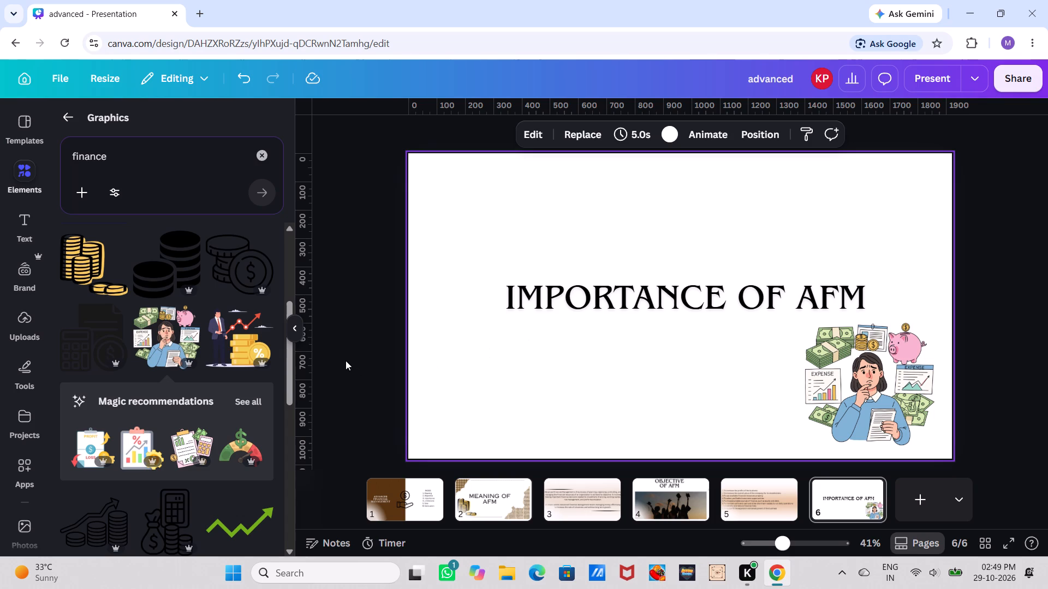
# Add the black document, calculator and dollar coin graphic, shrink it slightly, and place it in the slide's upper-left corner.
pyautogui.click(95, 330)
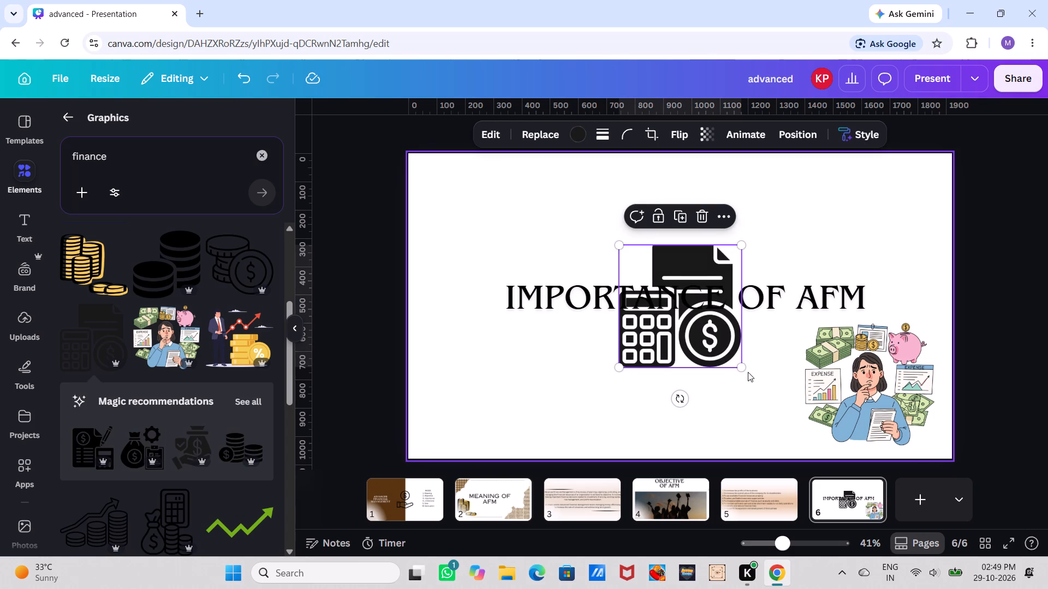
pyautogui.moveTo(741, 368); pyautogui.dragTo(713, 353)
pyautogui.moveTo(694, 259); pyautogui.dragTo(496, 184)
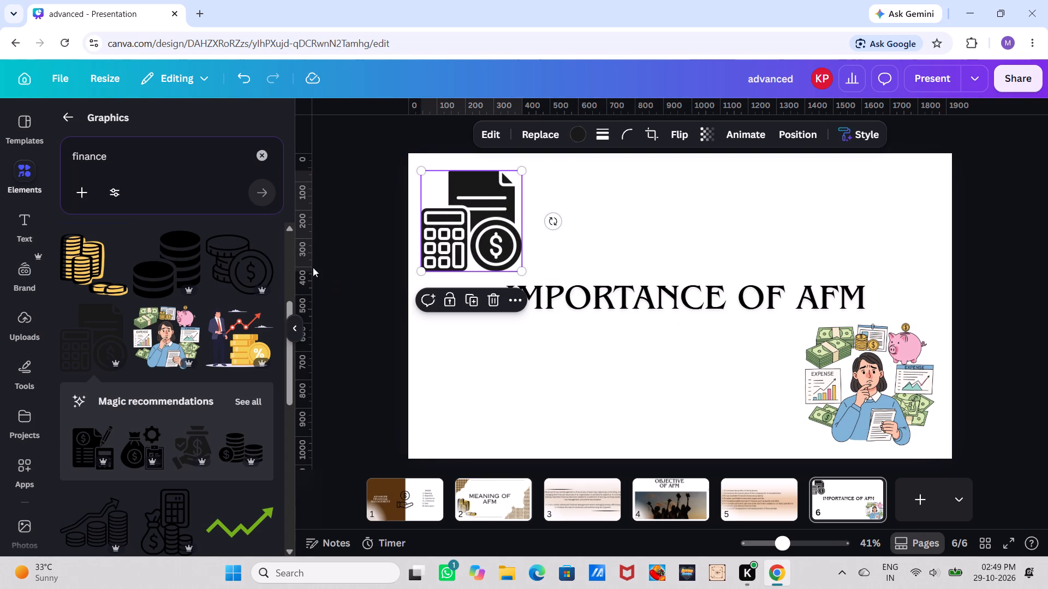
# Replace the graphics search with "line" and add the thin black line with tapered ends to the slide.
pyautogui.click(215, 159)
pyautogui.press('BackSpace')
pyautogui.press('BackSpace')
pyautogui.press('BackSpace')
pyautogui.press('BackSpace')
pyautogui.press('BackSpace')
pyautogui.press('BackSpace')
pyautogui.press('BackSpace')
pyautogui.press('BackSpace')
pyautogui.press('BackSpace')
pyautogui.press('BackSpace')
pyautogui.press('BackSpace')
pyautogui.press('BackSpace')
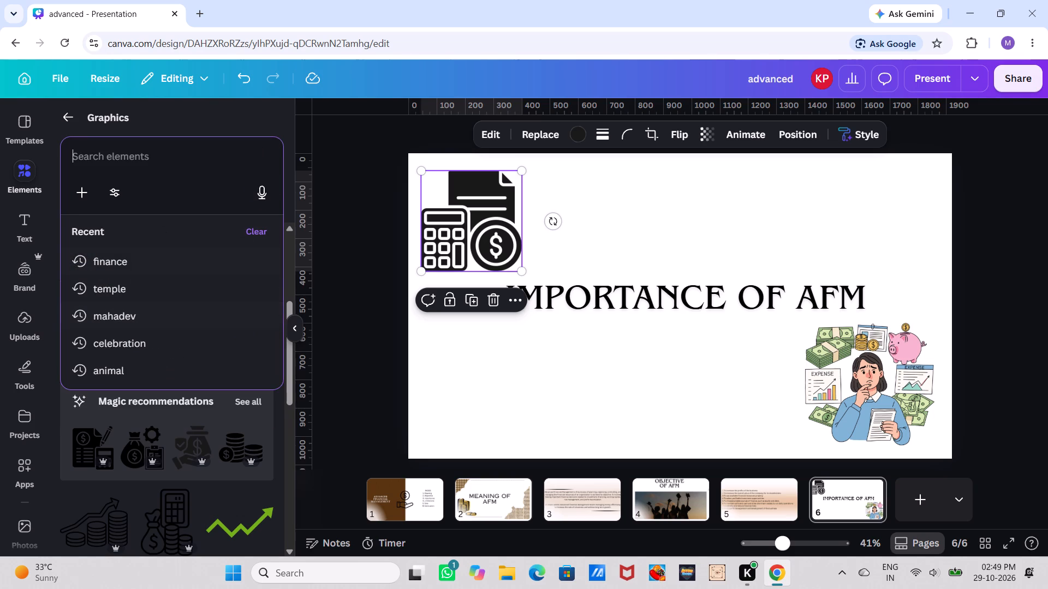
pyautogui.write('line')
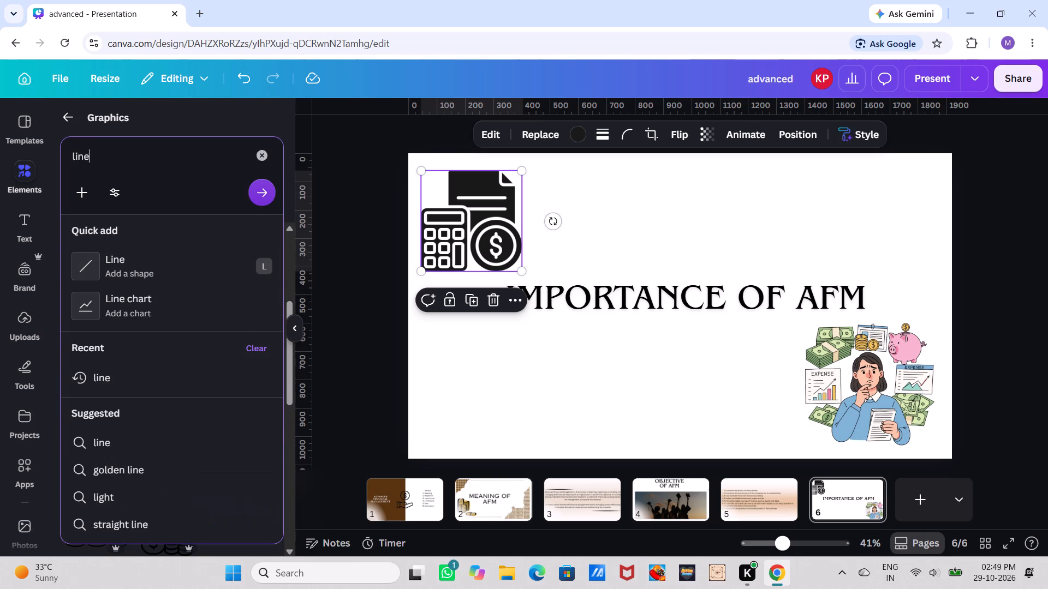
pyautogui.press('Return')
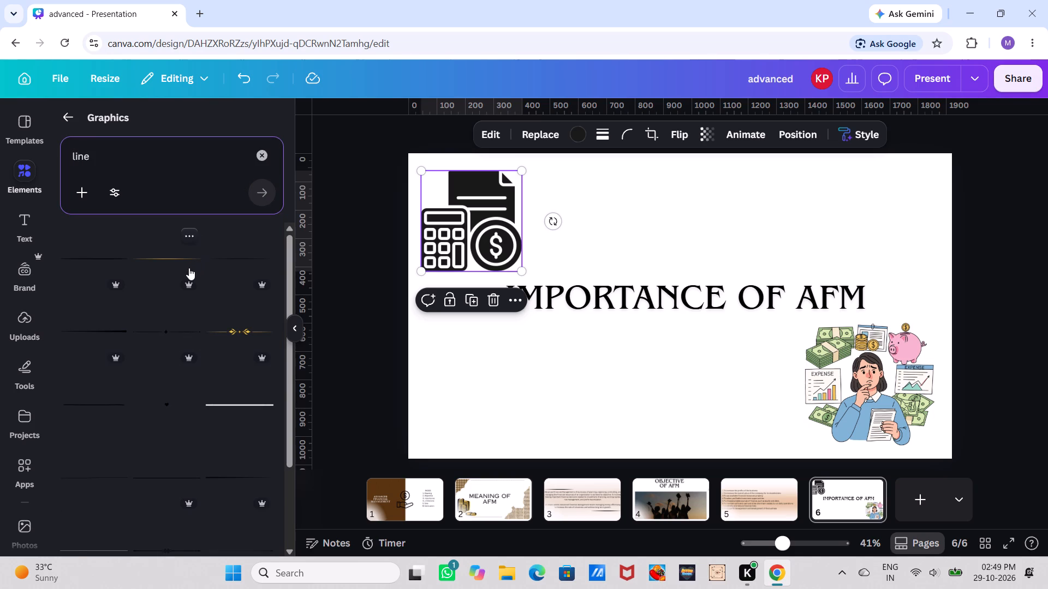
pyautogui.click(249, 257)
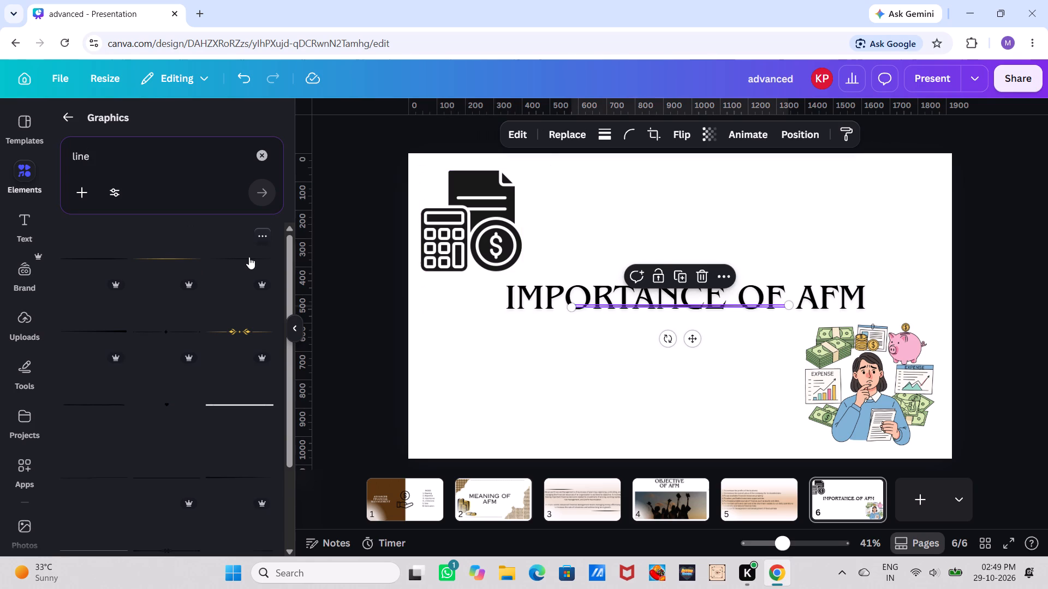
# Place the tapered line just below the left part of the heading, keeping the heading horizontally centred mid-slide.
pyautogui.moveTo(628, 303); pyautogui.dragTo(622, 291)
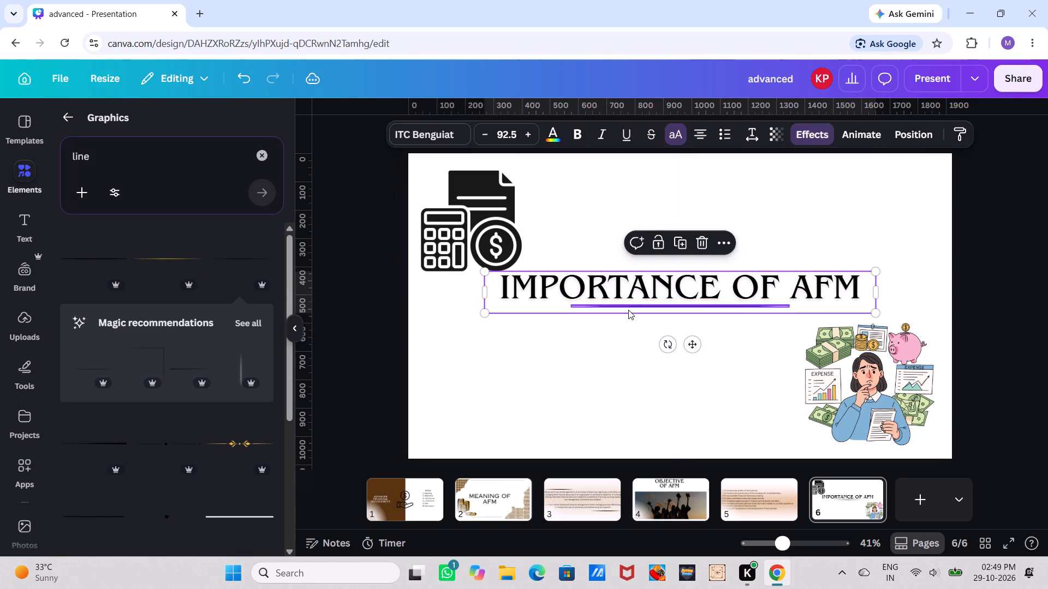
pyautogui.moveTo(629, 306); pyautogui.dragTo(549, 367)
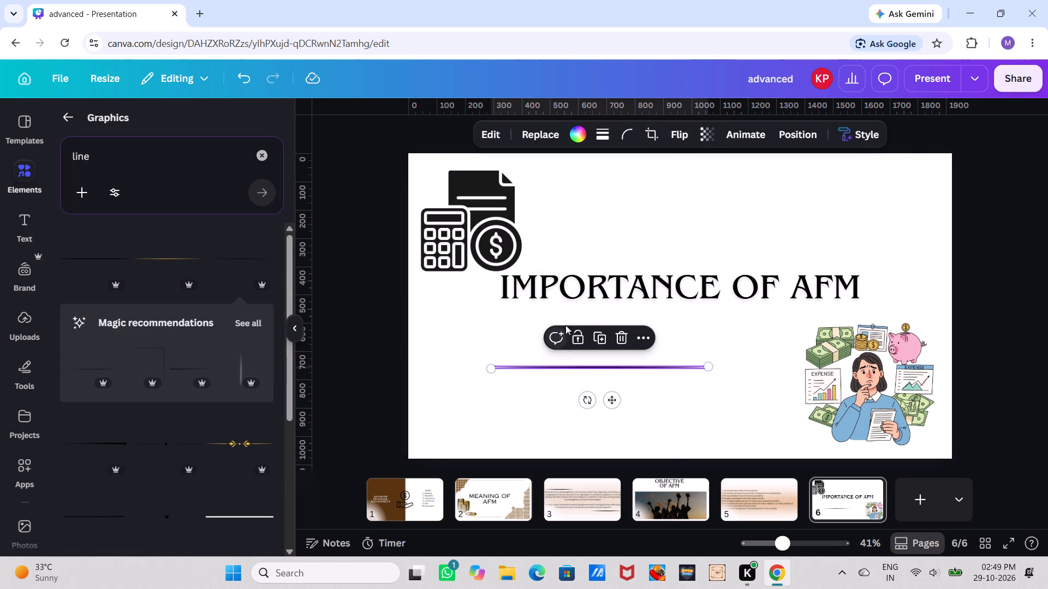
pyautogui.moveTo(573, 297); pyautogui.dragTo(570, 306)
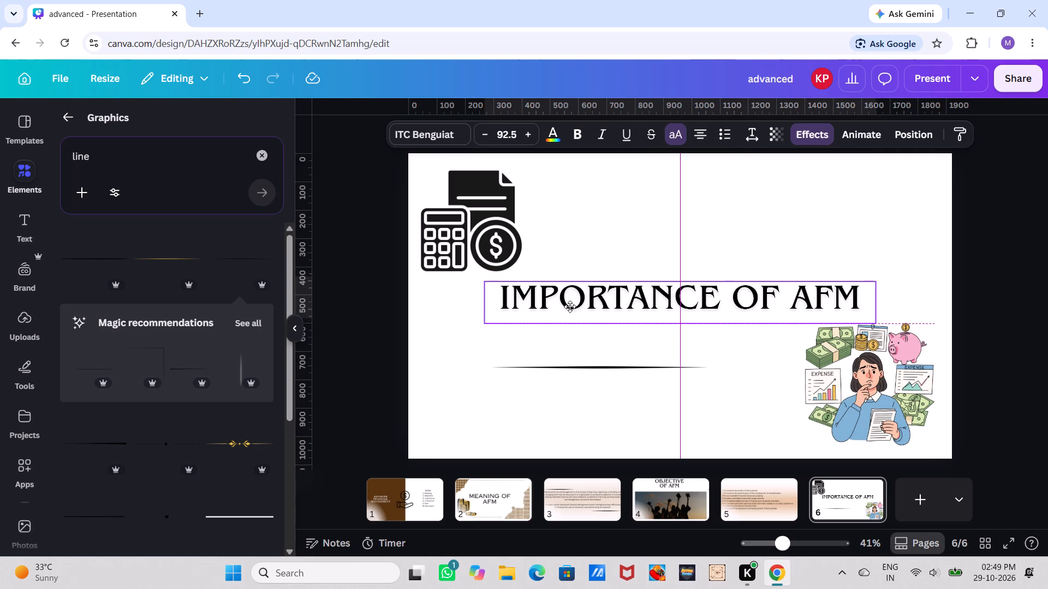
pyautogui.moveTo(570, 306); pyautogui.dragTo(570, 309)
pyautogui.moveTo(585, 366); pyautogui.dragTo(546, 320)
pyautogui.click(391, 363)
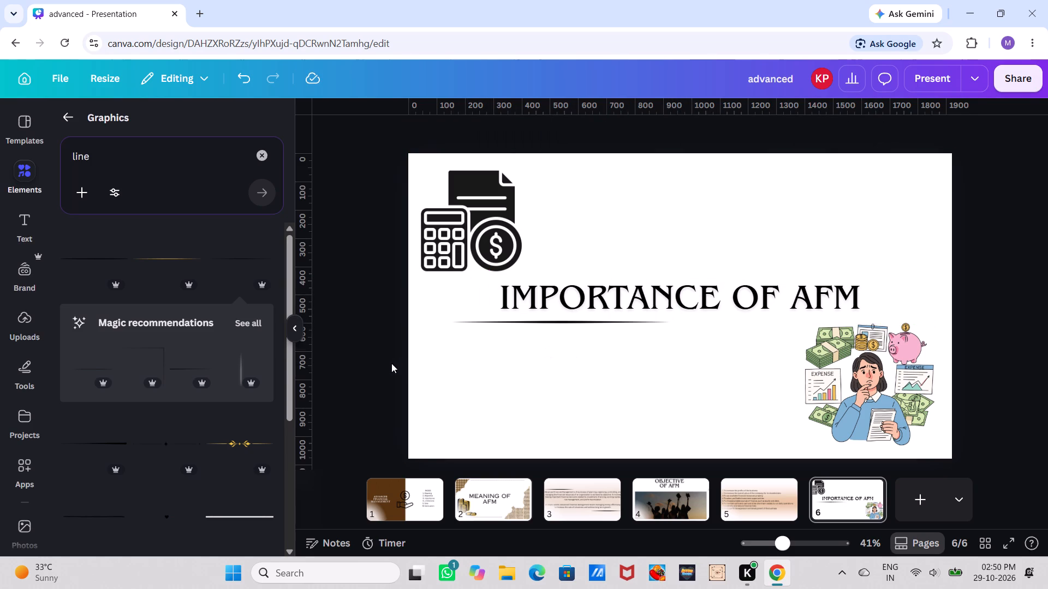
# Add a second tapered line just above the heading's right end, shifting the heading slightly right so it sits between both lines.
pyautogui.click(251, 250)
pyautogui.moveTo(698, 303); pyautogui.dragTo(738, 272)
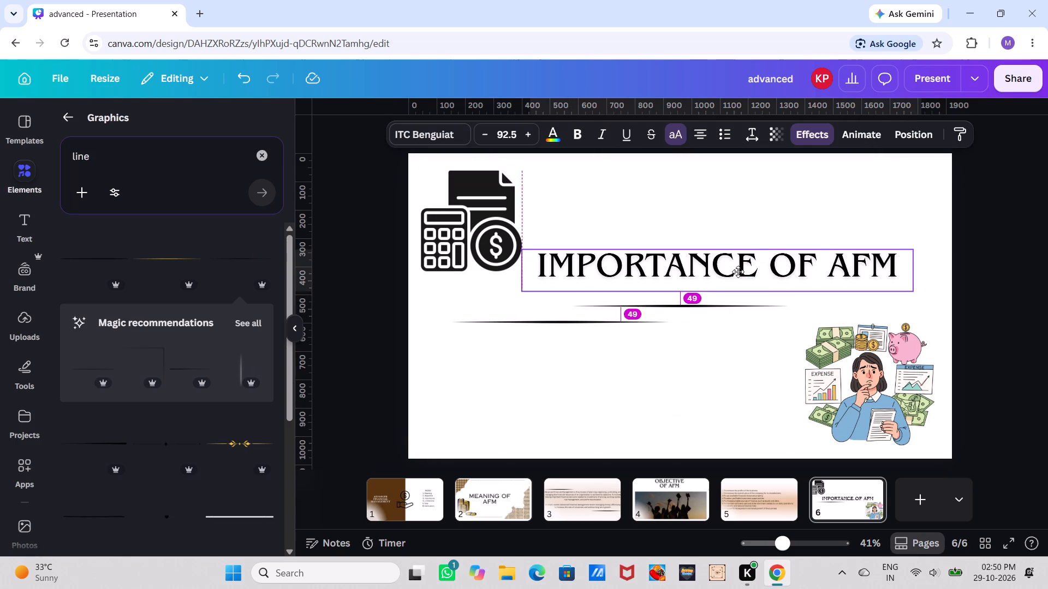
pyautogui.moveTo(738, 272); pyautogui.dragTo(731, 280)
pyautogui.click(720, 303)
pyautogui.click(720, 303)
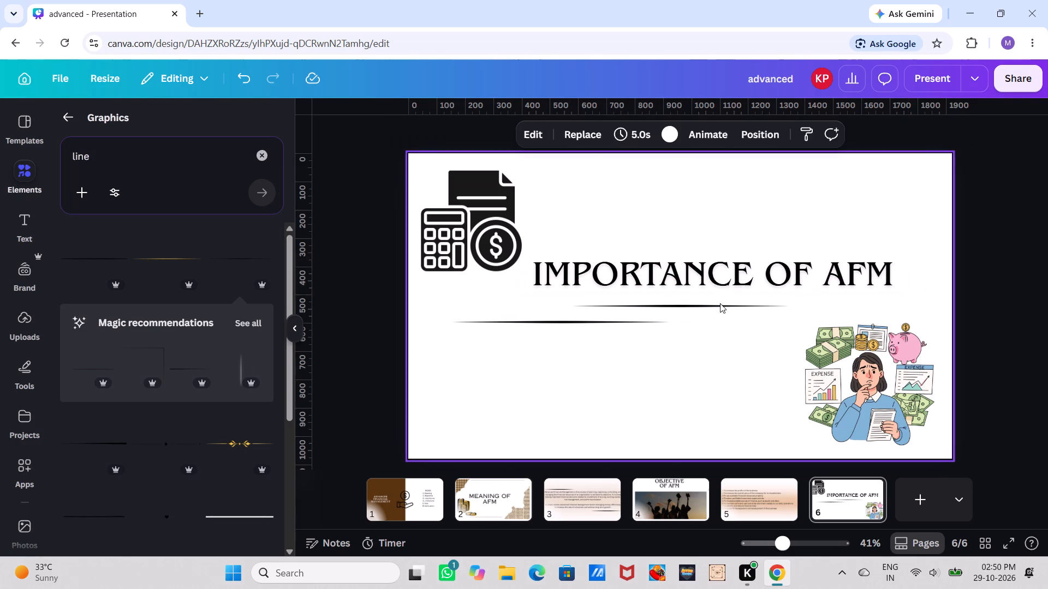
pyautogui.click(720, 303)
pyautogui.click(720, 303)
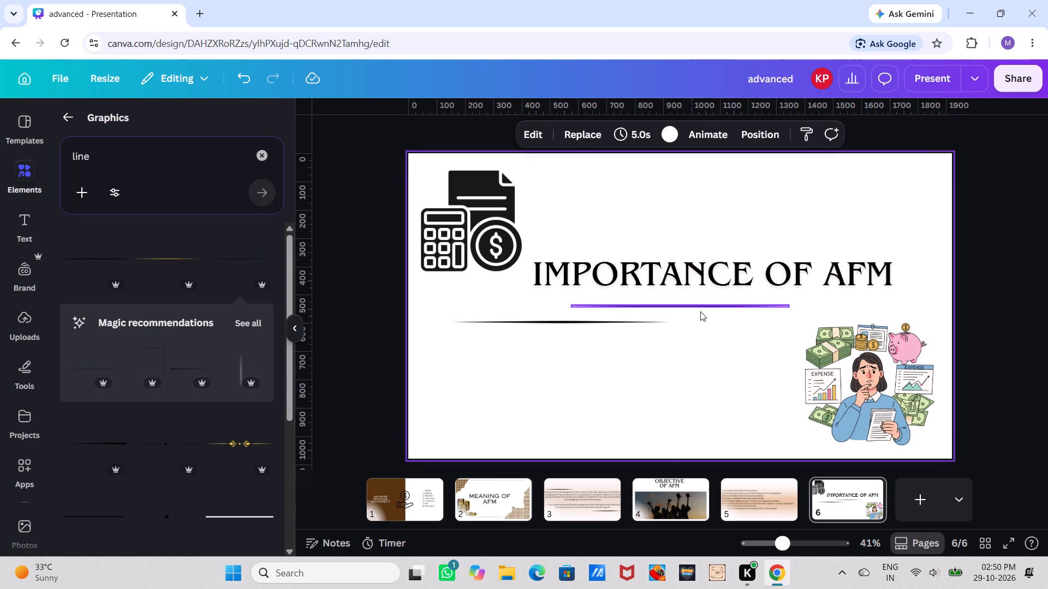
pyautogui.click(702, 306)
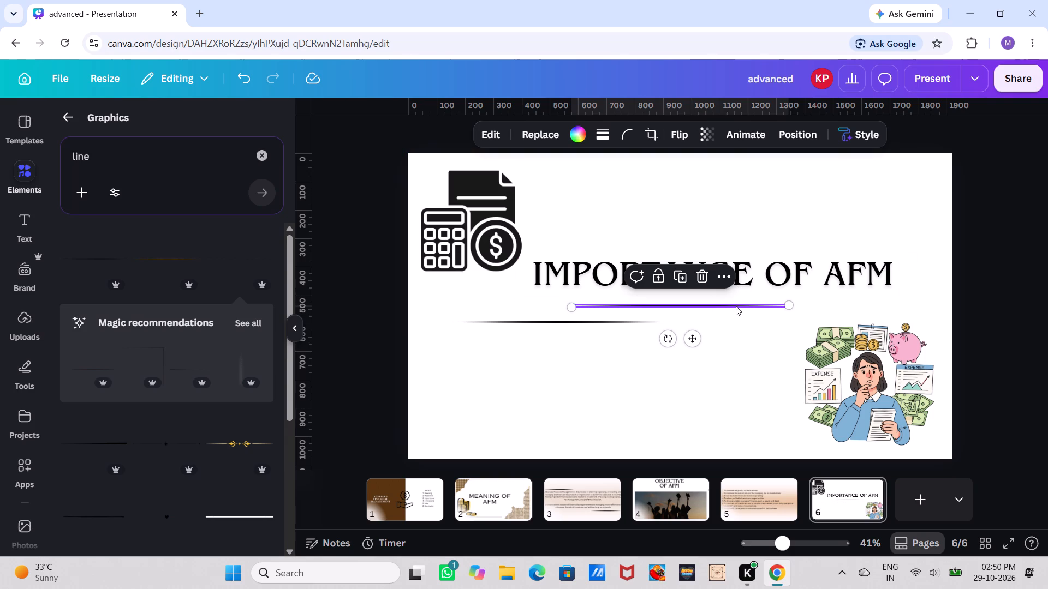
pyautogui.moveTo(736, 303); pyautogui.dragTo(817, 243)
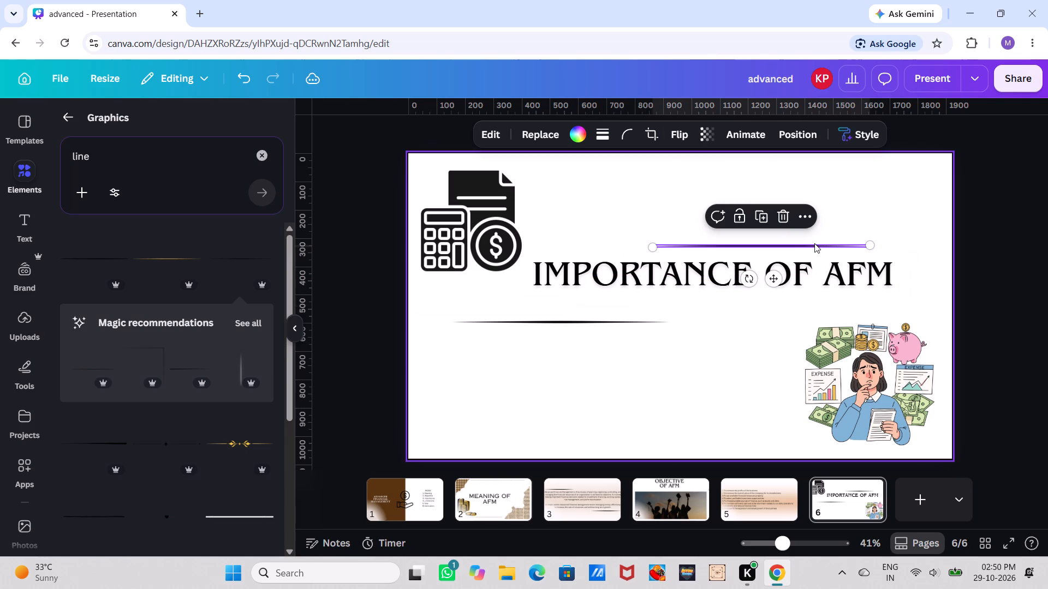
pyautogui.moveTo(798, 273); pyautogui.dragTo(791, 282)
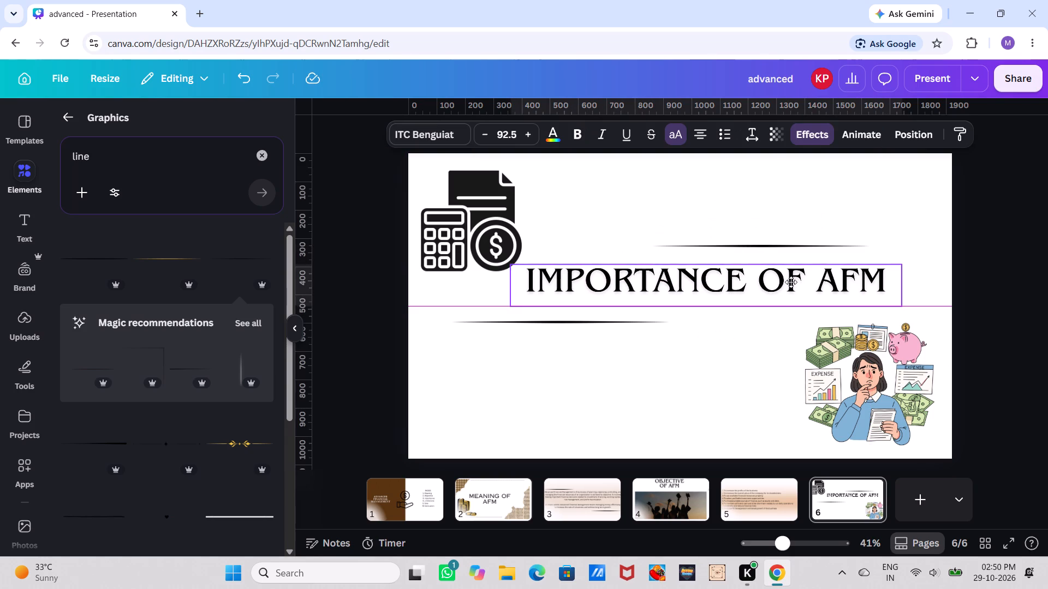
pyautogui.moveTo(791, 282); pyautogui.dragTo(789, 289)
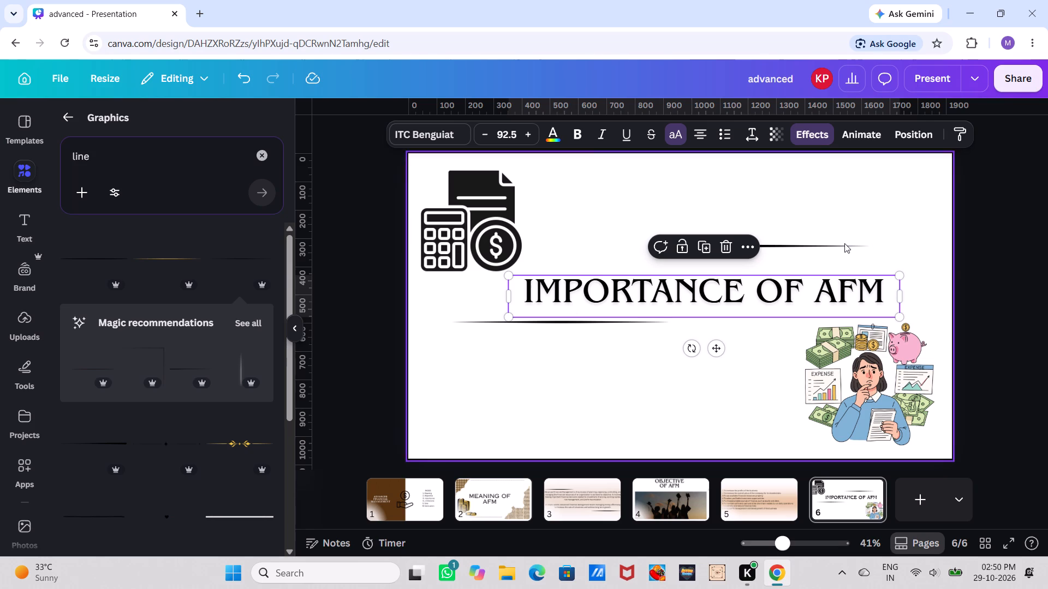
pyautogui.moveTo(844, 243); pyautogui.dragTo(848, 256)
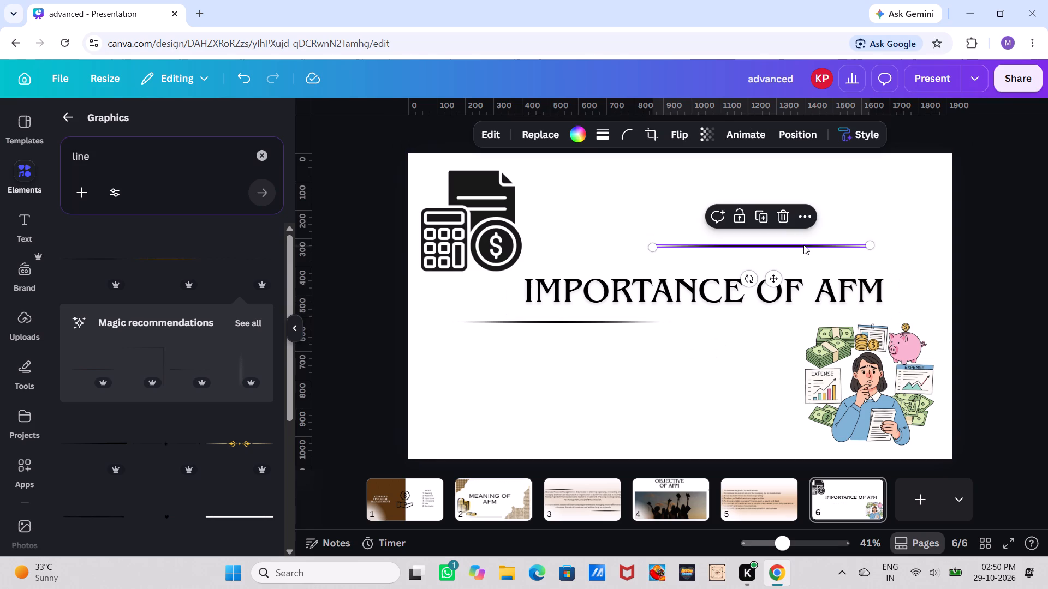
pyautogui.moveTo(803, 241); pyautogui.dragTo(832, 260)
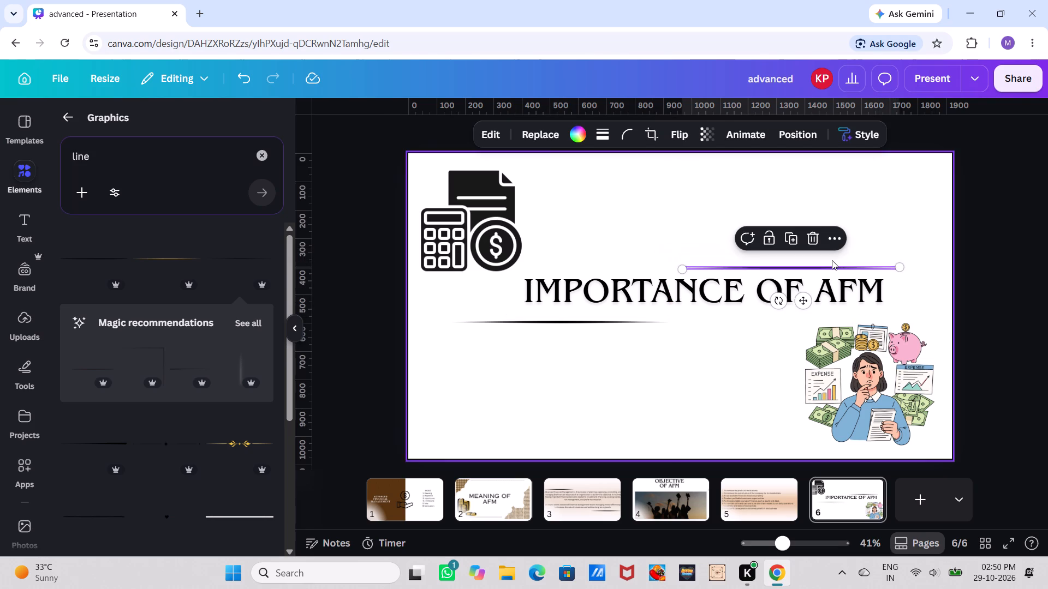
pyautogui.click(1013, 294)
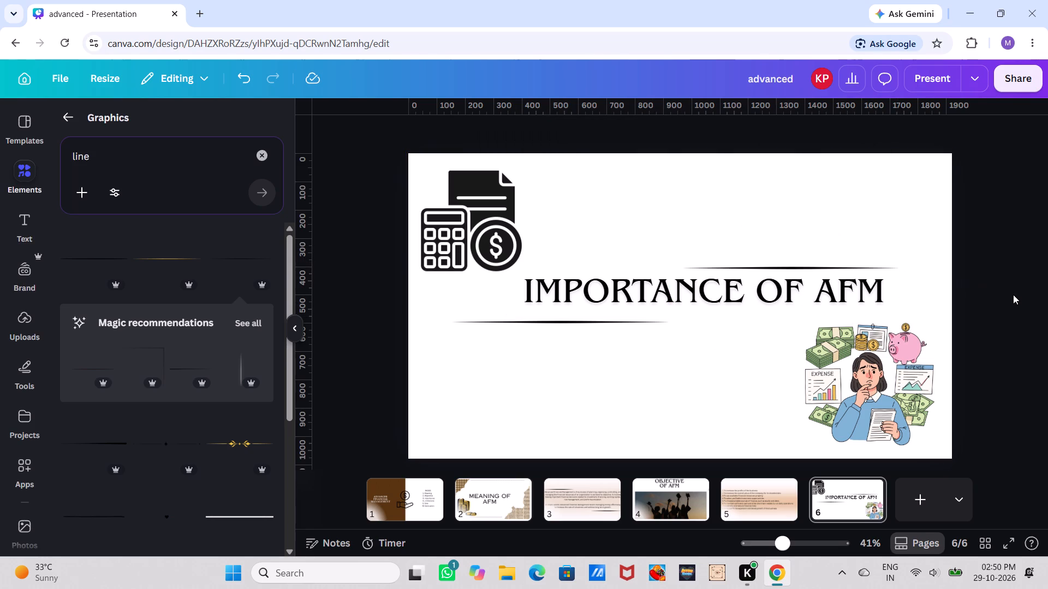
# Add a blank seventh slide after the "Importance of AFM" slide.
pyautogui.click(926, 486)
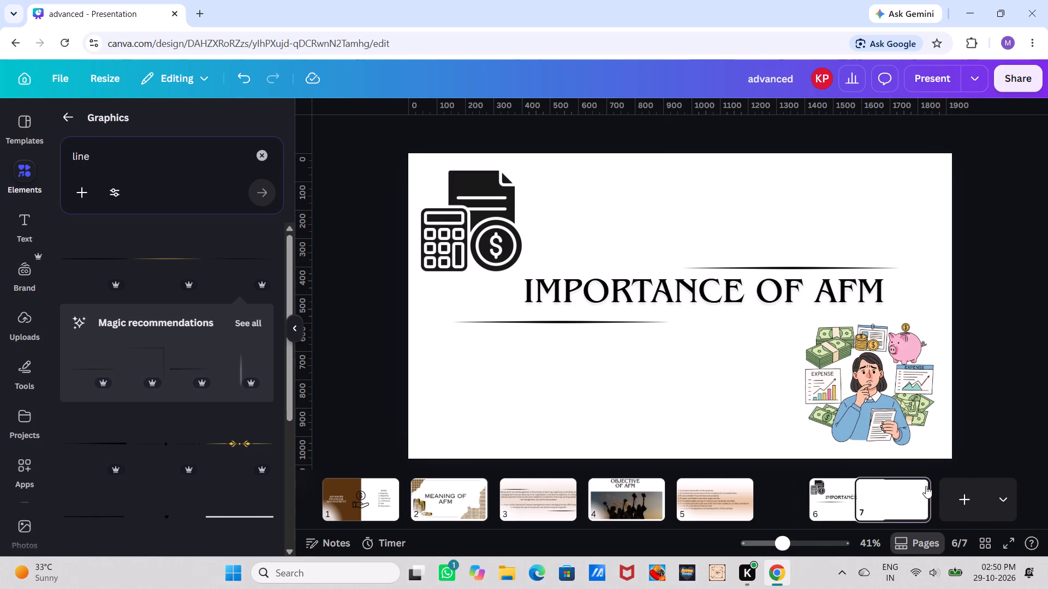
# Replace the graphics search with "brown", add the square brown-to-white gradient to slide 7 and show all its recommended graphics.
pyautogui.click(218, 162)
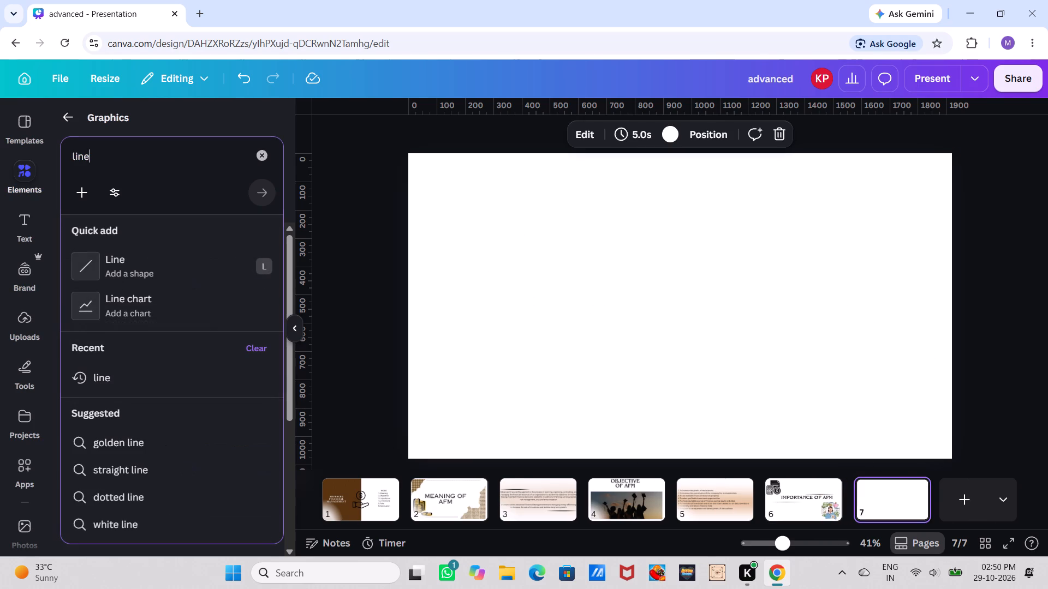
pyautogui.press('BackSpace')
pyautogui.press('BackSpace')
pyautogui.press('BackSpace')
pyautogui.press('BackSpace')
pyautogui.write('brown')
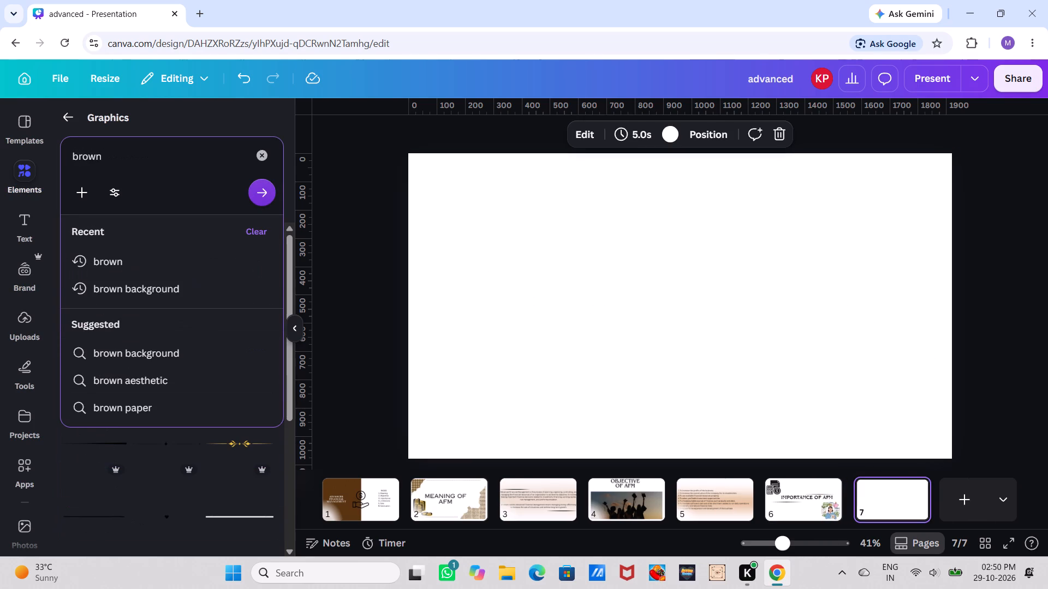
pyautogui.press('Return')
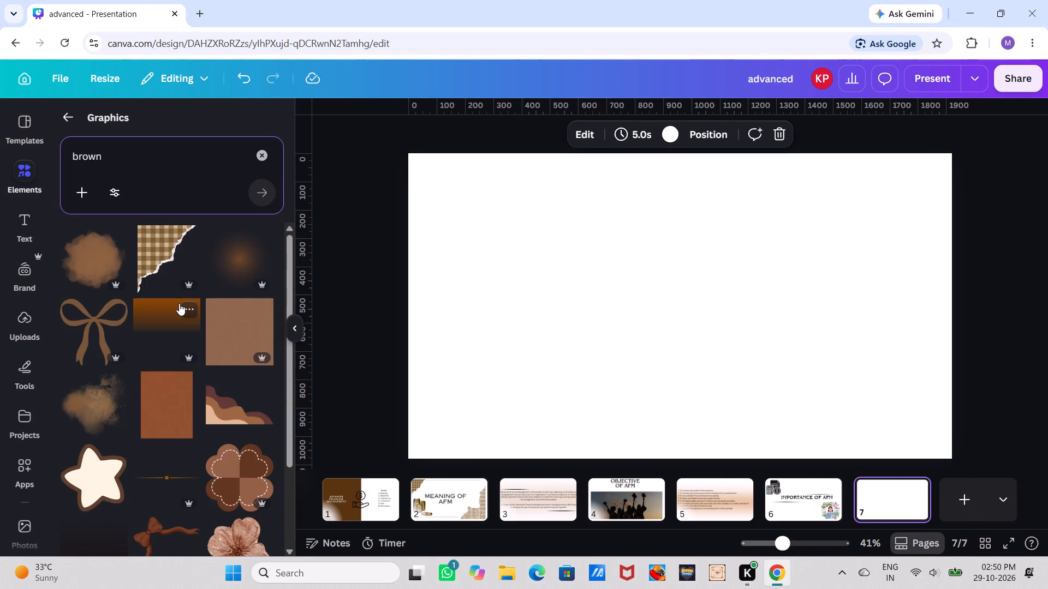
pyautogui.click(179, 303)
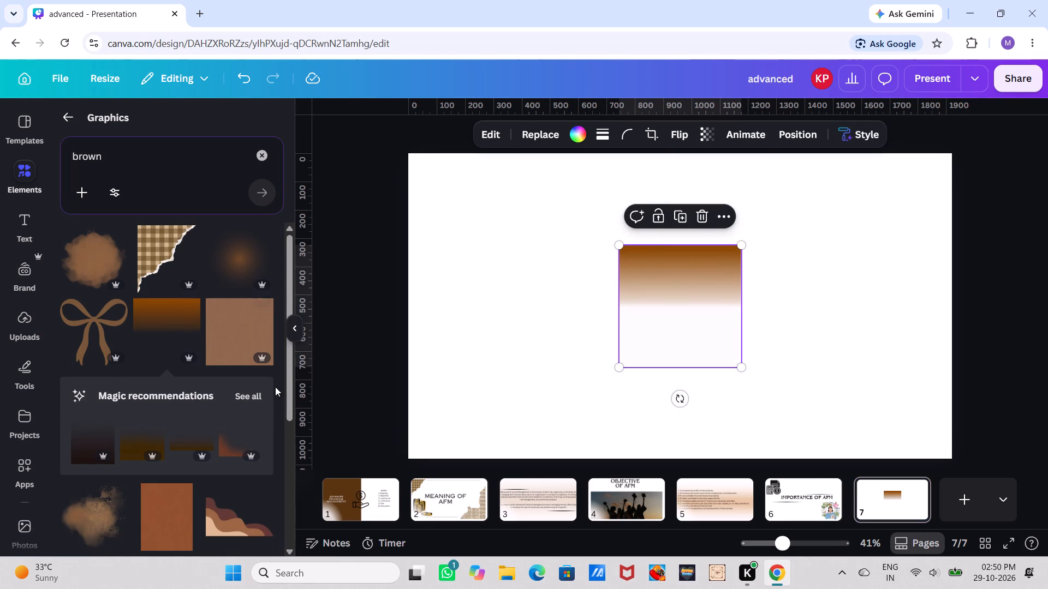
pyautogui.click(255, 393)
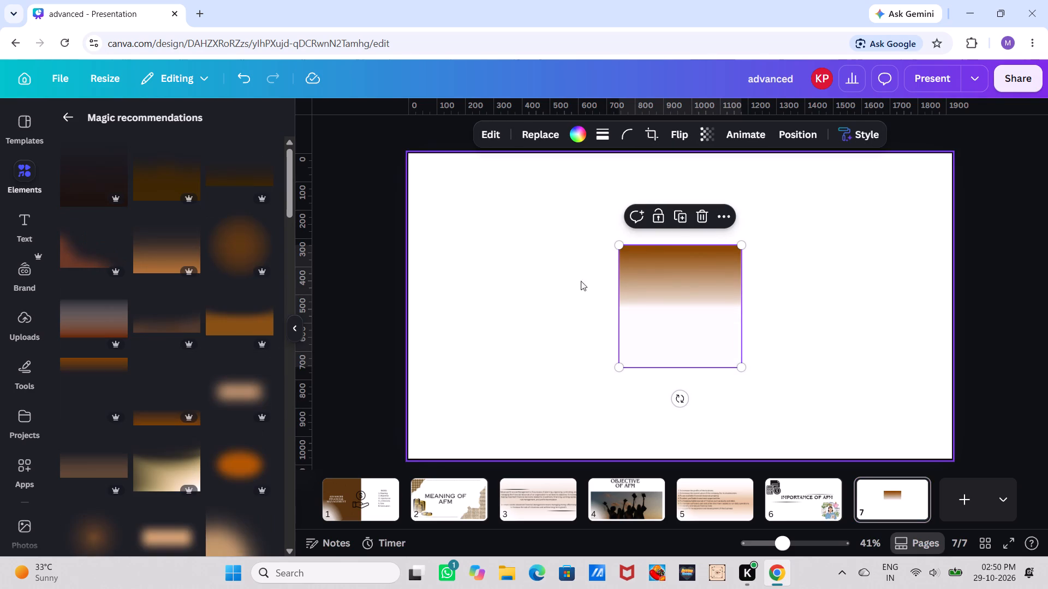
# Delete the square gradient and add the recommended horizontal light-brown band gradient that fades out above and below.
pyautogui.click(705, 209)
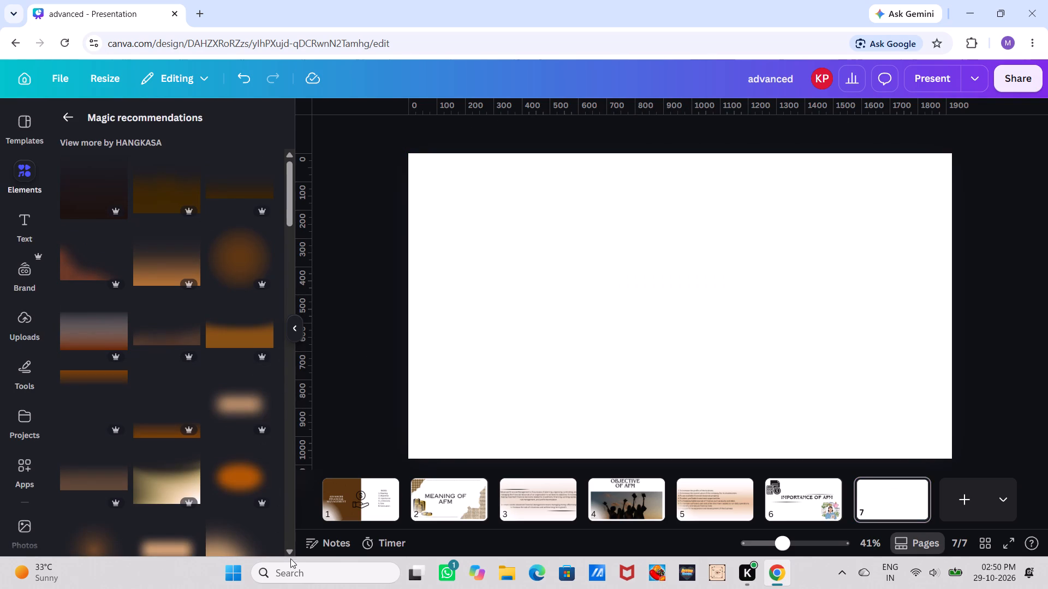
pyautogui.doubleClick(287, 543)
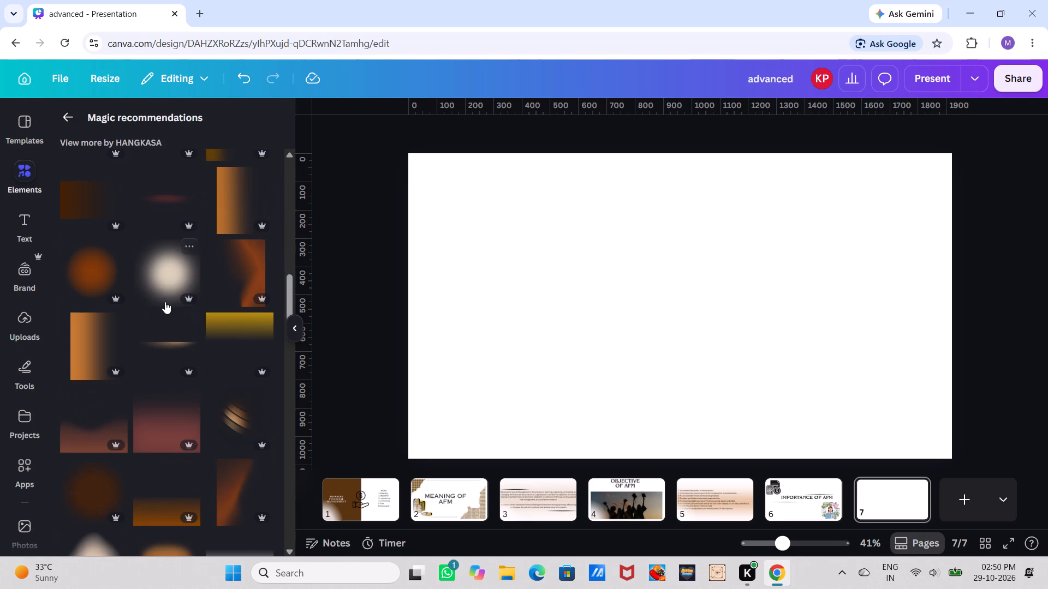
pyautogui.moveTo(291, 306); pyautogui.dragTo(292, 286)
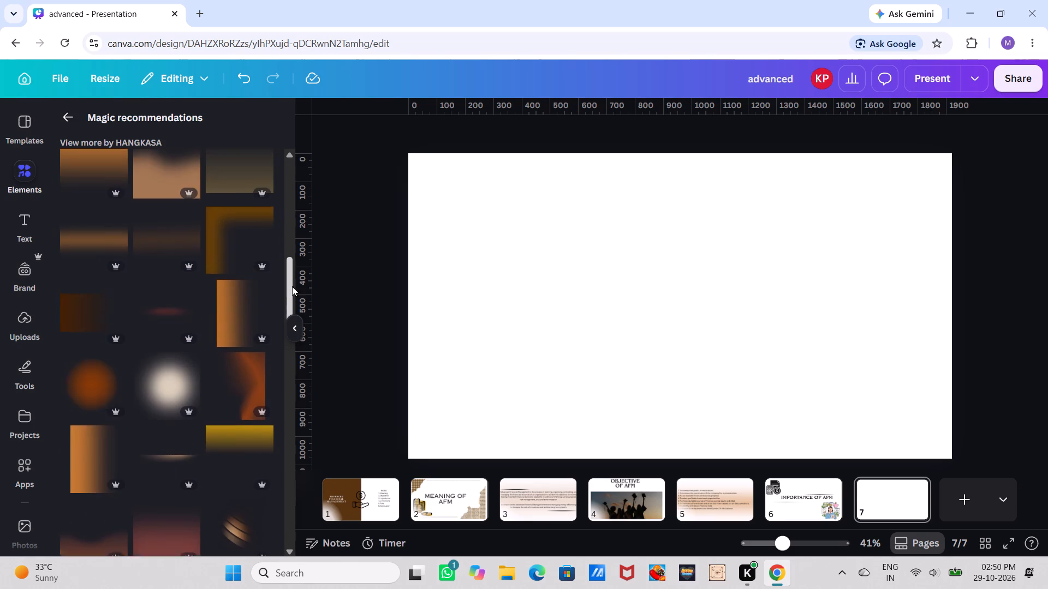
pyautogui.moveTo(292, 286); pyautogui.dragTo(293, 276)
pyautogui.click(110, 306)
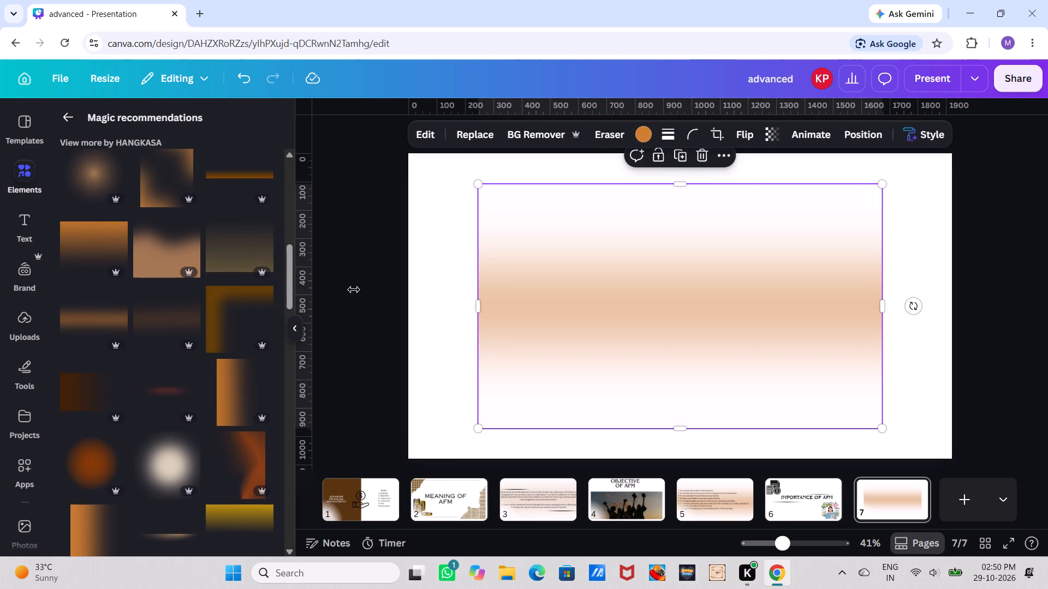
# Stretch the light-brown band gradient to all four slide edges so it covers the whole slide as a background.
pyautogui.moveTo(476, 306); pyautogui.dragTo(431, 311)
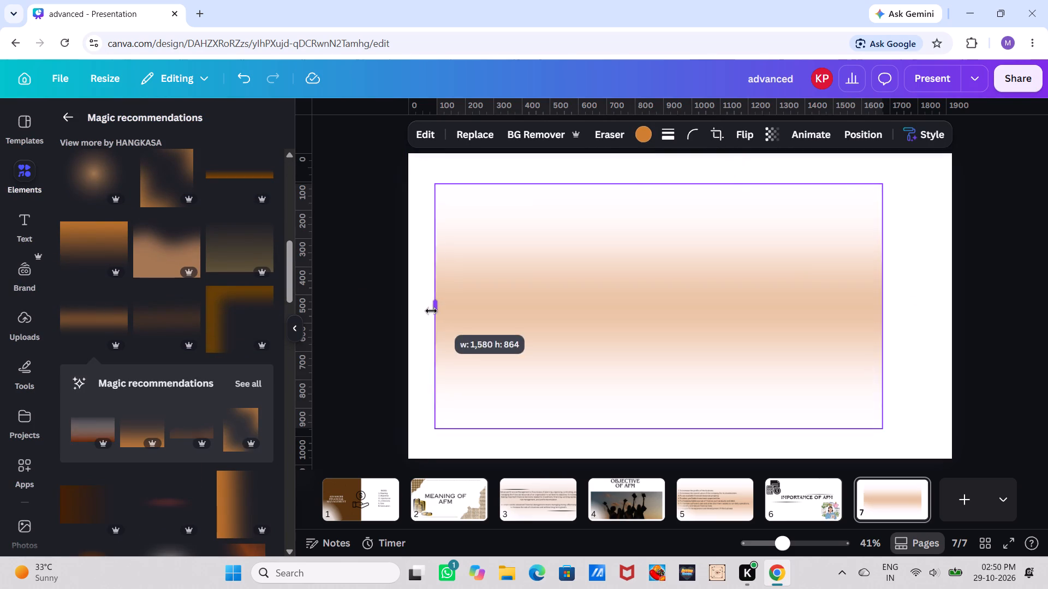
pyautogui.moveTo(431, 311); pyautogui.dragTo(405, 314)
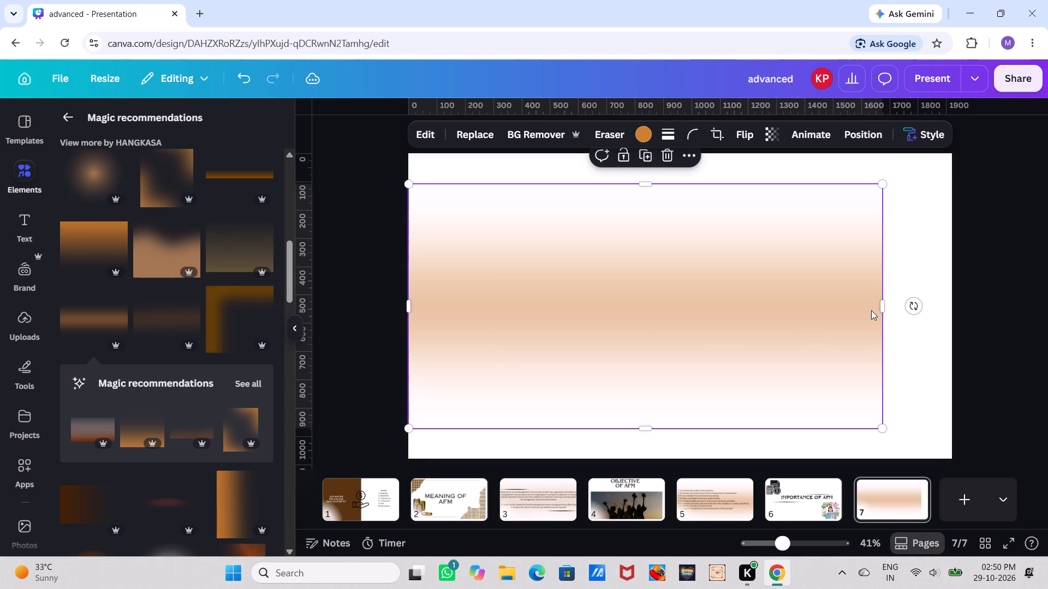
pyautogui.moveTo(883, 303); pyautogui.dragTo(955, 310)
pyautogui.moveTo(678, 182); pyautogui.dragTo(680, 154)
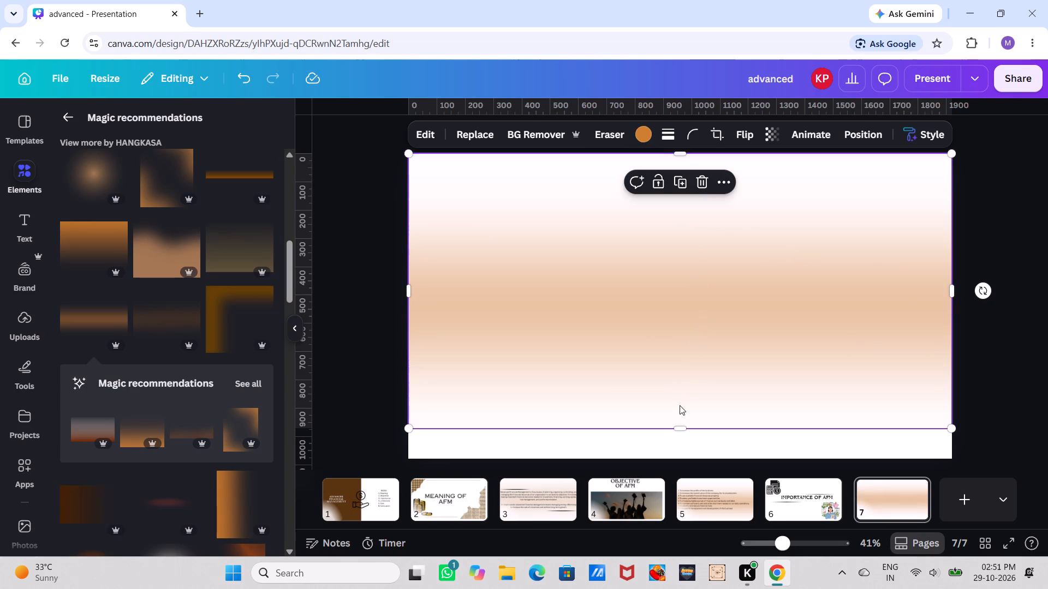
pyautogui.moveTo(682, 423); pyautogui.dragTo(675, 456)
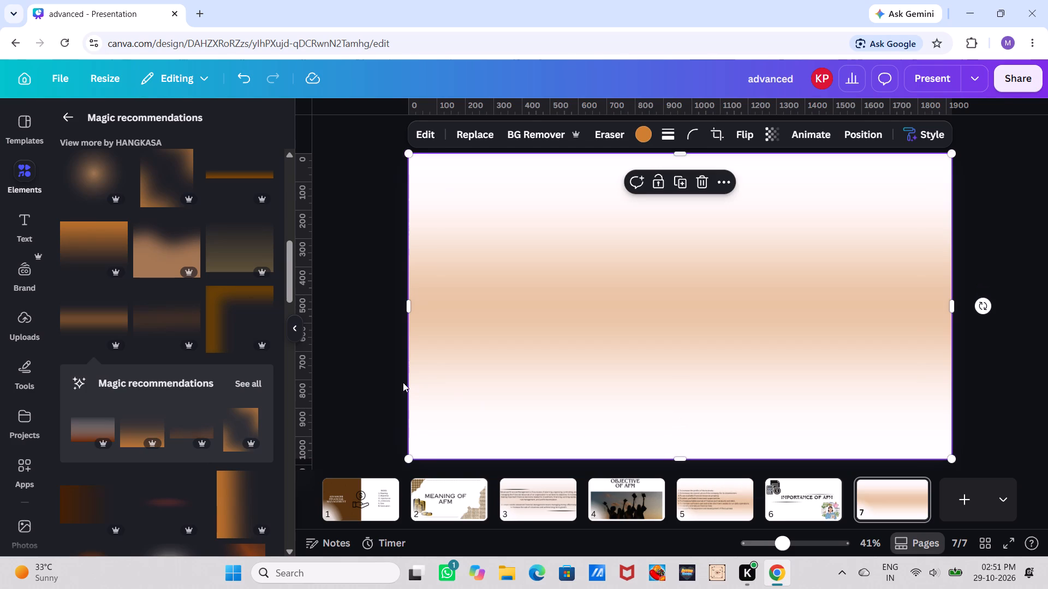
pyautogui.click(373, 377)
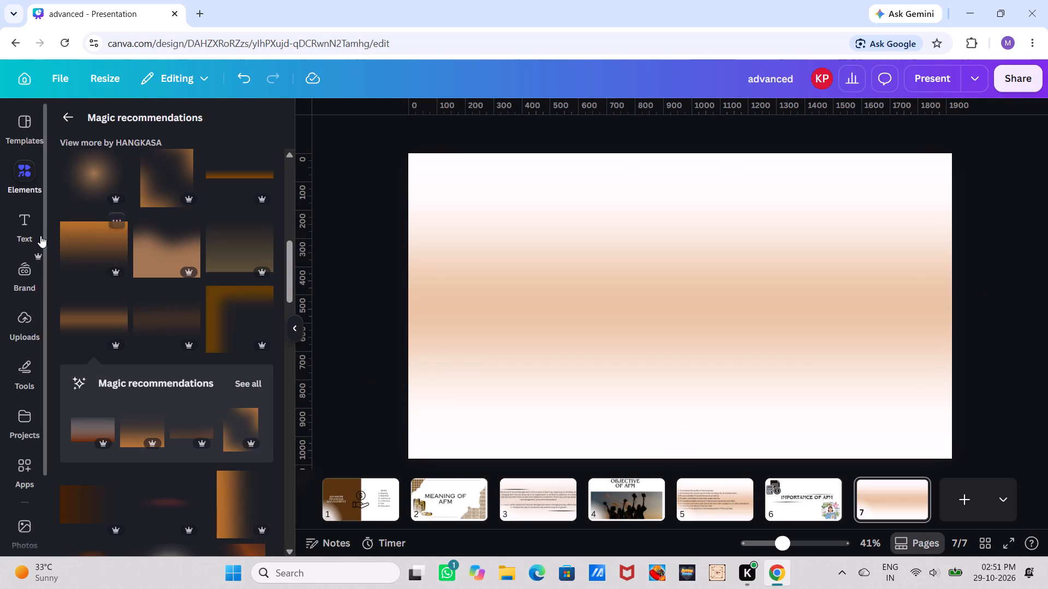
# Add a body text box to the slide with the numbered item "1. Better Financial Planning:".
pyautogui.click(34, 233)
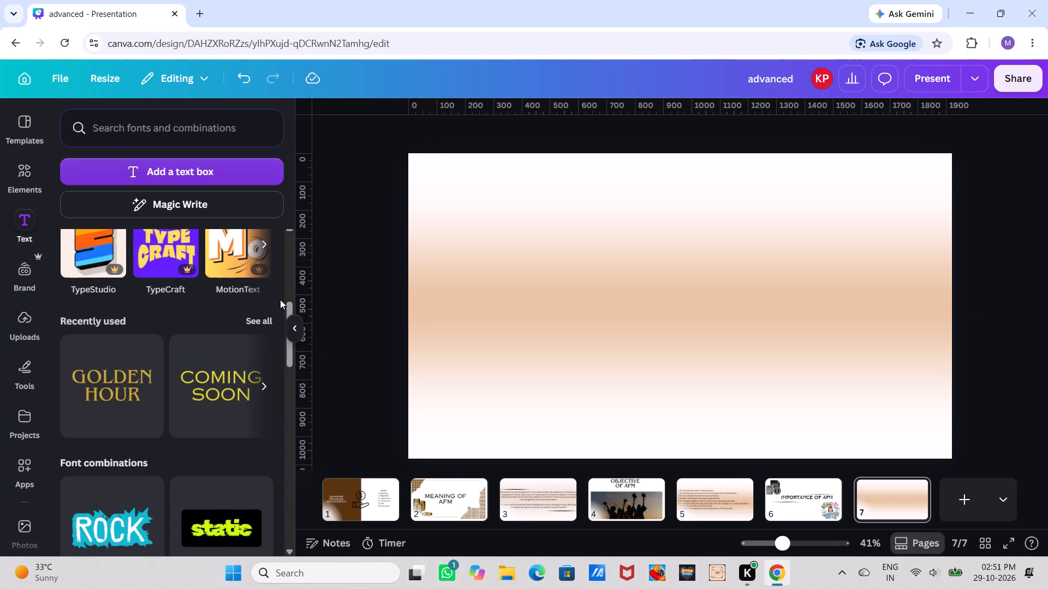
pyautogui.moveTo(292, 350); pyautogui.dragTo(292, 287)
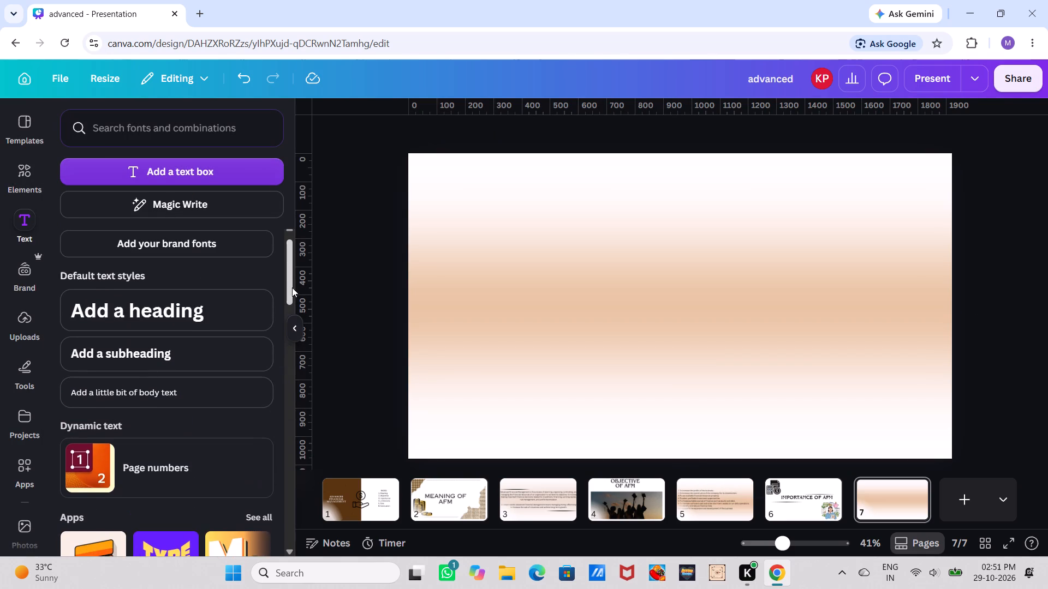
pyautogui.click(215, 387)
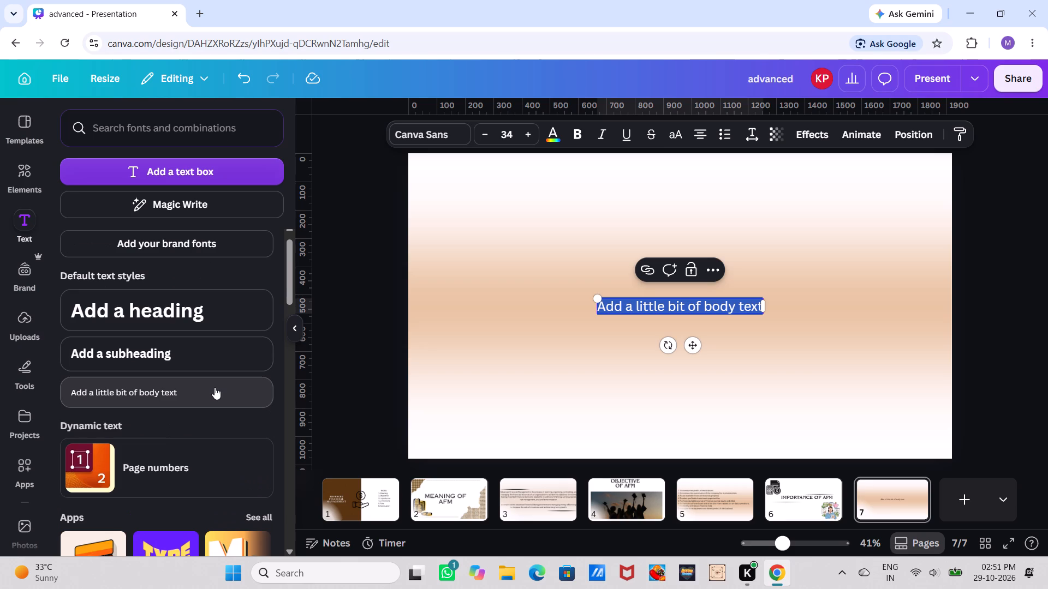
pyautogui.press('Delete')
pyautogui.write('1.')
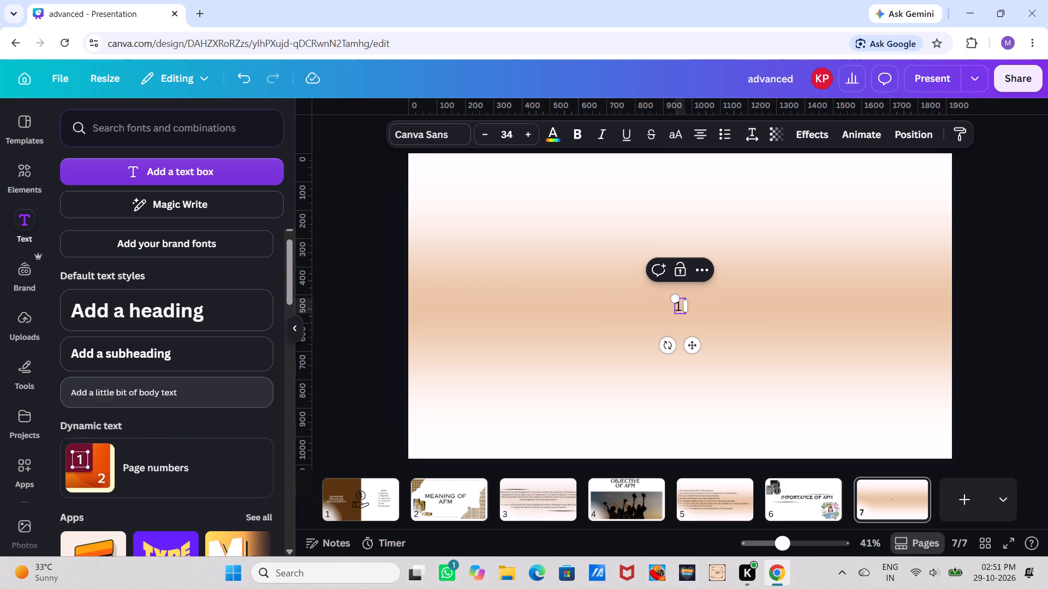
pyautogui.press('space')
pyautogui.write('Better')
pyautogui.press('space')
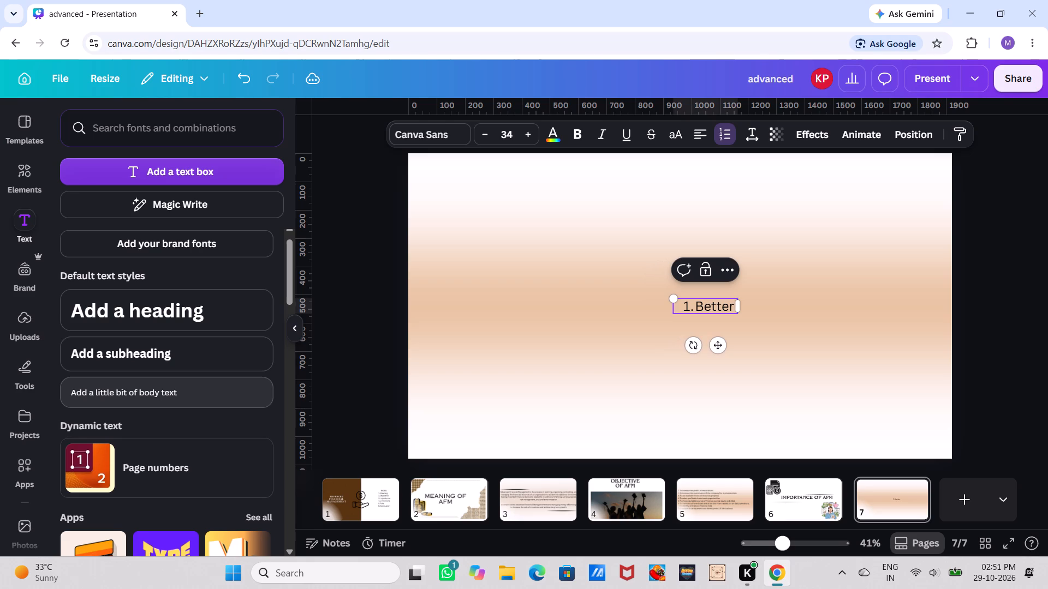
pyautogui.write('Financial')
pyautogui.press('space')
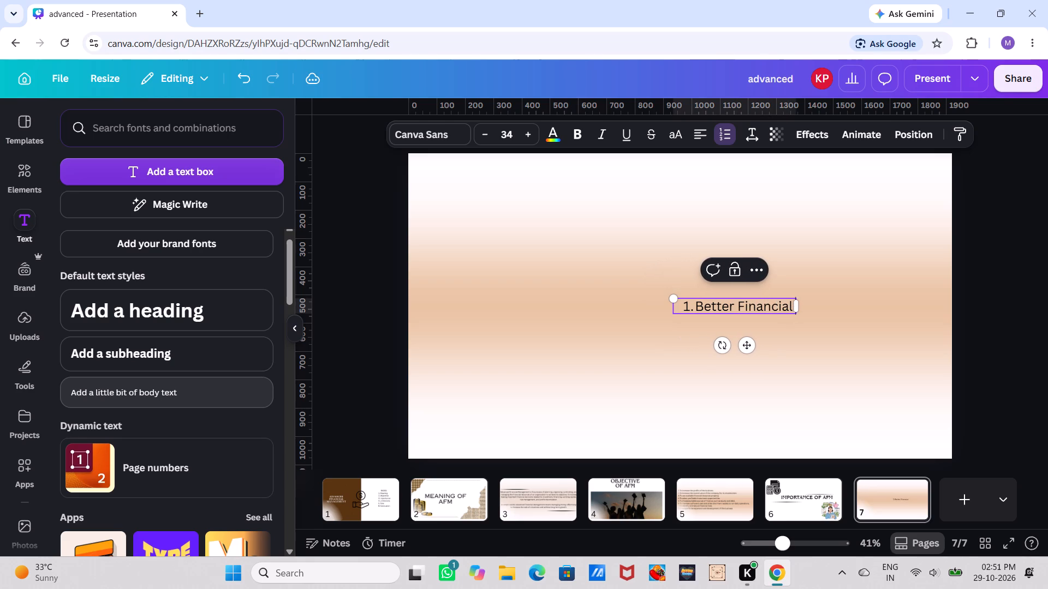
pyautogui.write('Planning')
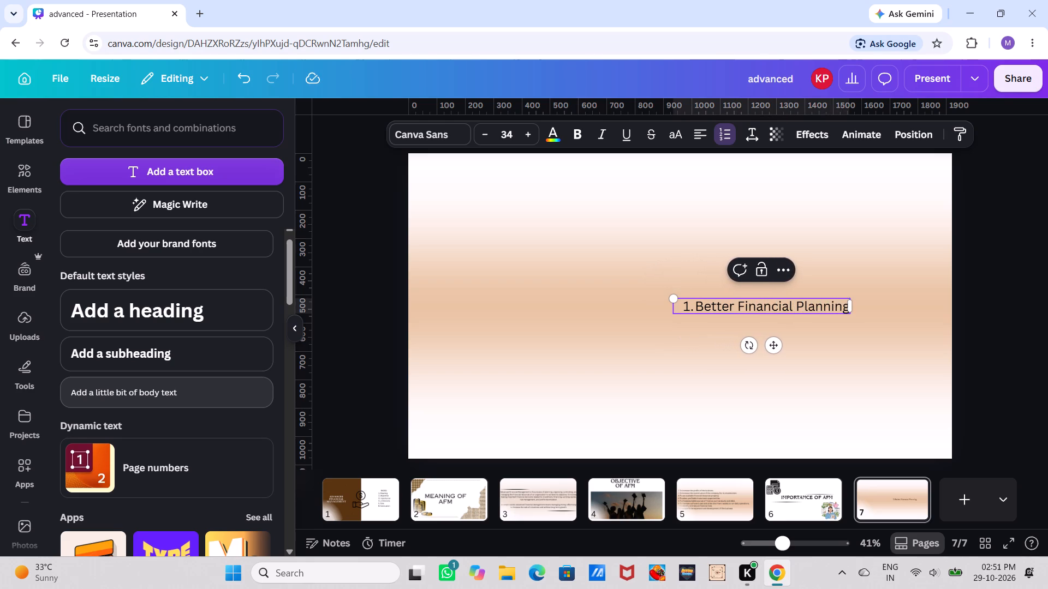
pyautogui.hotkey('shift', ':')
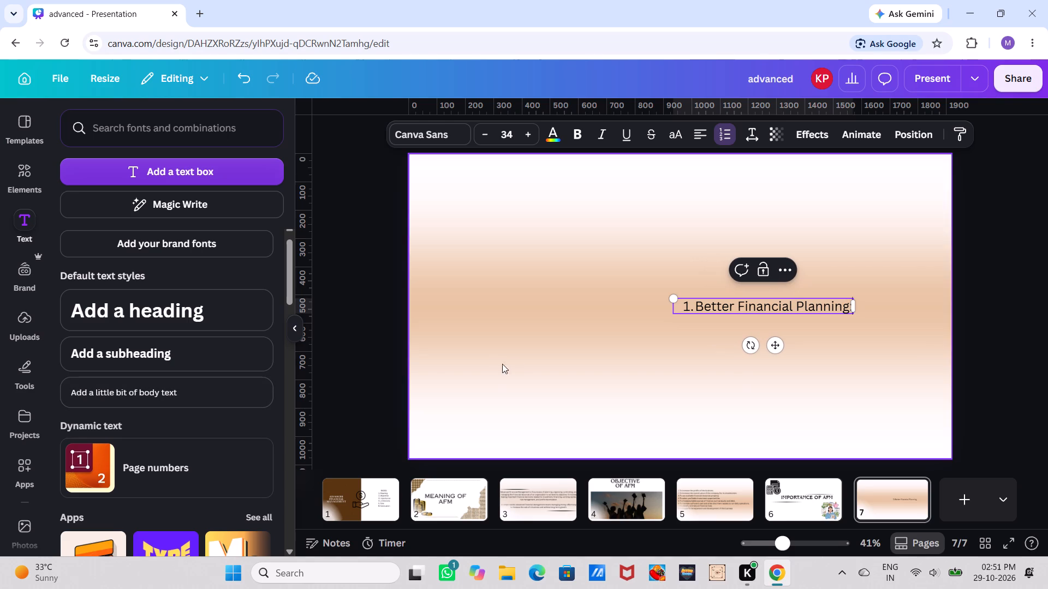
# Move the "Better Financial Planning" text box to the upper left part of the slide.
pyautogui.click(734, 303)
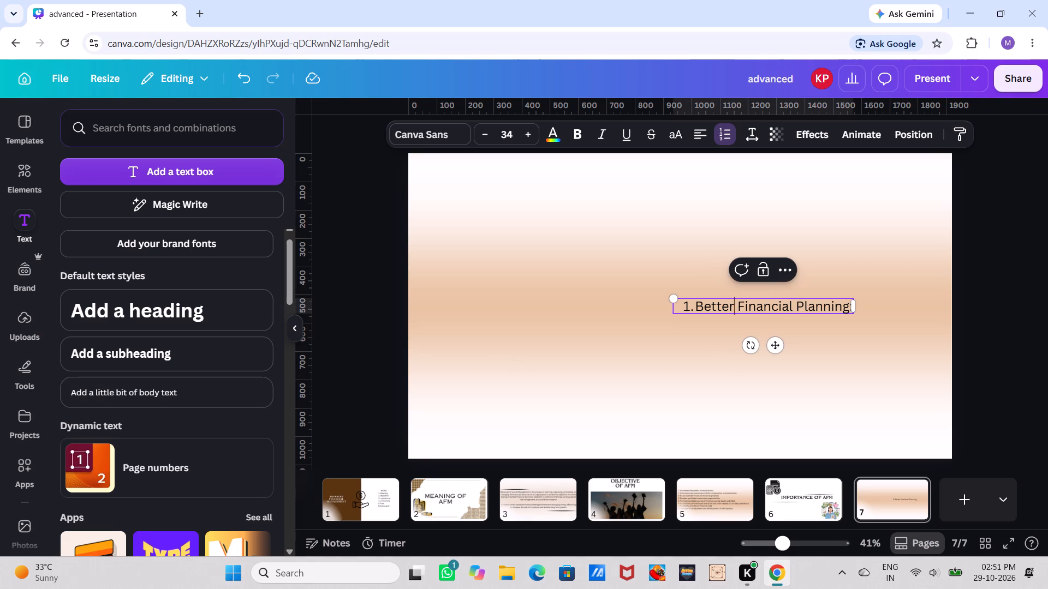
pyautogui.moveTo(775, 305); pyautogui.dragTo(705, 312)
pyautogui.click(796, 316)
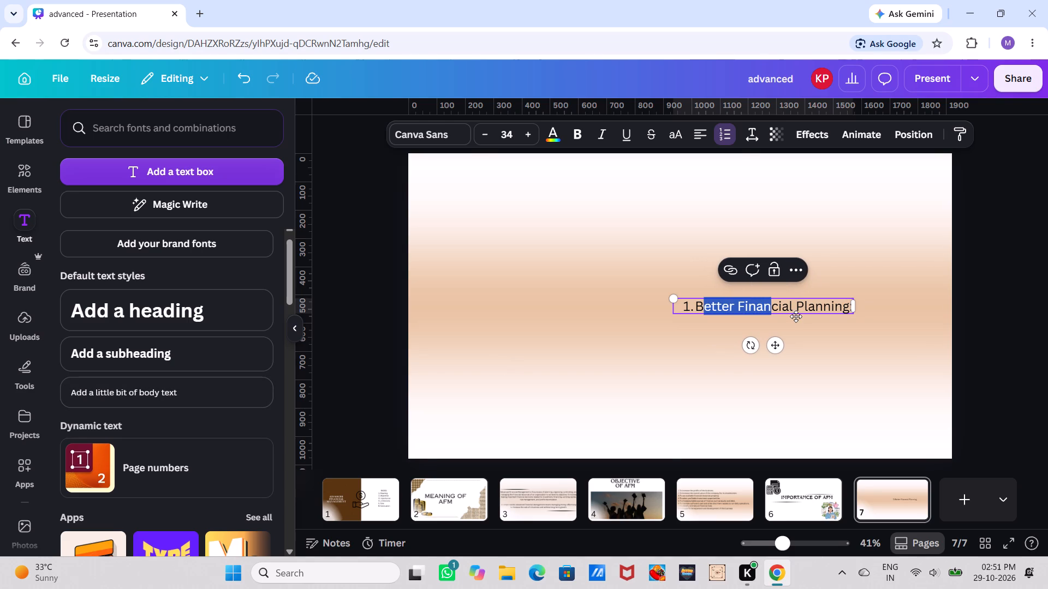
pyautogui.moveTo(791, 308); pyautogui.dragTo(577, 256)
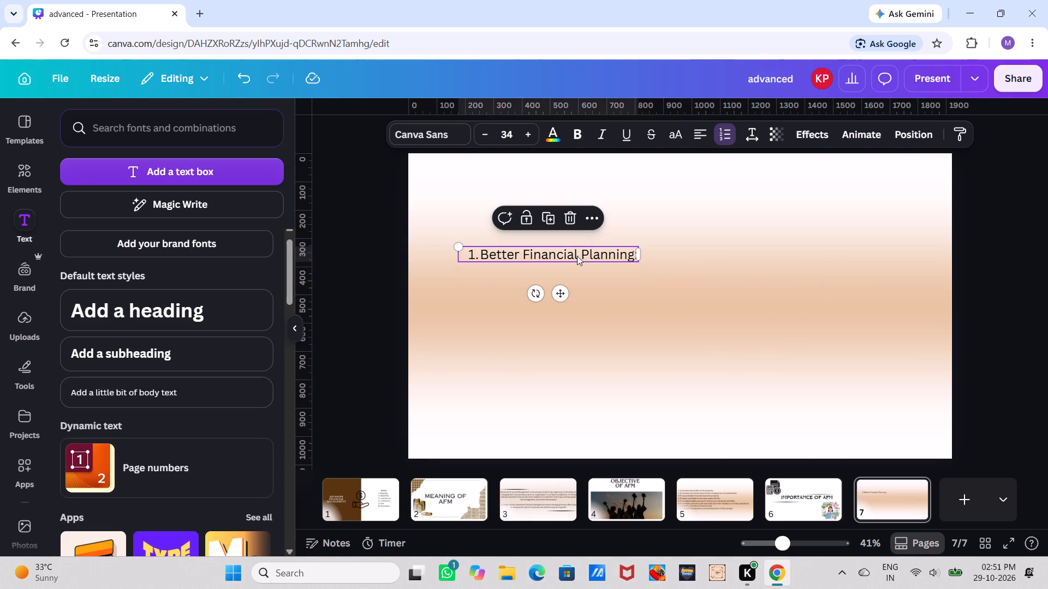
# Complete item 1 with "Helps prepare budgets and estimate future financial requirements." after the colon and start item 2.
pyautogui.click(627, 249)
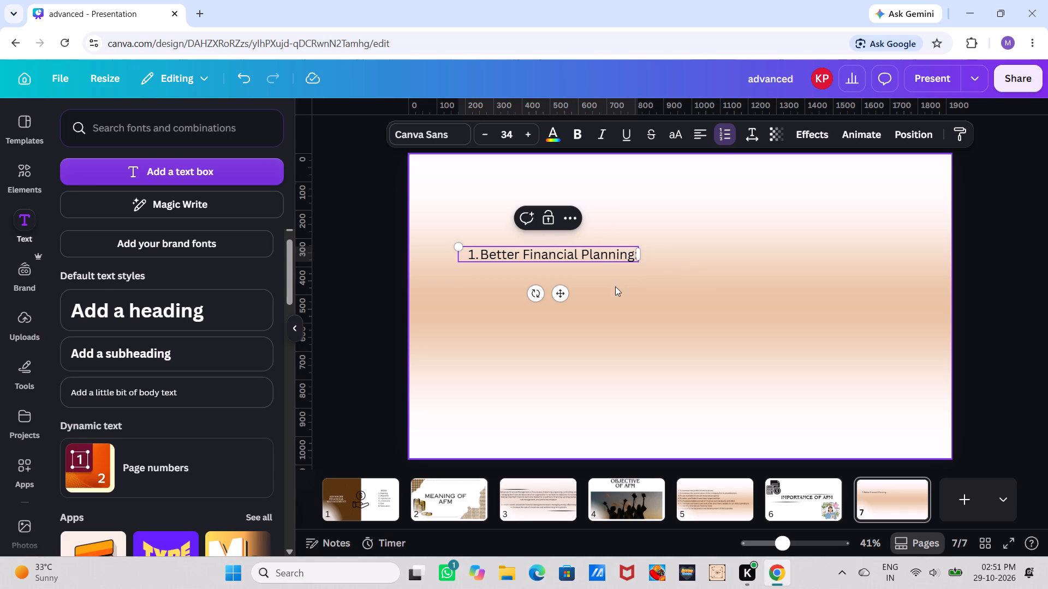
pyautogui.press('Right')
pyautogui.press('Right')
pyautogui.press('space')
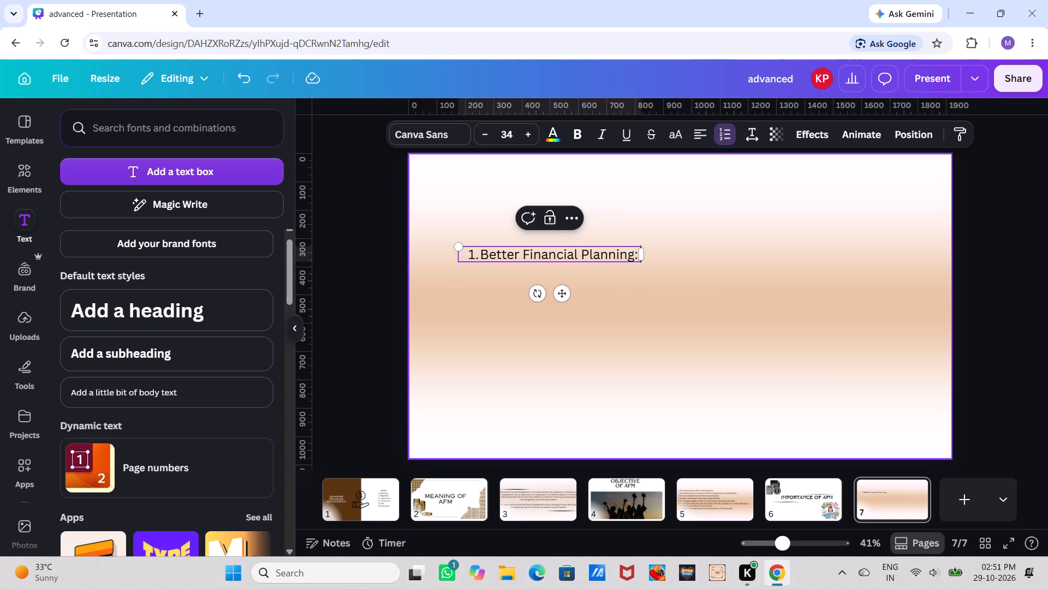
pyautogui.write('Helps prepare budgets and')
pyautogui.press('space')
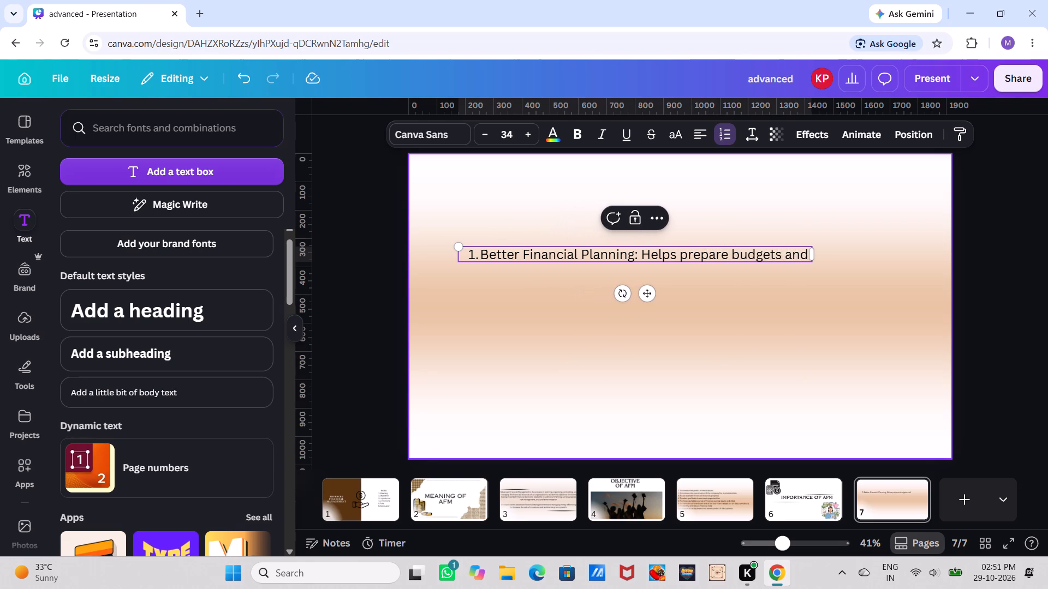
pyautogui.write('estimate')
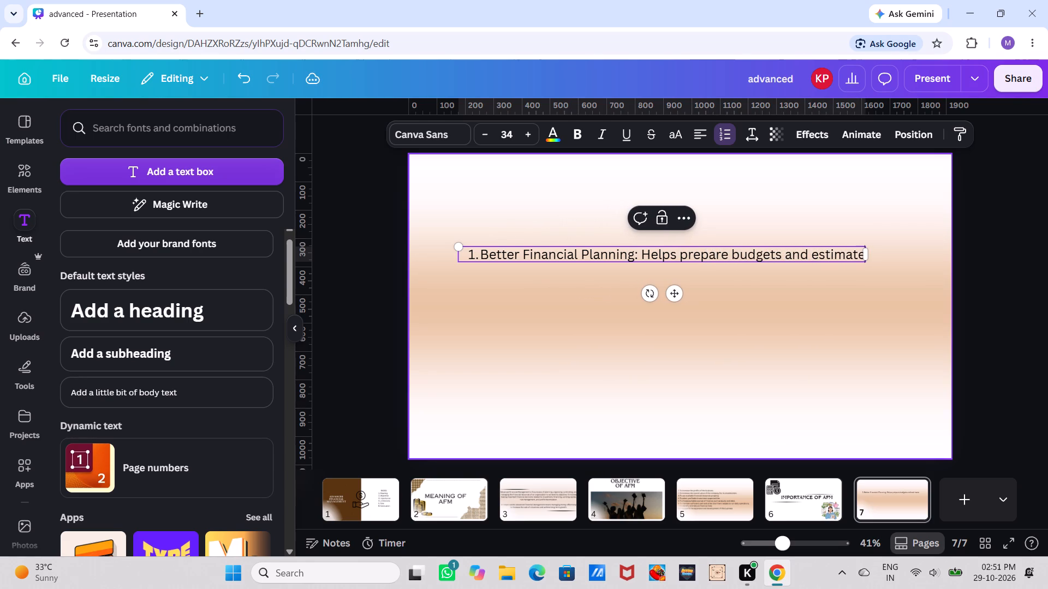
pyautogui.press('space')
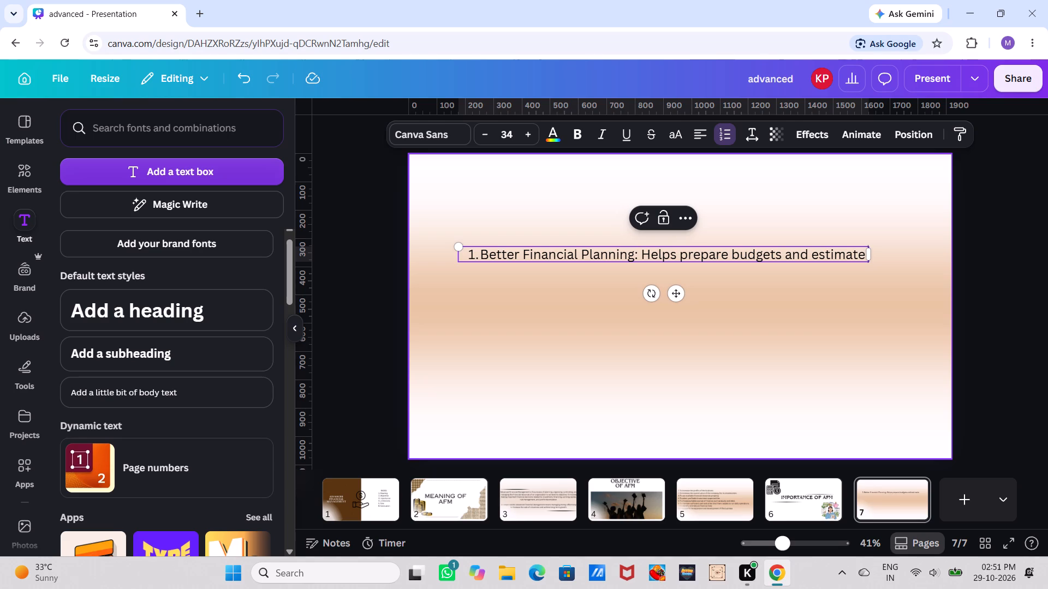
pyautogui.press('r')
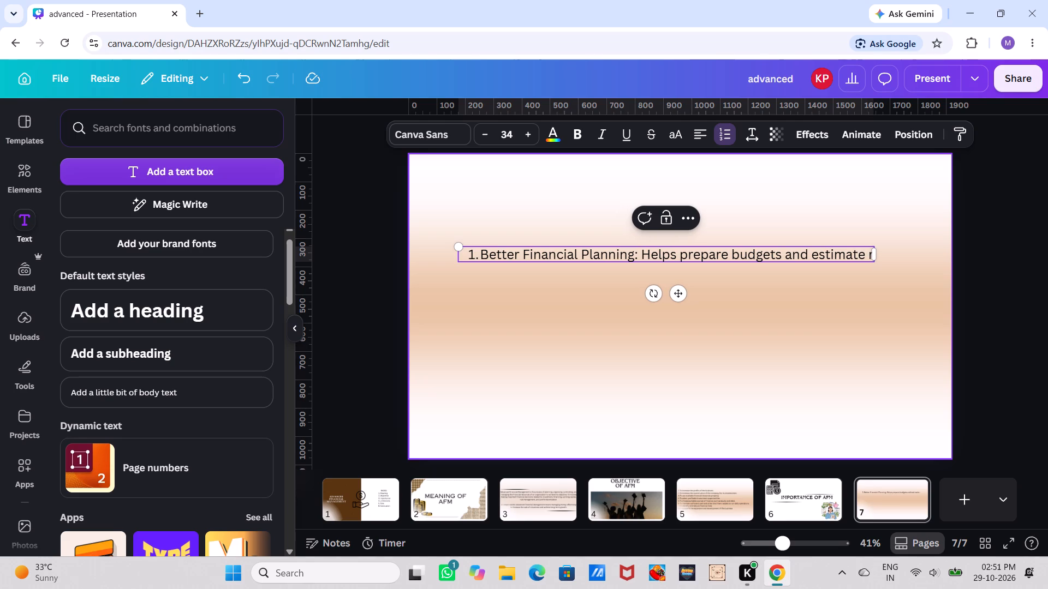
pyautogui.press('BackSpace')
pyautogui.write('future')
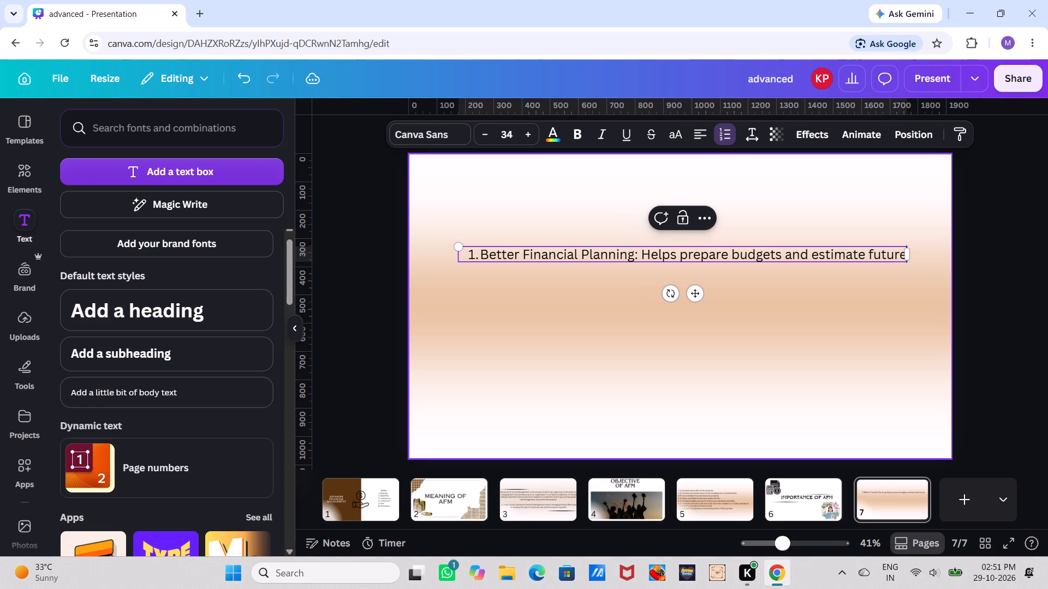
pyautogui.press('space')
pyautogui.write('financial')
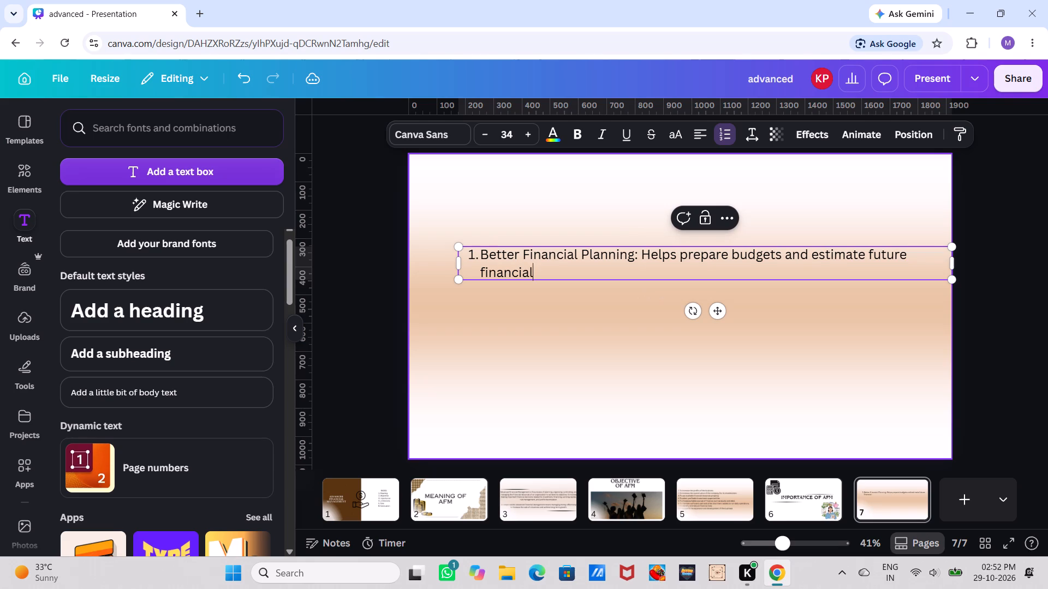
pyautogui.press('space')
pyautogui.write('requiremenyts')
pyautogui.press('BackSpace')
pyautogui.press('BackSpace')
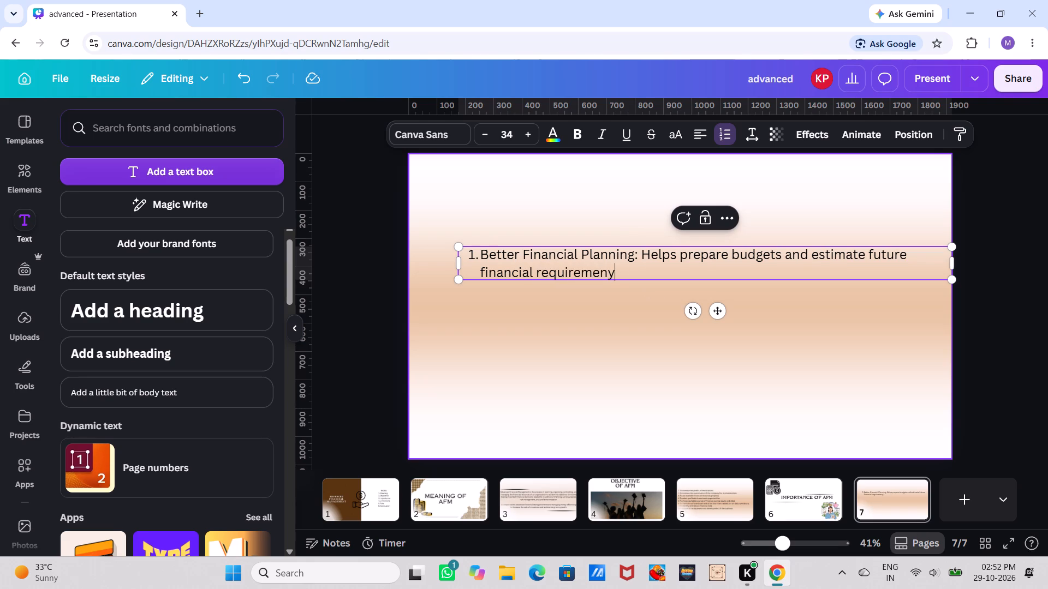
pyautogui.press('BackSpace')
pyautogui.write('ts.')
pyautogui.press('Return')
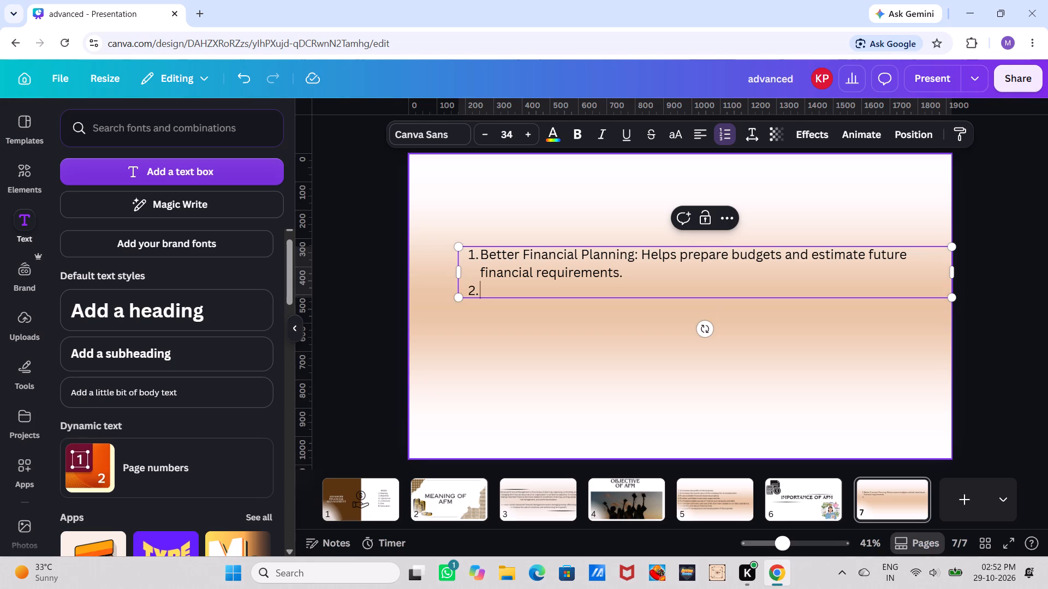
# Enter the heading "Effective Decision-Making:" for item 2 of the numbered list.
pyautogui.press('space')
pyautogui.hotkey('shift', 'e')
pyautogui.press('BackSpace')
pyautogui.press('BackSpace')
pyautogui.hotkey('shift', 'e')
pyautogui.write('ffective Decison')
pyautogui.press('BackSpace')
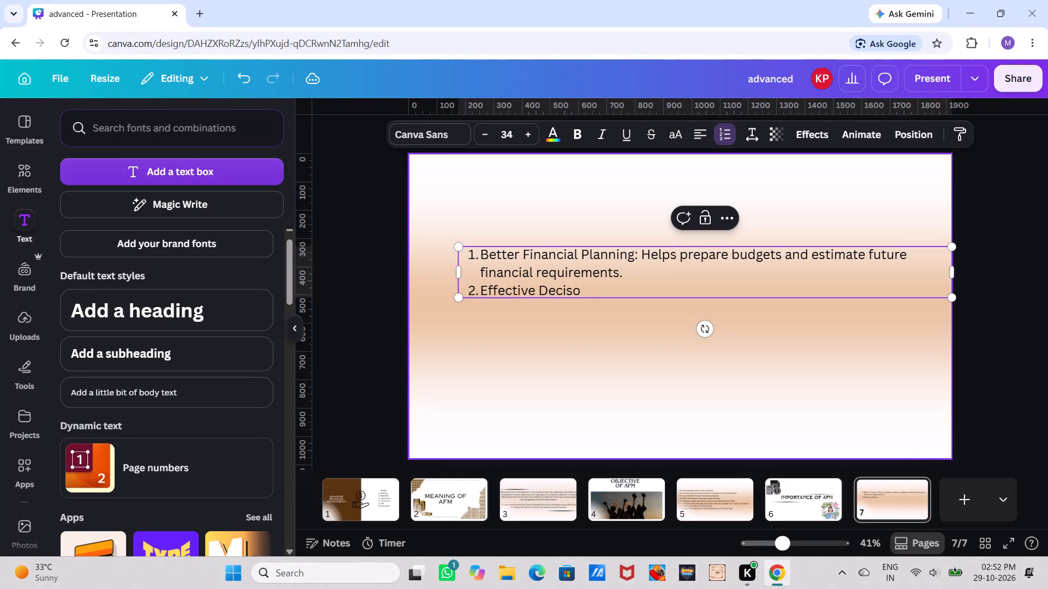
pyautogui.press('BackSpace')
pyautogui.press('BackSpace')
pyautogui.write('sion-')
pyautogui.write('Making')
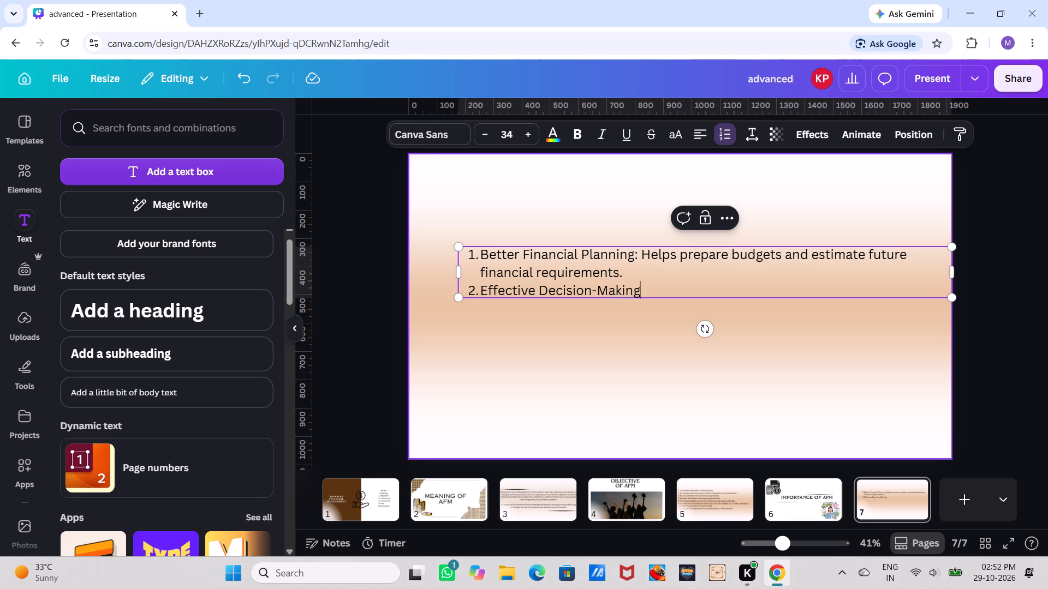
pyautogui.write(':')
# Complete item 2 with "Supportssound investment and financing decisions." after the colon and start item 3.
pyautogui.press('space')
pyautogui.write('Supports')
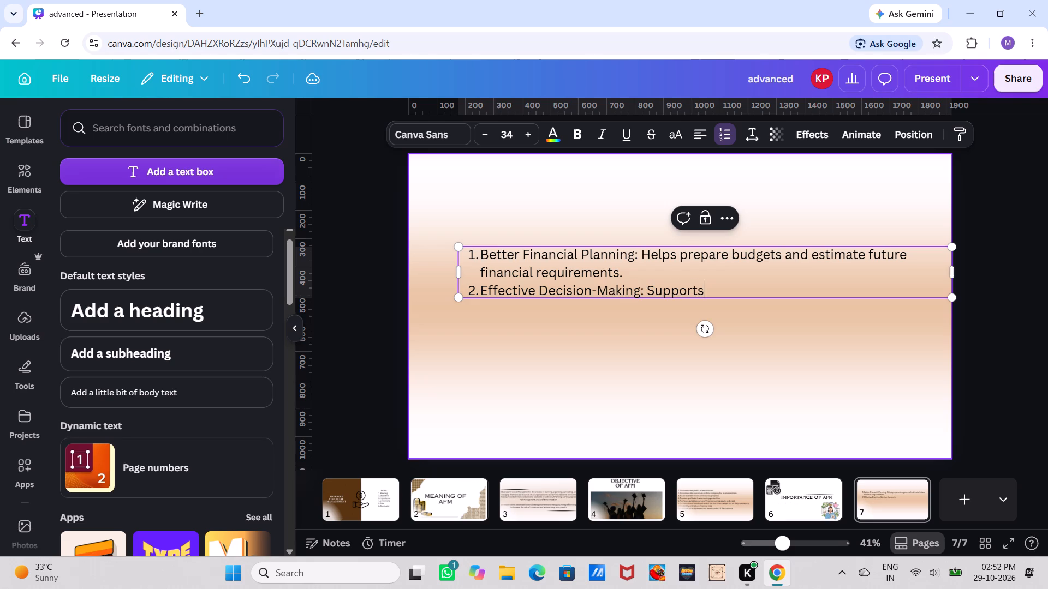
pyautogui.write('sound investment and financing')
pyautogui.press('space')
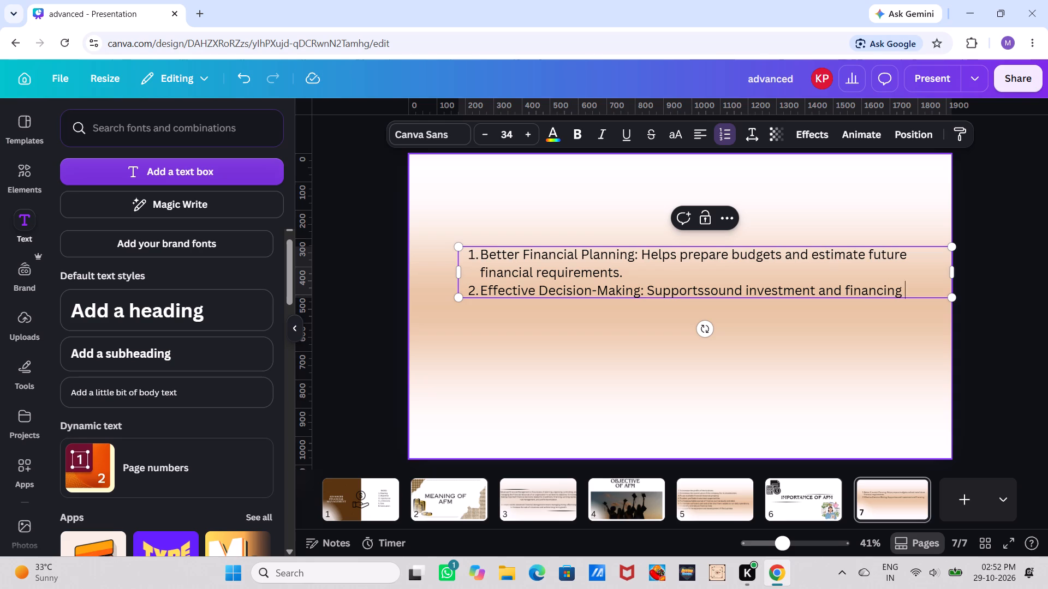
pyautogui.write('decision')
pyautogui.write('s.')
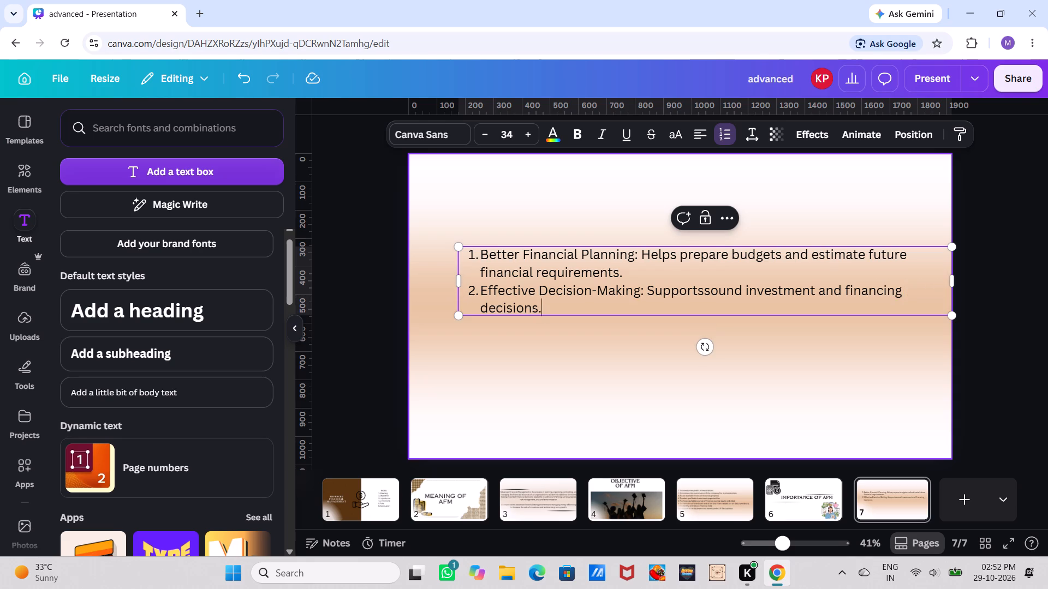
pyautogui.press('space')
pyautogui.press('Return')
# Enter the heading "Profitability:" for item 3 of the numbered list.
pyautogui.press('space')
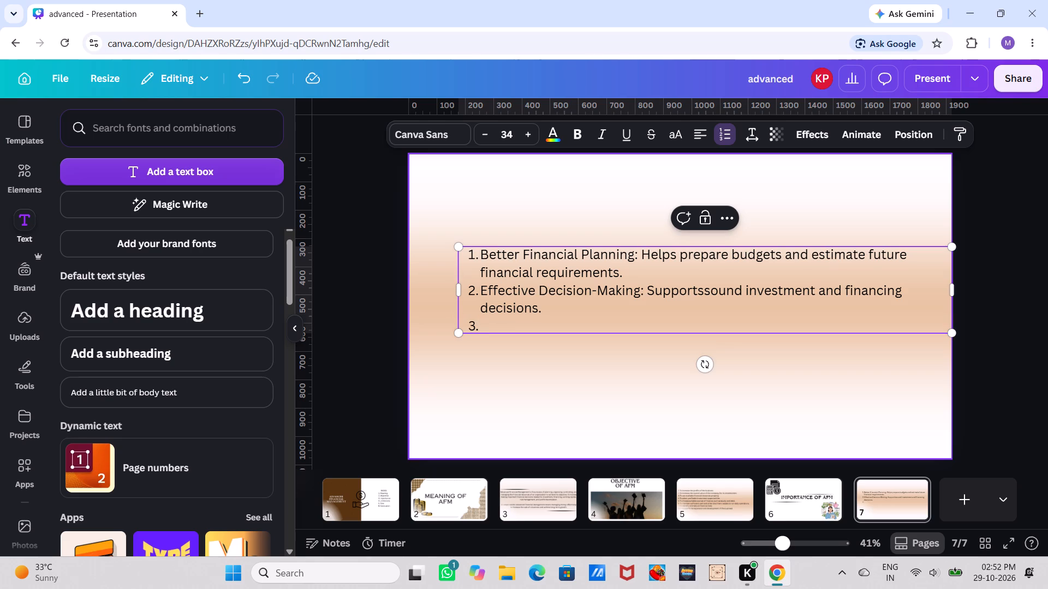
pyautogui.press('p')
pyautogui.press('BackSpace')
pyautogui.press('BackSpace')
pyautogui.write('Peo')
pyautogui.press('BackSpace')
pyautogui.press('BackSpace')
pyautogui.press('e')
pyautogui.press('BackSpace')
pyautogui.write('rofitability')
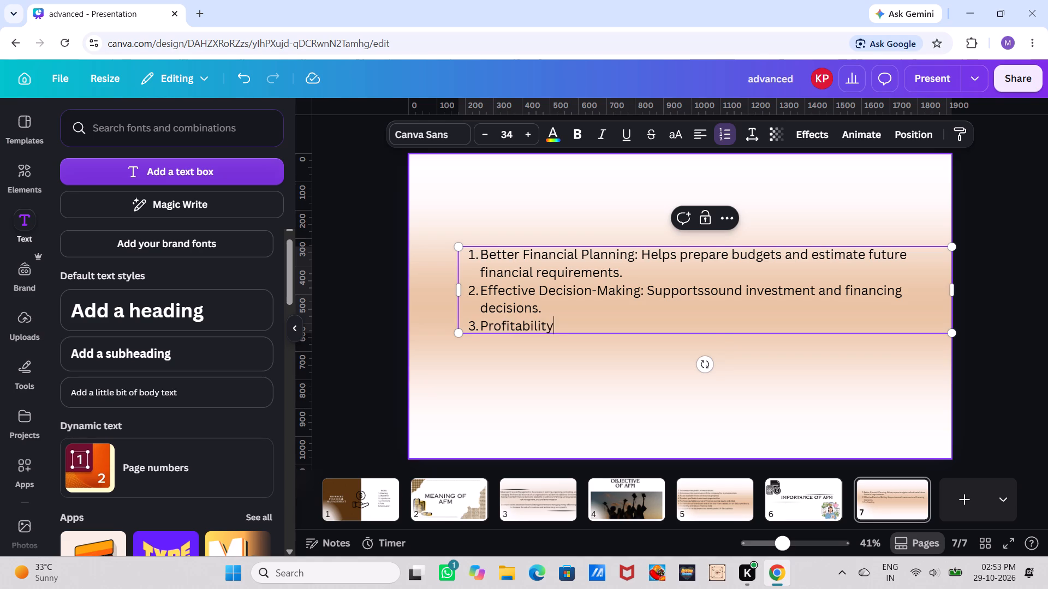
pyautogui.write(':')
# Complete item 3 with "Helps improve business profits by controlling costs." after the colon and start item 4.
pyautogui.press('space')
pyautogui.write('Helps')
pyautogui.press('space')
pyautogui.write('improve business profits')
pyautogui.press('space')
pyautogui.write('by controlling')
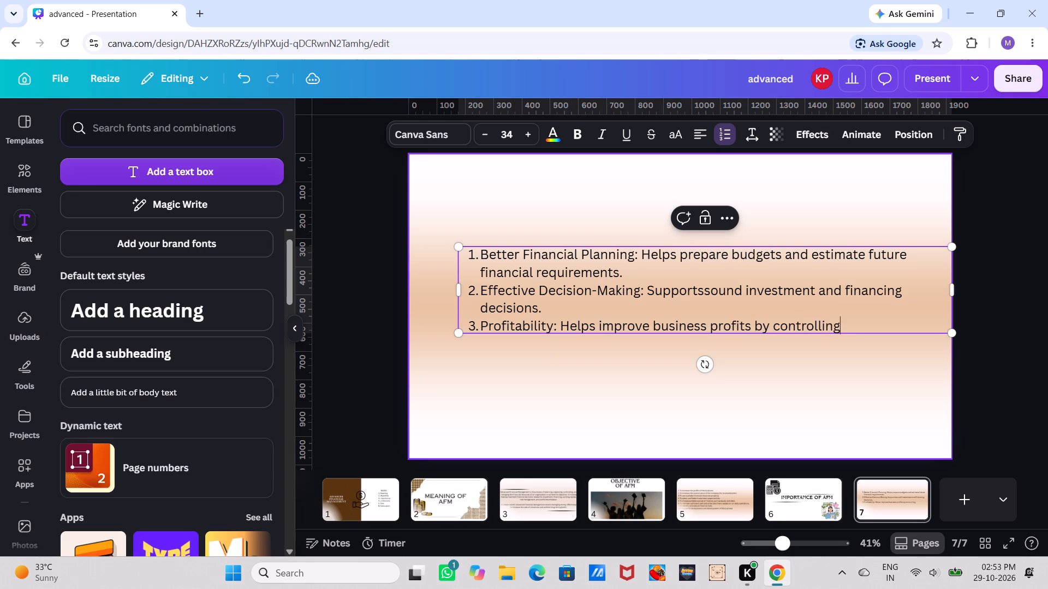
pyautogui.press('space')
pyautogui.write('costs.')
pyautogui.press('Return')
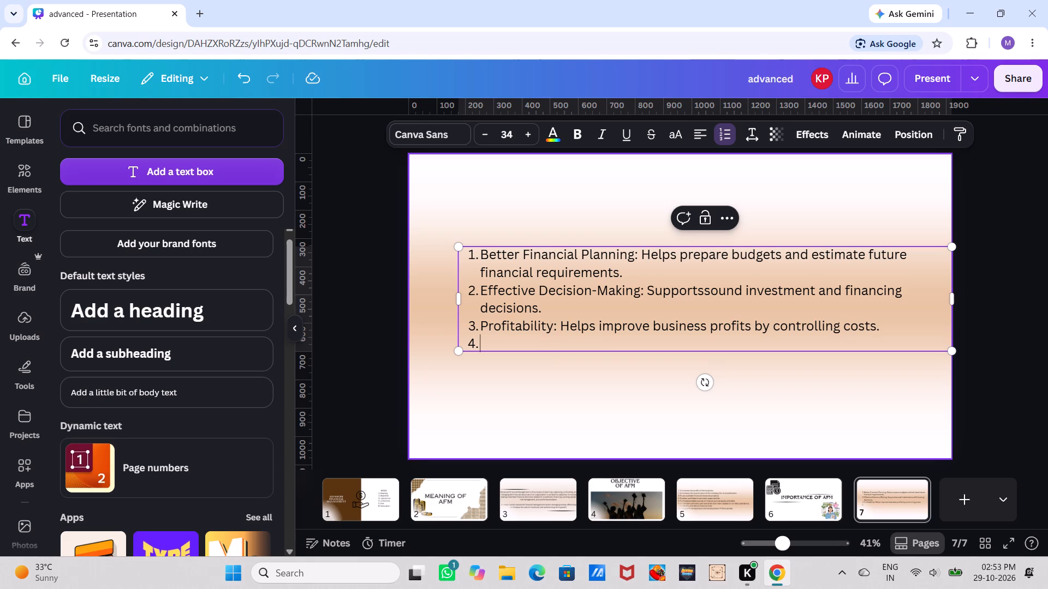
# Enter the heading "Liquidity Management" for item 4 of the numbered list.
pyautogui.write('Li')
pyautogui.write('quidity')
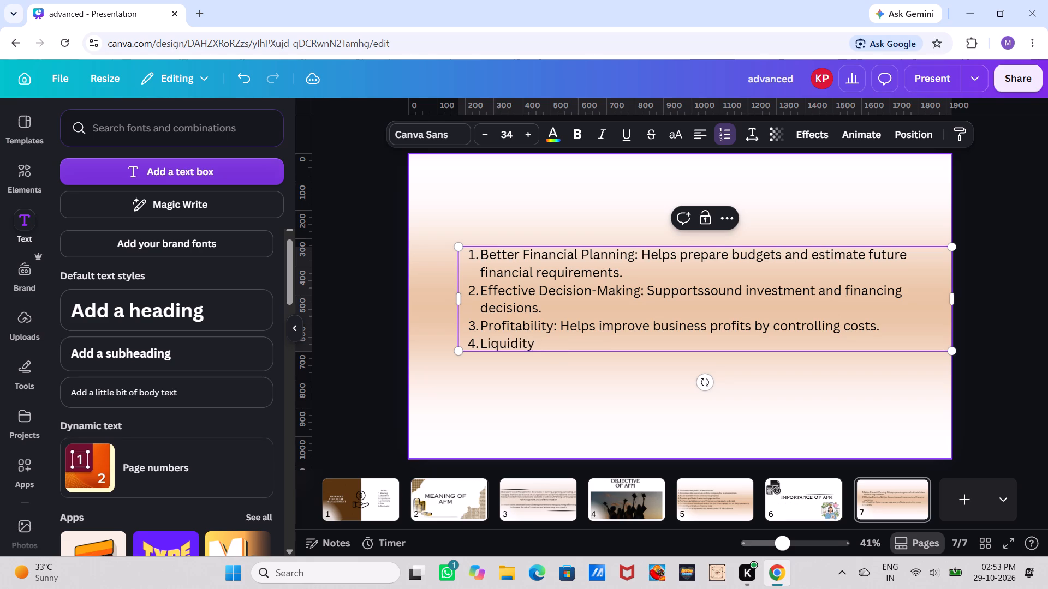
pyautogui.press('space')
pyautogui.write('Management')
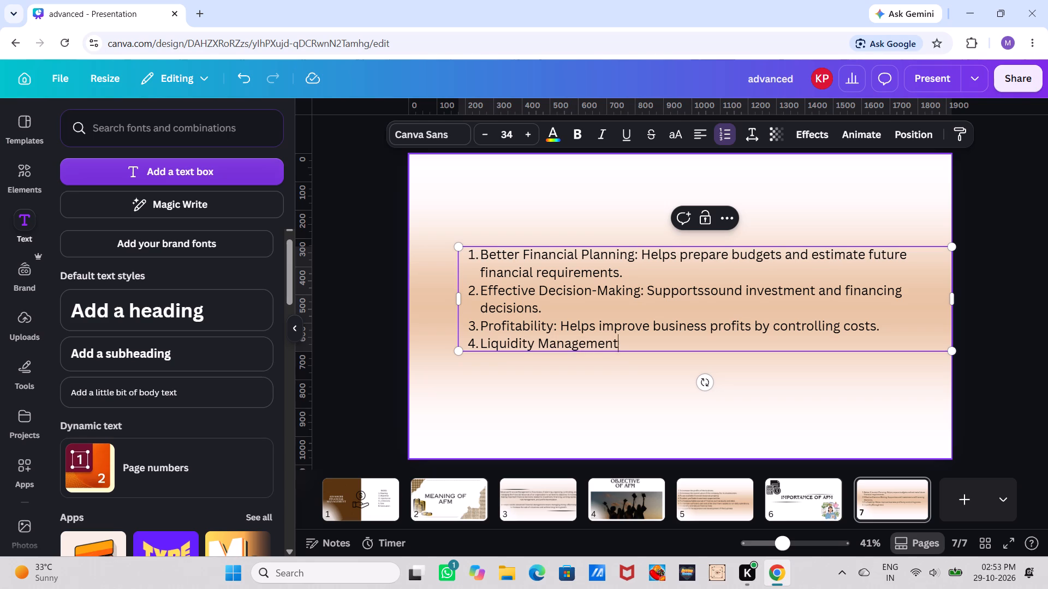
pyautogui.write(';')
pyautogui.press('space')
pyautogui.press('BackSpace')
pyautogui.press('BackSpace')
# Complete item 4 with ": Ensures Sufficient cash is available to meet daily expenses." after the heading and start item 5.
pyautogui.write(': Ensur')
pyautogui.write('es Sufficient')
pyautogui.press('space')
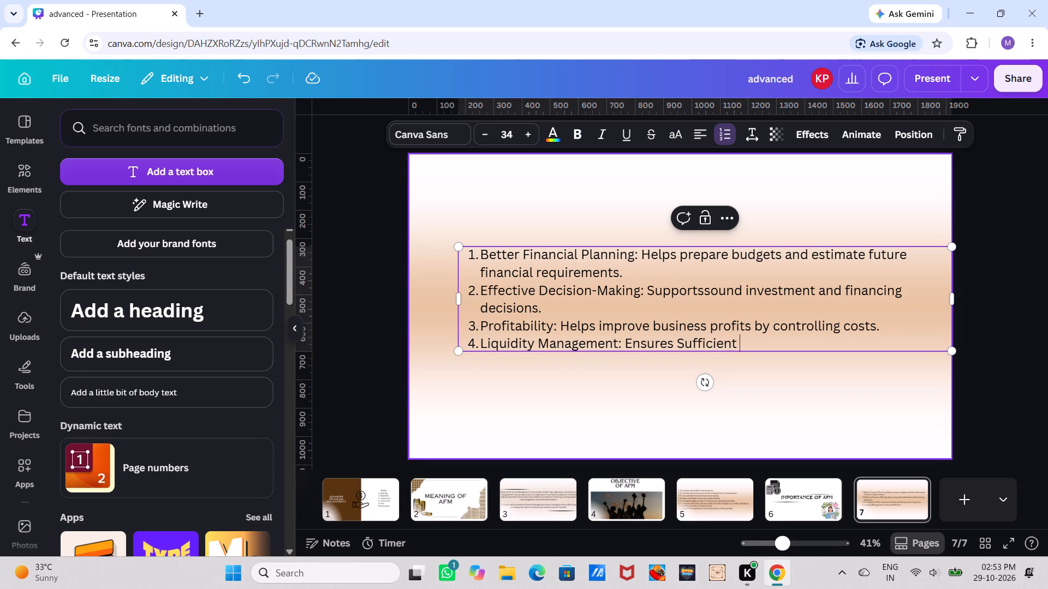
pyautogui.write('cash is available')
pyautogui.press('space')
pyautogui.write('to meet')
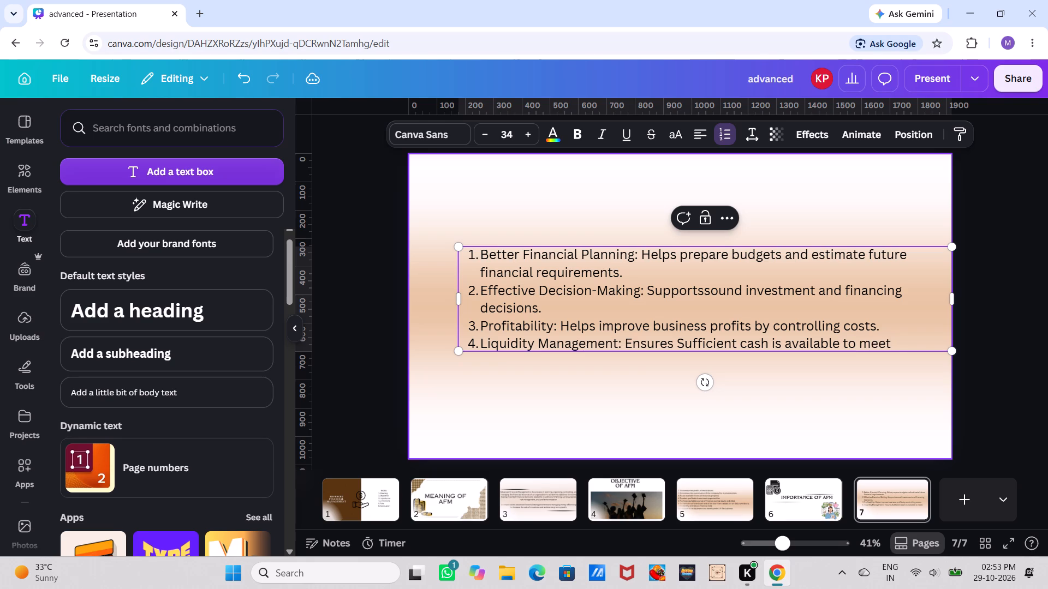
pyautogui.press('space')
pyautogui.write('dao')
pyautogui.press('BackSpace')
pyautogui.write('ily expenses')
pyautogui.press('.')
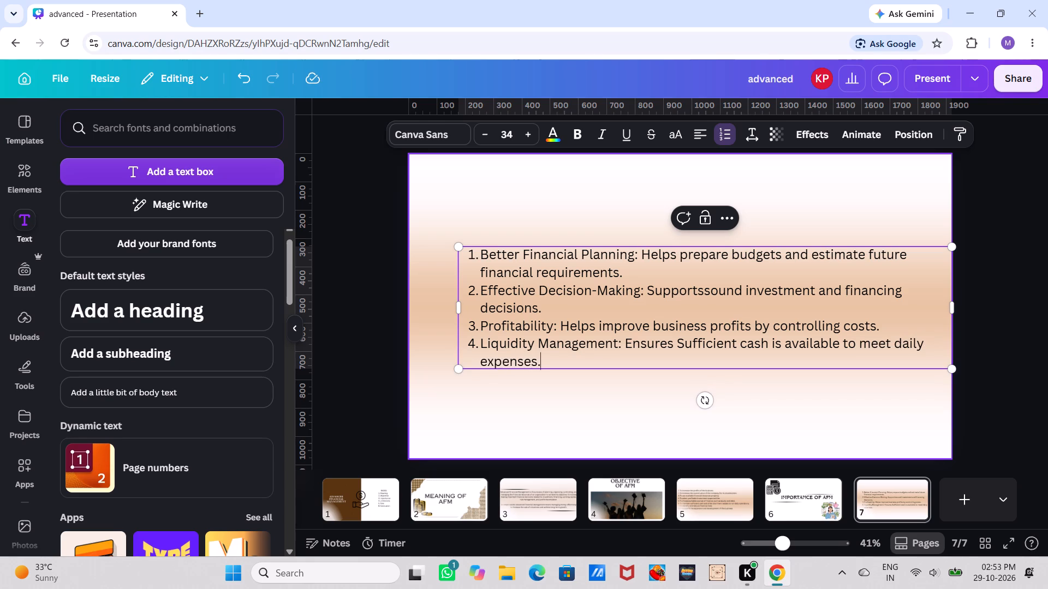
pyautogui.press('Return')
# Write item 5 as "Risk Reduction: Helps manage risks related to interest rates, credit, and market changes." and start item 6.
pyautogui.write('Risk Reduction')
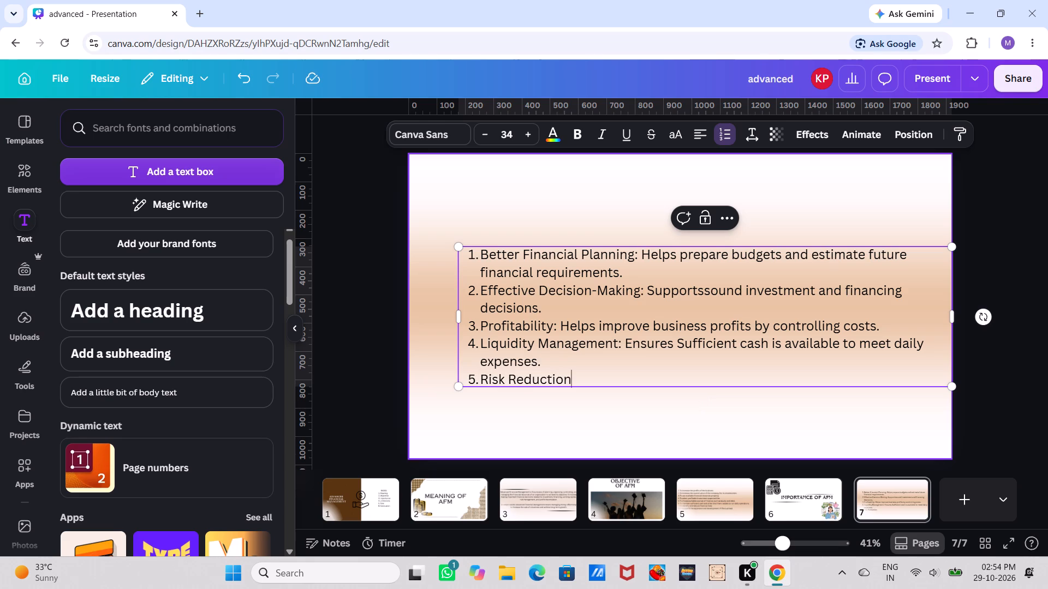
pyautogui.write(':')
pyautogui.press('space')
pyautogui.write('Helps manage risks related go==')
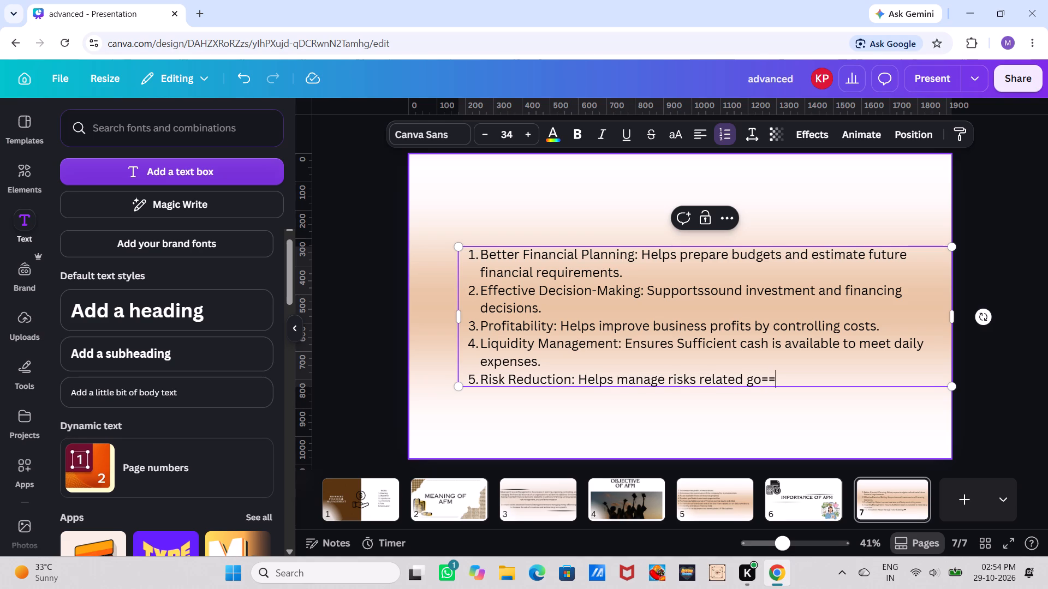
pyautogui.press('BackSpace')
pyautogui.press('BackSpace')
pyautogui.press('BackSpace')
pyautogui.press('BackSpace')
pyautogui.write('to interest rates')
pyautogui.write(', credit')
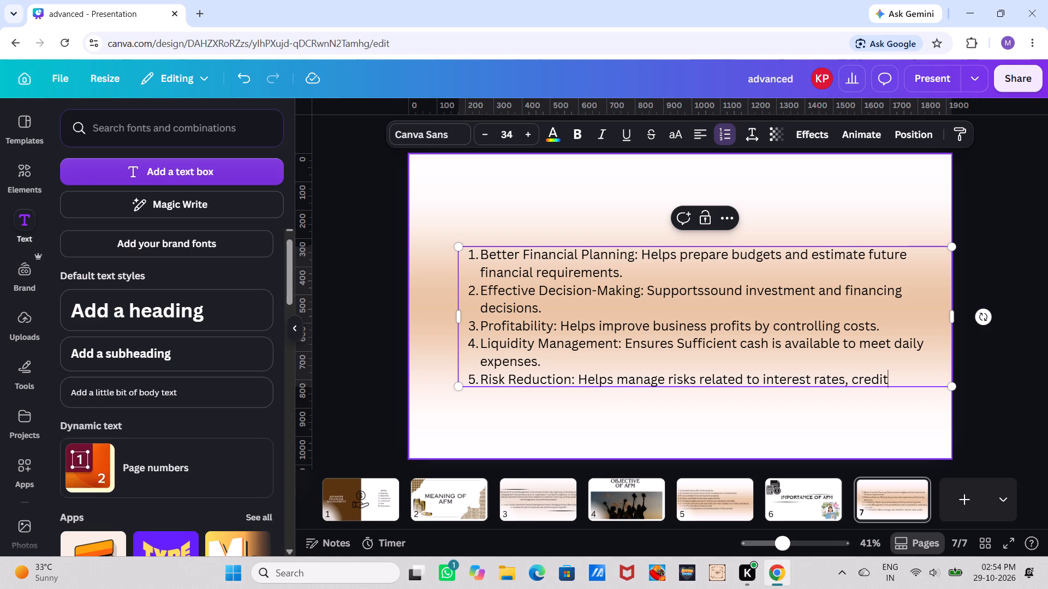
pyautogui.write(', and maket')
pyautogui.press('BackSpace')
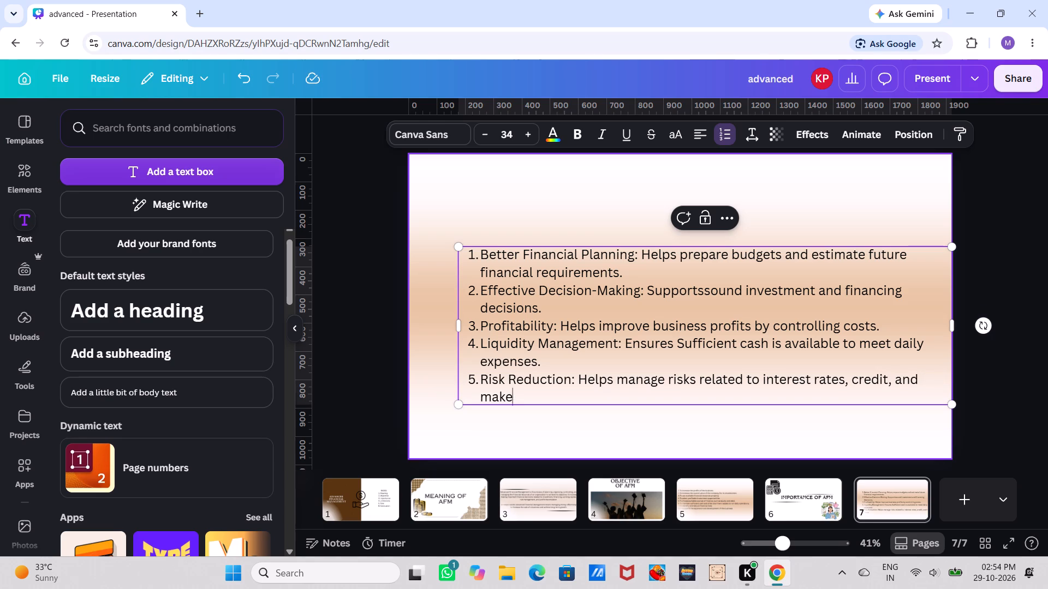
pyautogui.press('BackSpace')
pyautogui.press('BackSpace')
pyautogui.write('rket')
pyautogui.press('space')
pyautogui.write('changes.')
pyautogui.press('Return')
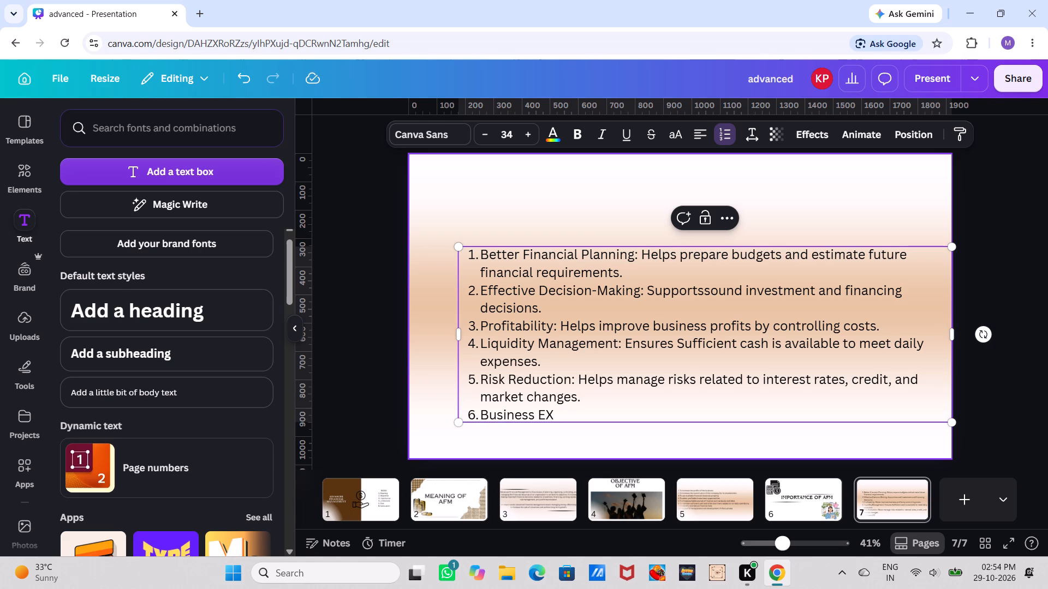
# Write item 6 as "Business Expansion: Helps arrange funds for growth and new projects." and start item 7.
pyautogui.press('BackSpace')
pyautogui.press('BackSpace')
pyautogui.press('x')
pyautogui.write('pansion')
pyautogui.write(': Helps arrange')
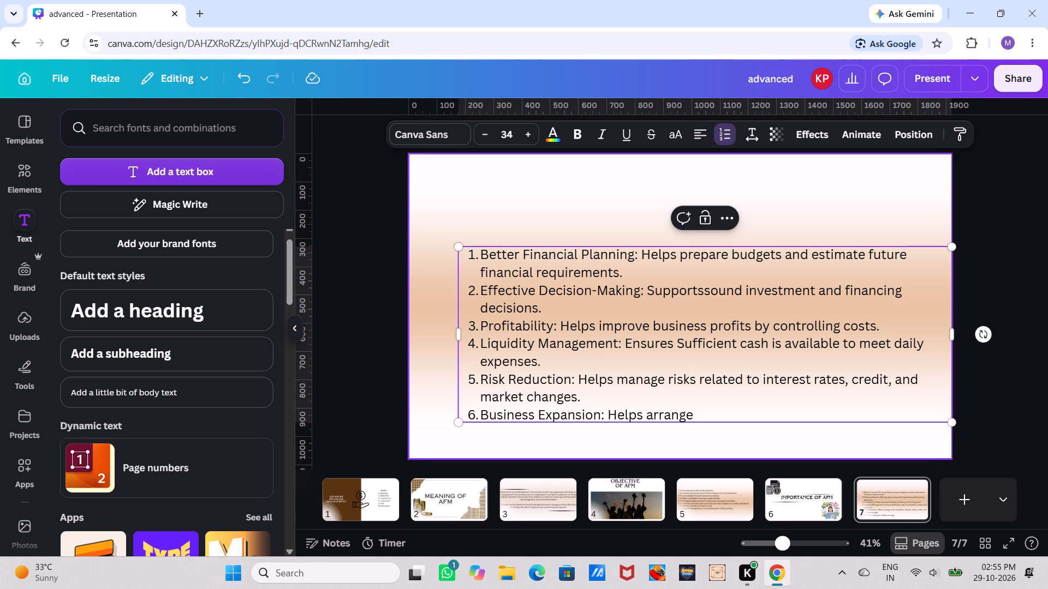
pyautogui.press('space')
pyautogui.write('fundss')
pyautogui.press('BackSpace')
pyautogui.press('space')
pyautogui.write('for growht')
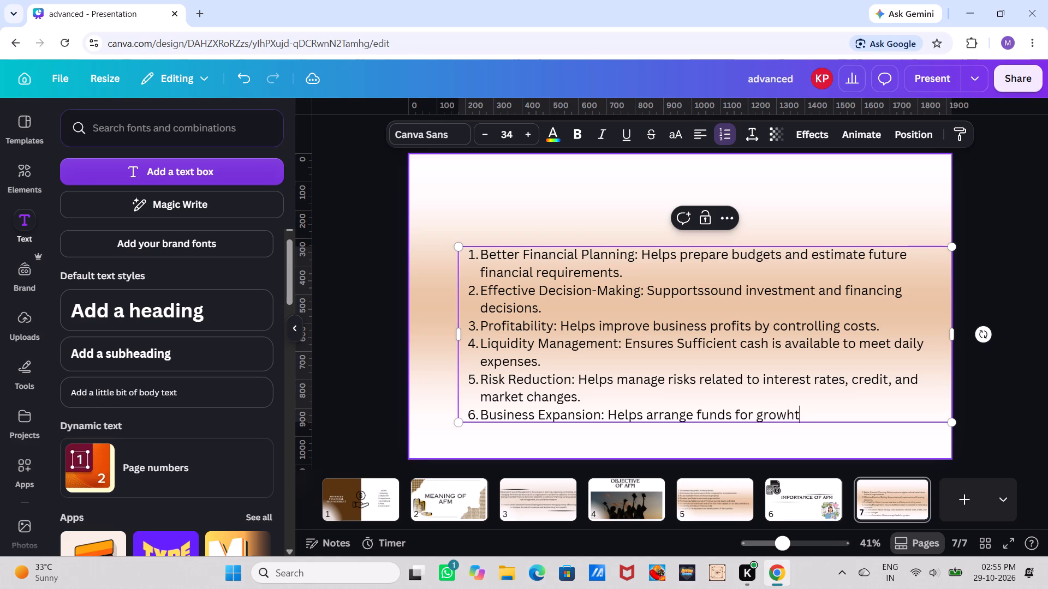
pyautogui.press('BackSpace')
pyautogui.press('BackSpace')
pyautogui.write('th')
pyautogui.press('space')
pyautogui.write('and')
pyautogui.press('space')
pyautogui.write('new projects')
pyautogui.press('.')
pyautogui.press('Return')
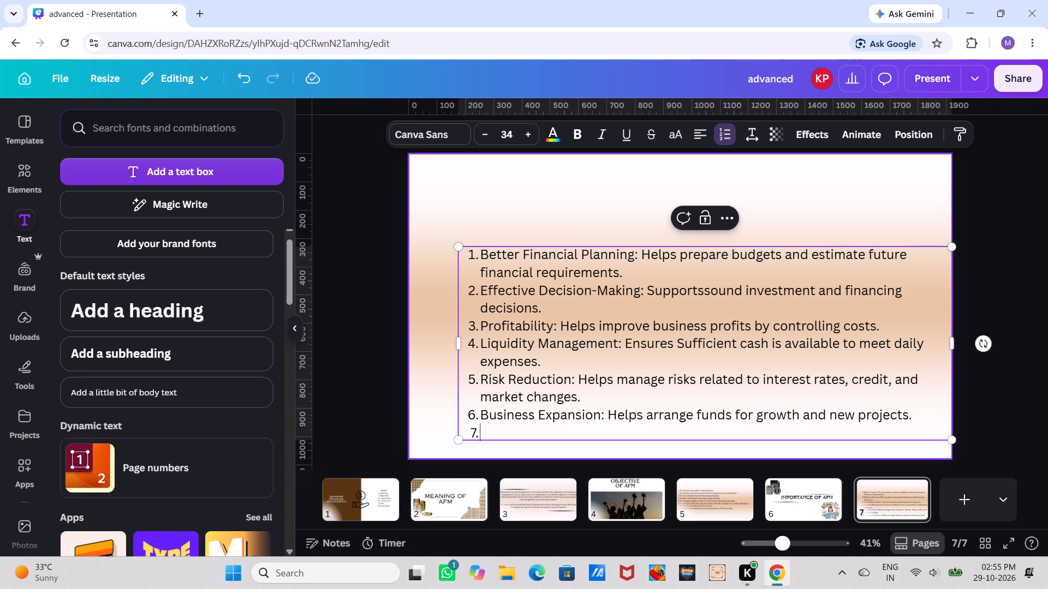
pyautogui.write('Cost control')
pyautogui.write(': Reduces unne')
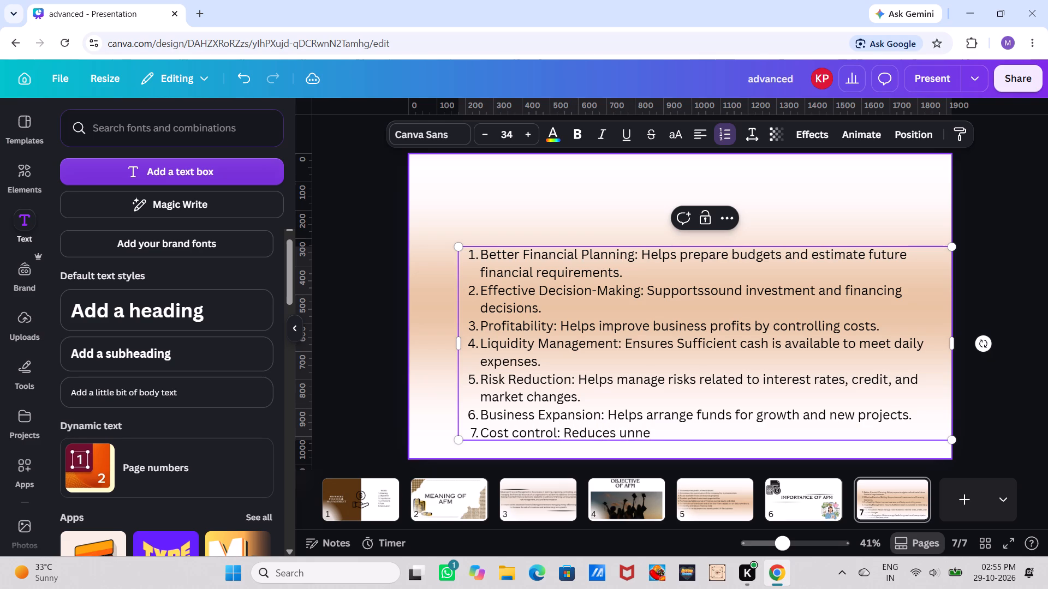
pyautogui.write('cessasy')
pyautogui.press('BackSpace')
pyautogui.press('BackSpace')
pyautogui.write('ry')
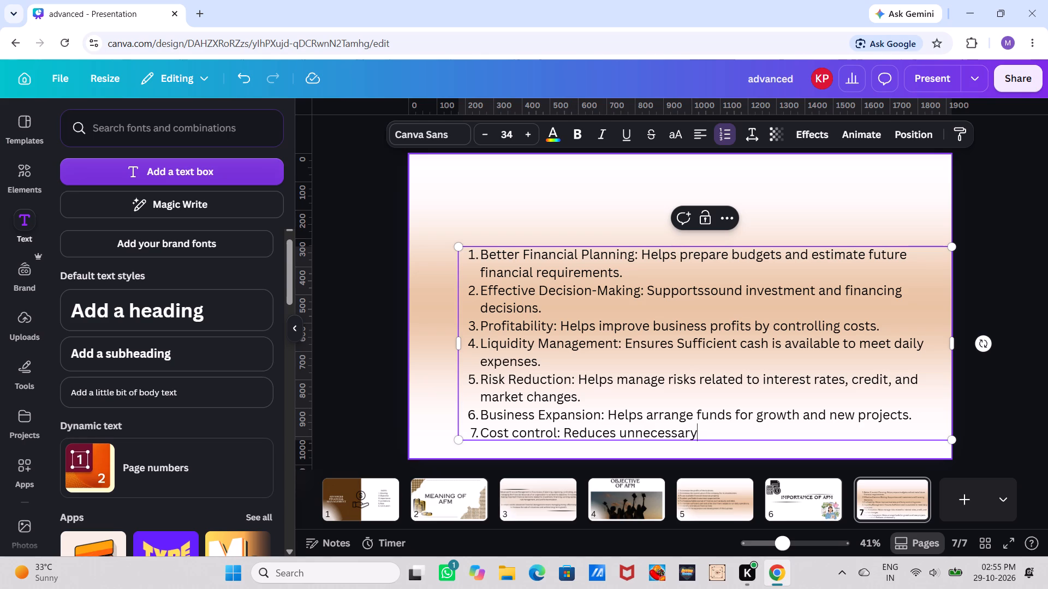
pyautogui.press('space')
pyautogui.write('ex')
pyautogui.write('pend')
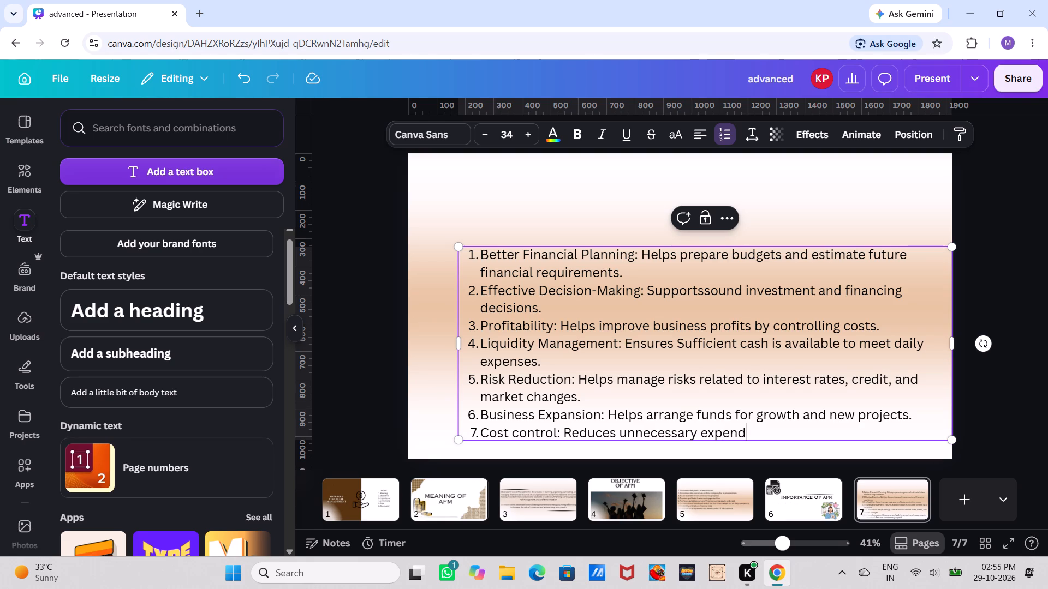
pyautogui.write('iture')
pyautogui.press('space')
pyautogui.write('and improve e')
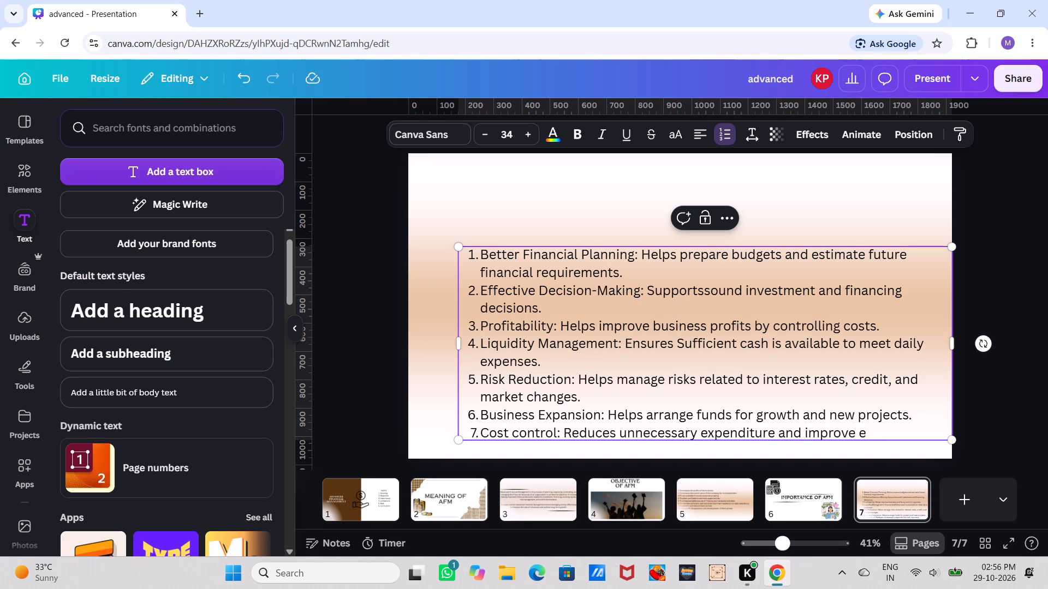
pyautogui.write('fficiency')
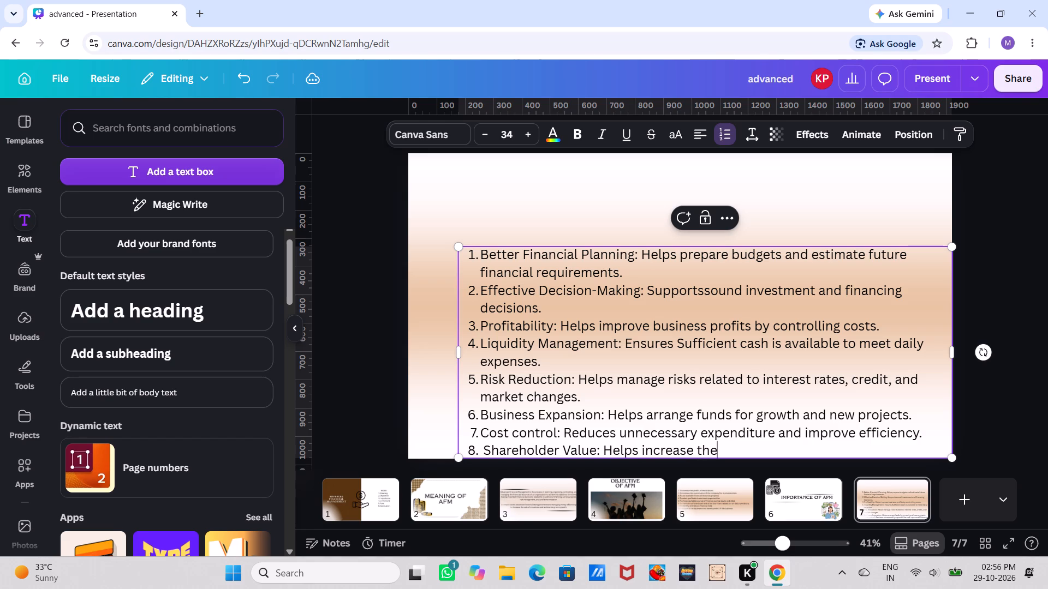
pyautogui.press('space')
pyautogui.write('value')
pyautogui.press('space')
pyautogui.write('of rh')
pyautogui.press('BackSpace')
pyautogui.press('BackSpace')
pyautogui.write('the company and protect')
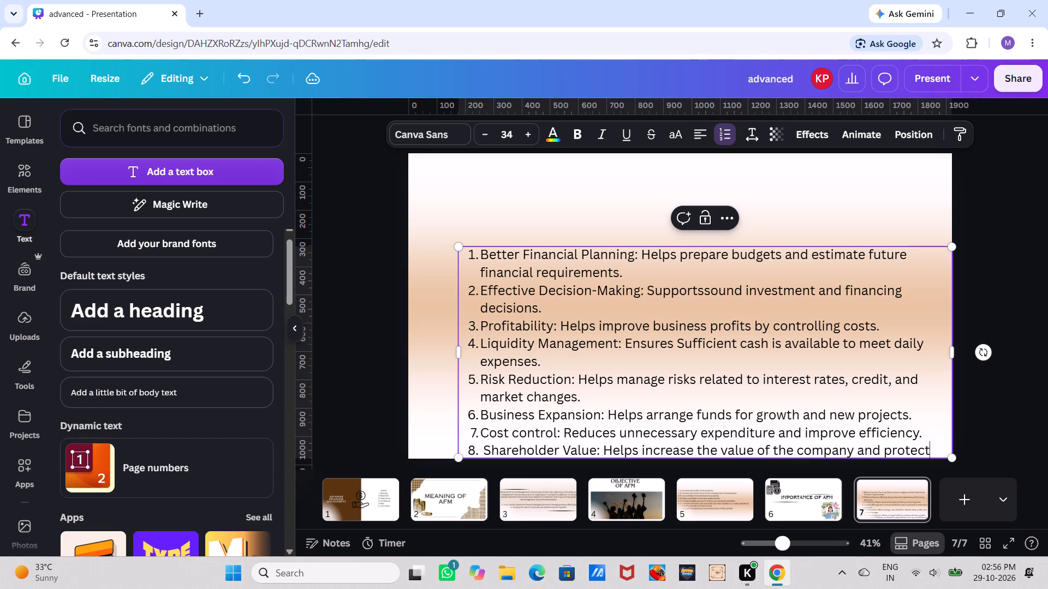
pyautogui.press('space')
pyautogui.write('inve')
pyautogui.write('stors interest.')
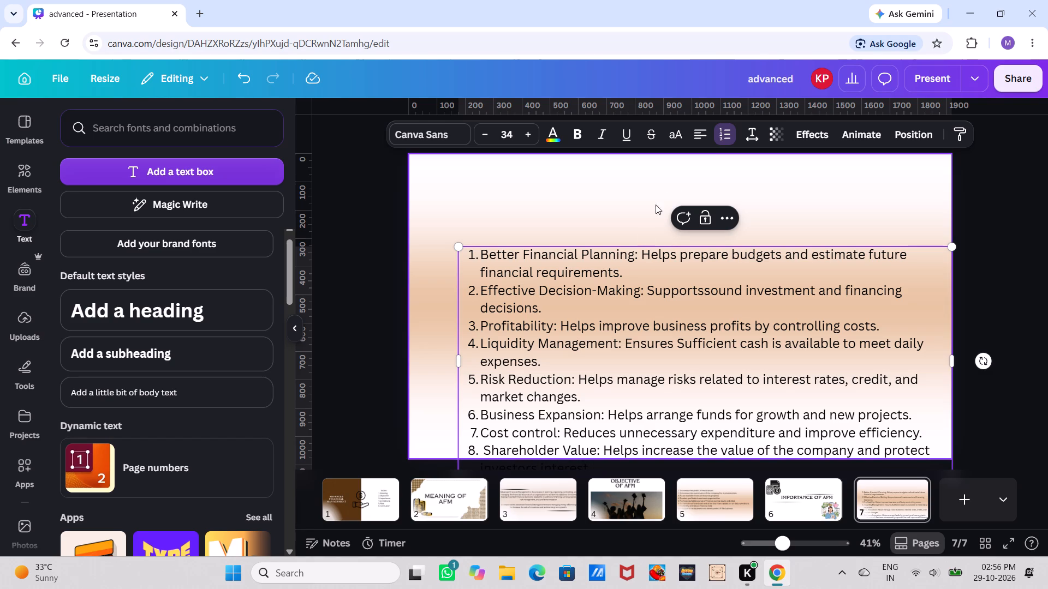
# Move the numbered list up so all eight items sit roughly centred within the seventh slide.
pyautogui.moveTo(735, 247); pyautogui.dragTo(716, 279)
pyautogui.moveTo(716, 279); pyautogui.dragTo(714, 201)
pyautogui.moveTo(689, 311); pyautogui.dragTo(689, 224)
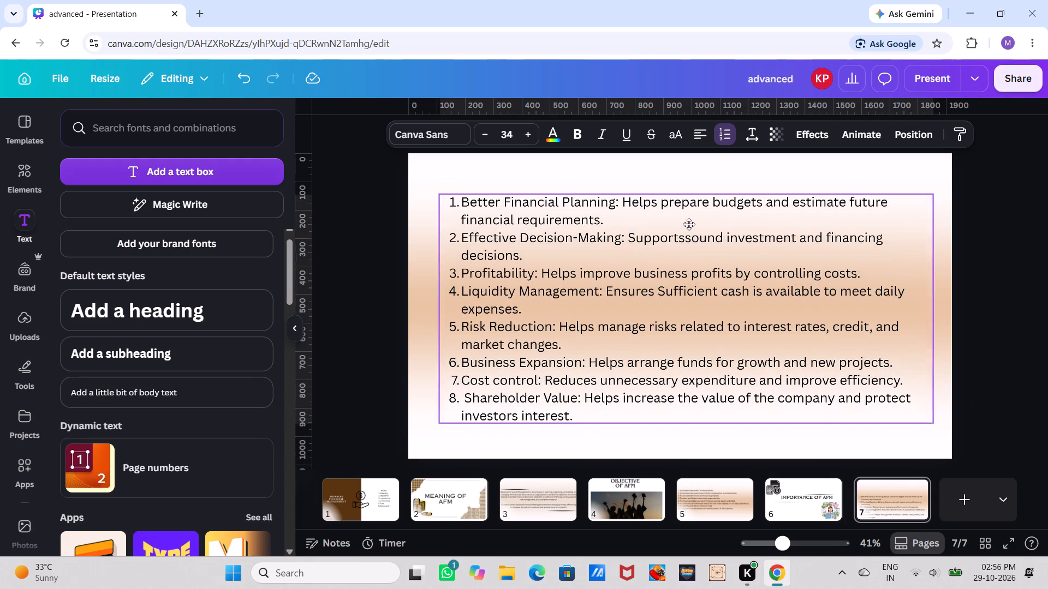
pyautogui.moveTo(689, 224); pyautogui.dragTo(684, 235)
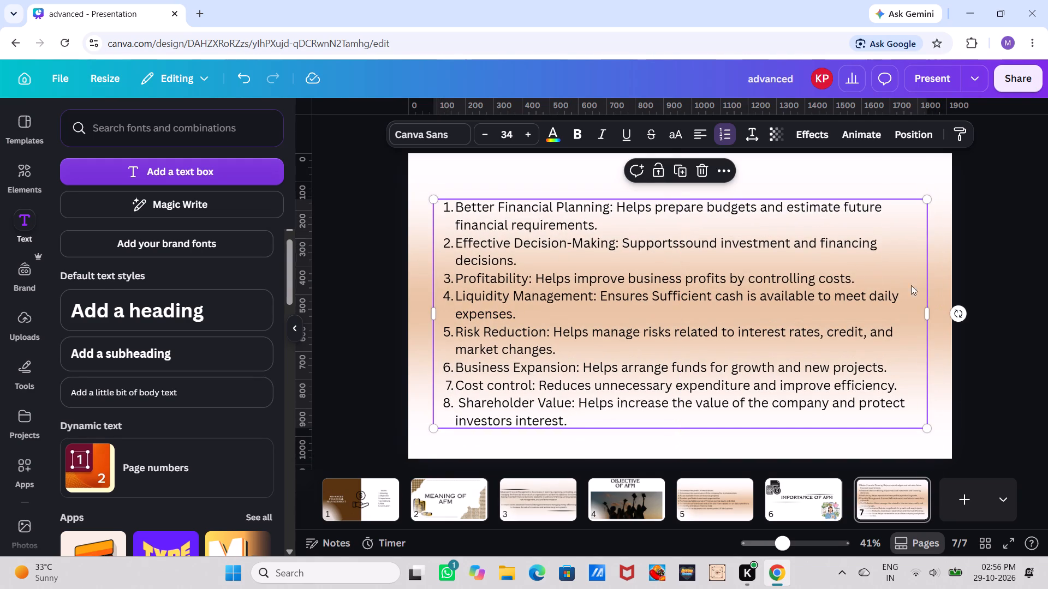
pyautogui.click(995, 326)
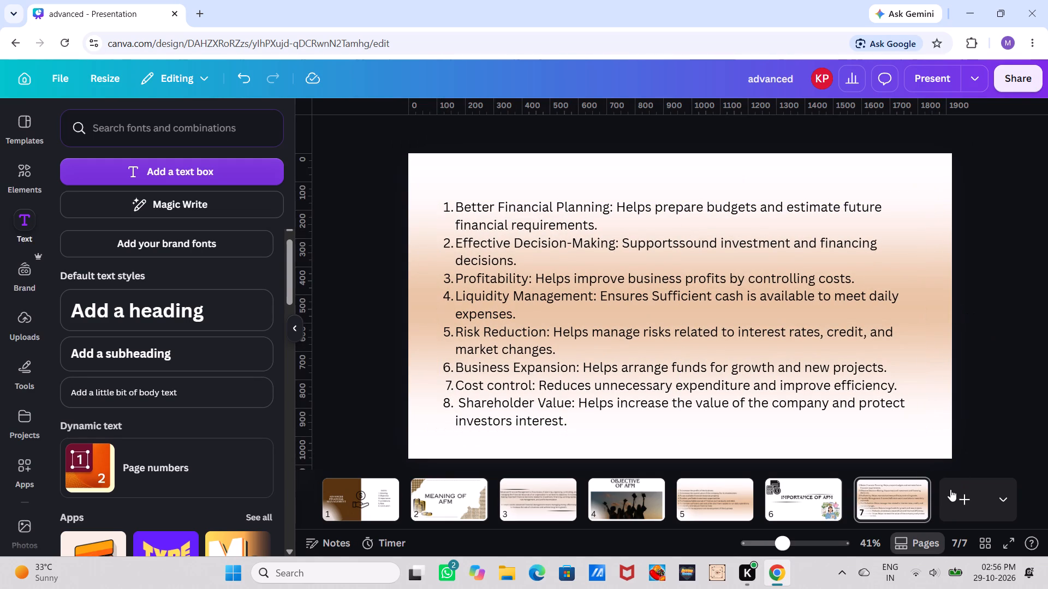
# Add a blank eighth slide and place the recently used "Golden Hour" text style on it.
pyautogui.click(949, 492)
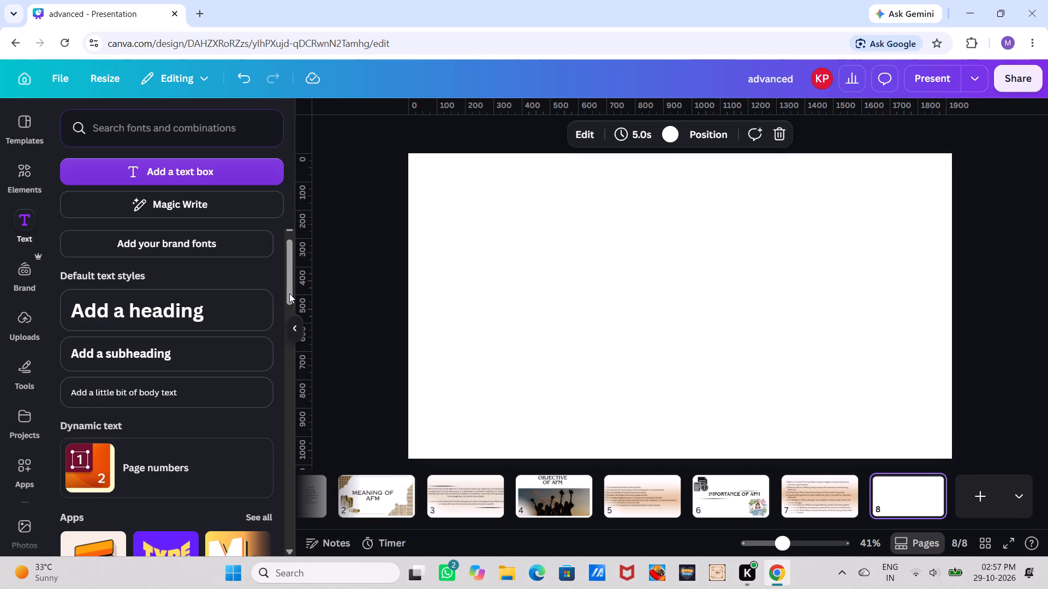
pyautogui.moveTo(289, 293); pyautogui.dragTo(290, 338)
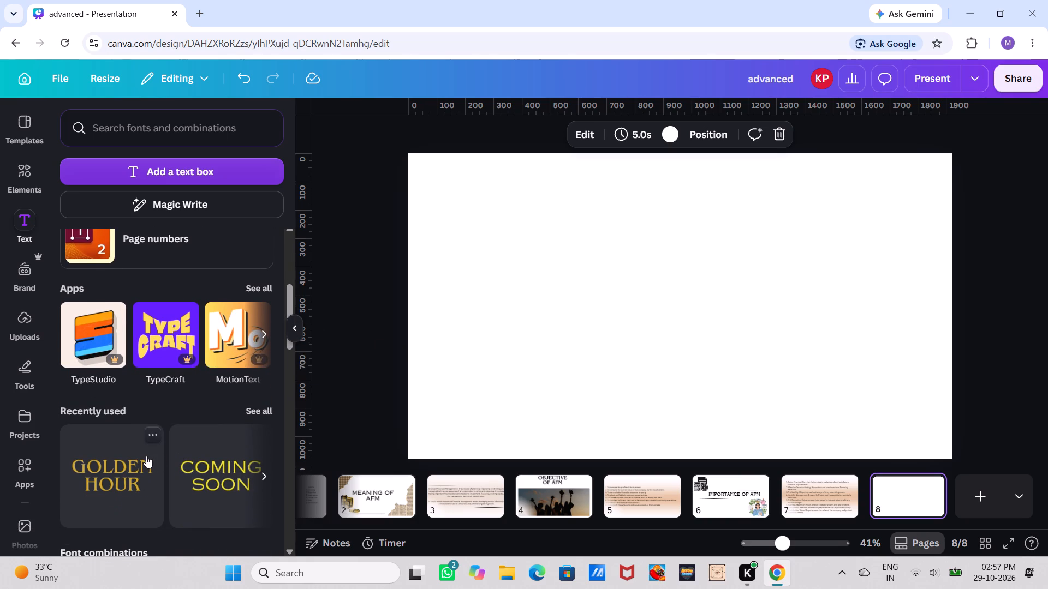
pyautogui.click(146, 456)
# Replace the "Golden Hour" placeholder text with the heading "Limitations of AFM".
pyautogui.doubleClick(615, 283)
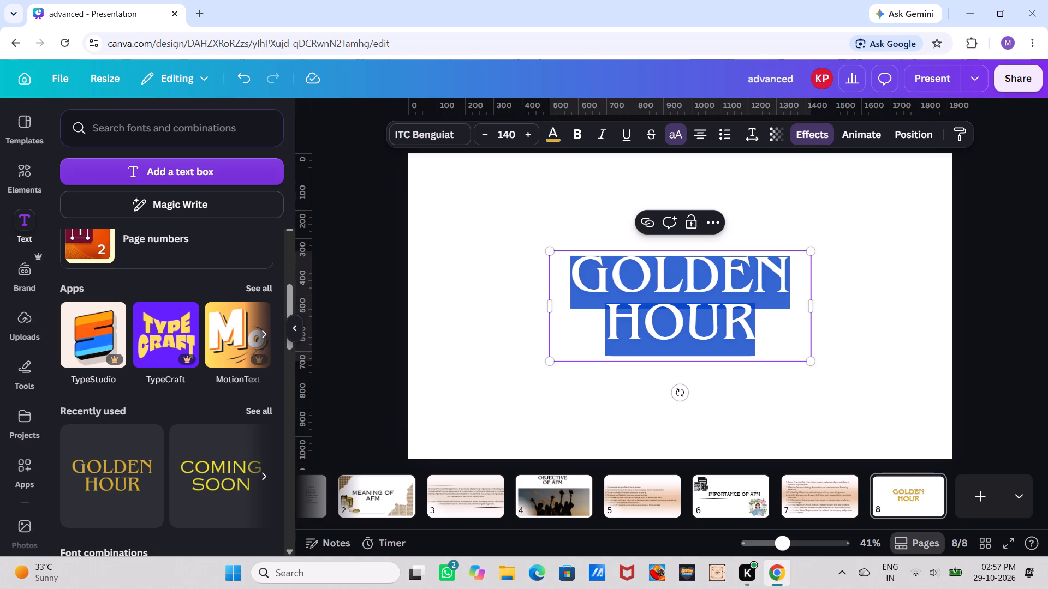
pyautogui.press('Insert')
pyautogui.press('Delete')
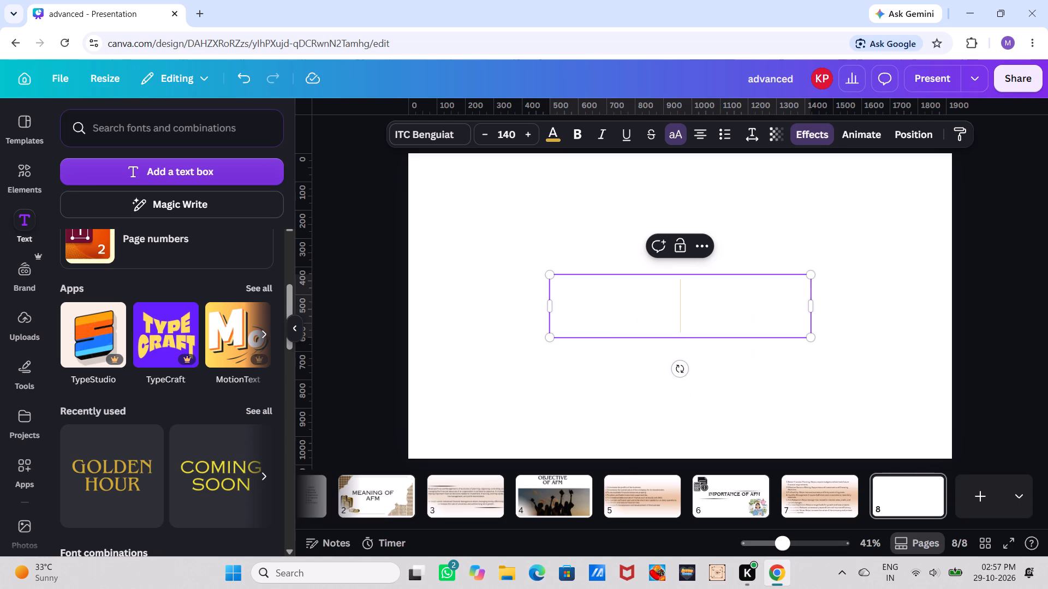
pyautogui.write('Limitationd')
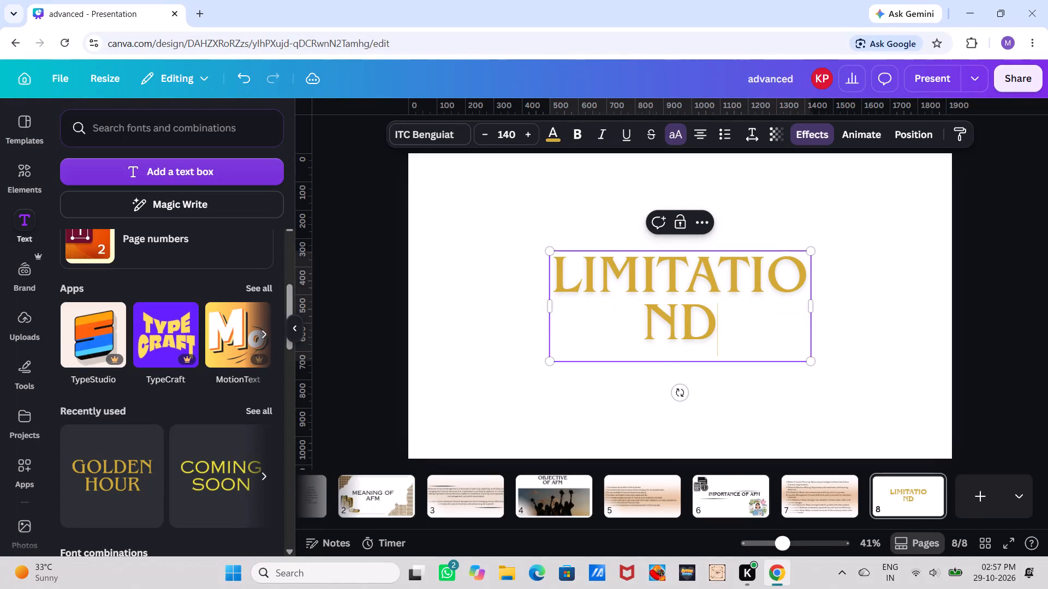
pyautogui.press('space')
pyautogui.press('BackSpace')
pyautogui.press('BackSpace')
pyautogui.write('s')
pyautogui.press('space')
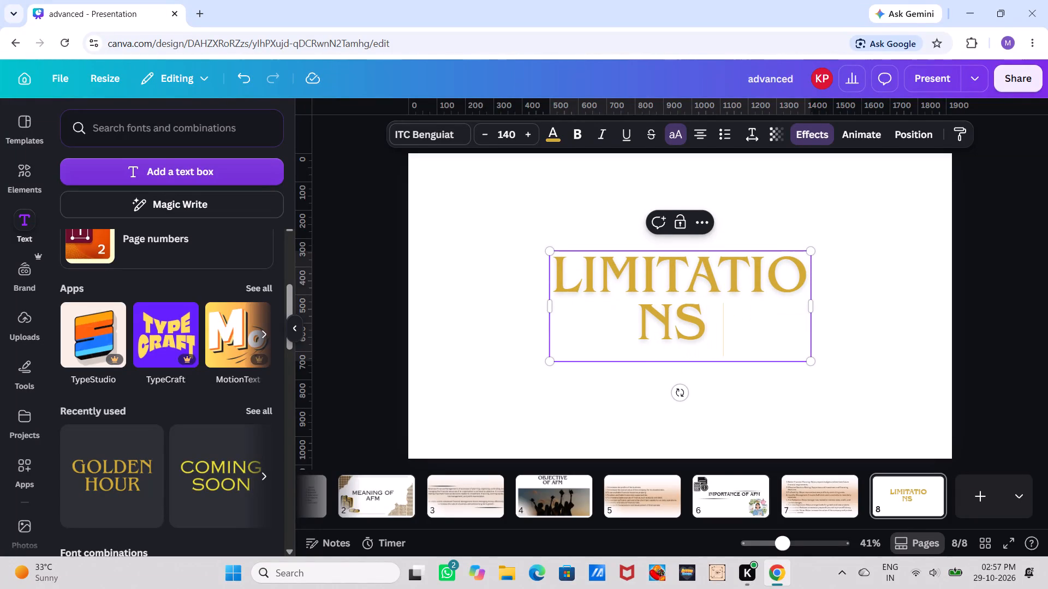
pyautogui.write('of afm')
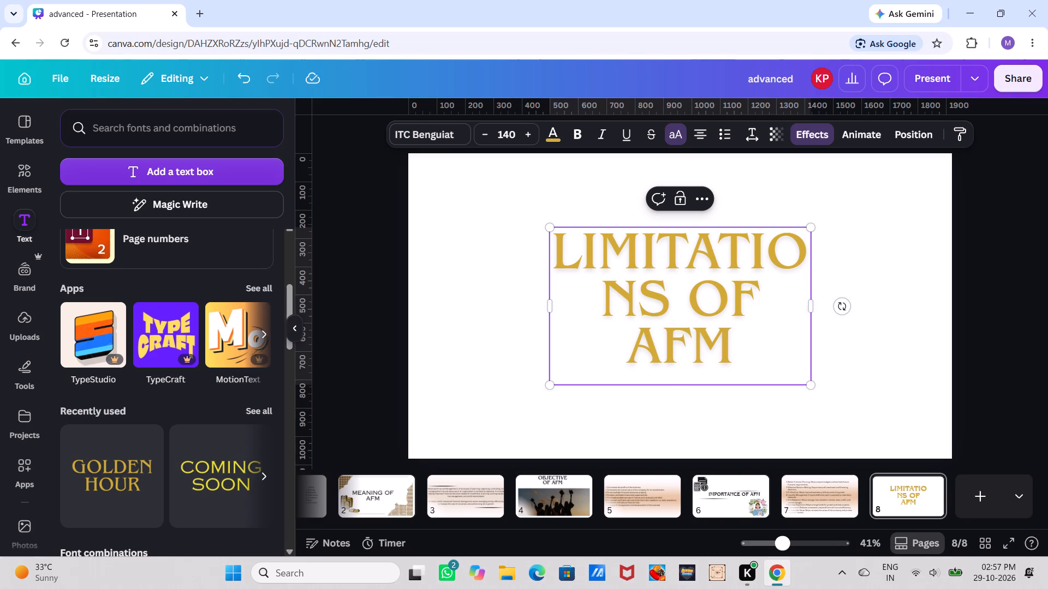
# Widen the heading's text box until "LIMITATIONS" fits on one line with "OF AFM" below it.
pyautogui.moveTo(810, 311); pyautogui.dragTo(812, 305)
pyautogui.moveTo(812, 305); pyautogui.dragTo(876, 289)
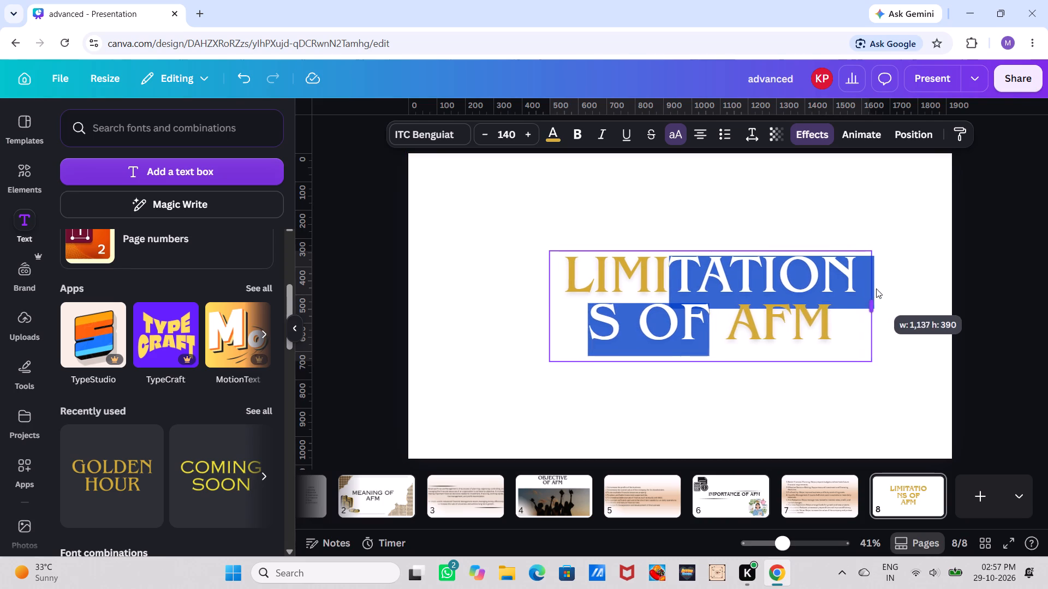
pyautogui.moveTo(876, 289); pyautogui.dragTo(885, 286)
# Change the colour of the whole "LIMITATIONS OF AFM" heading to black.
pyautogui.click(588, 292)
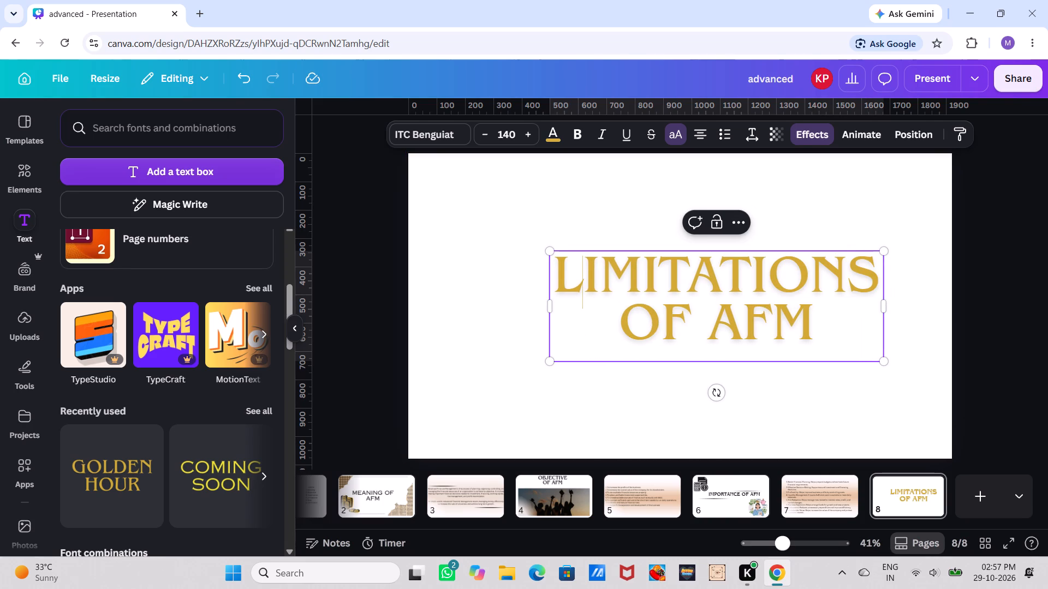
pyautogui.moveTo(565, 277); pyautogui.dragTo(806, 332)
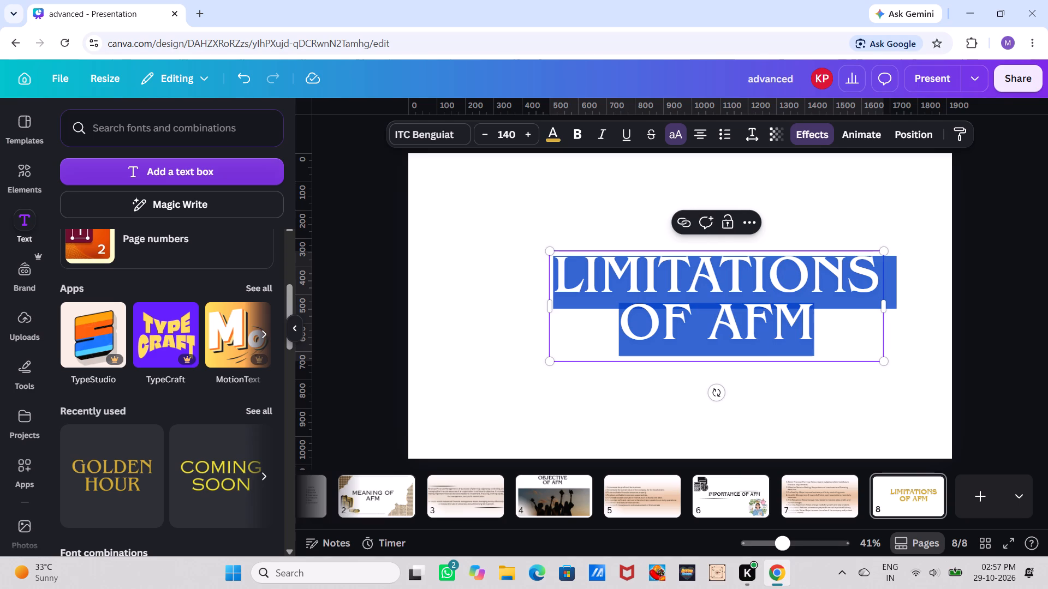
pyautogui.click(555, 133)
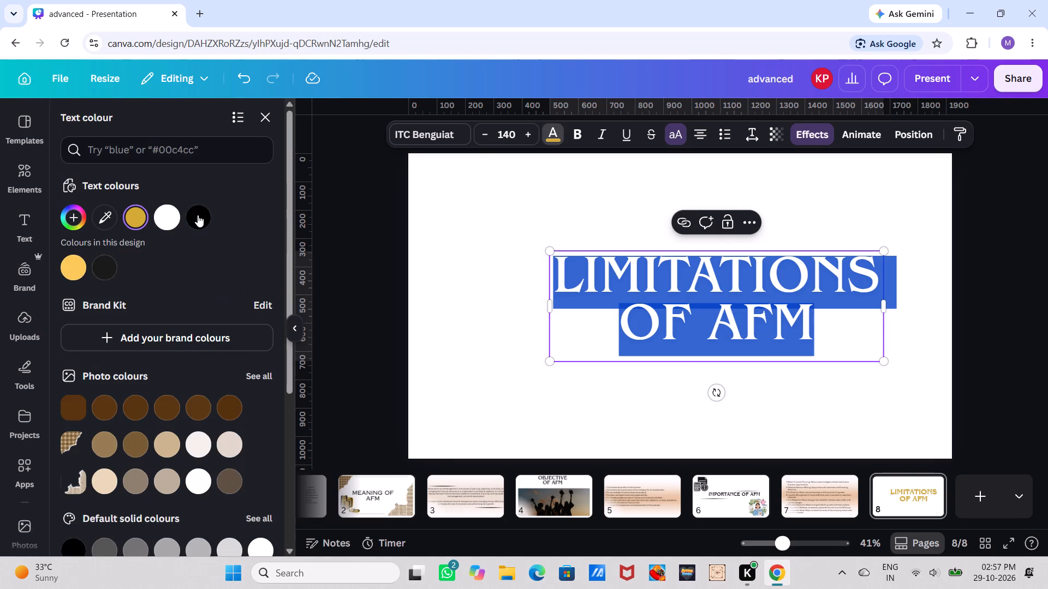
pyautogui.click(196, 213)
pyautogui.click(346, 292)
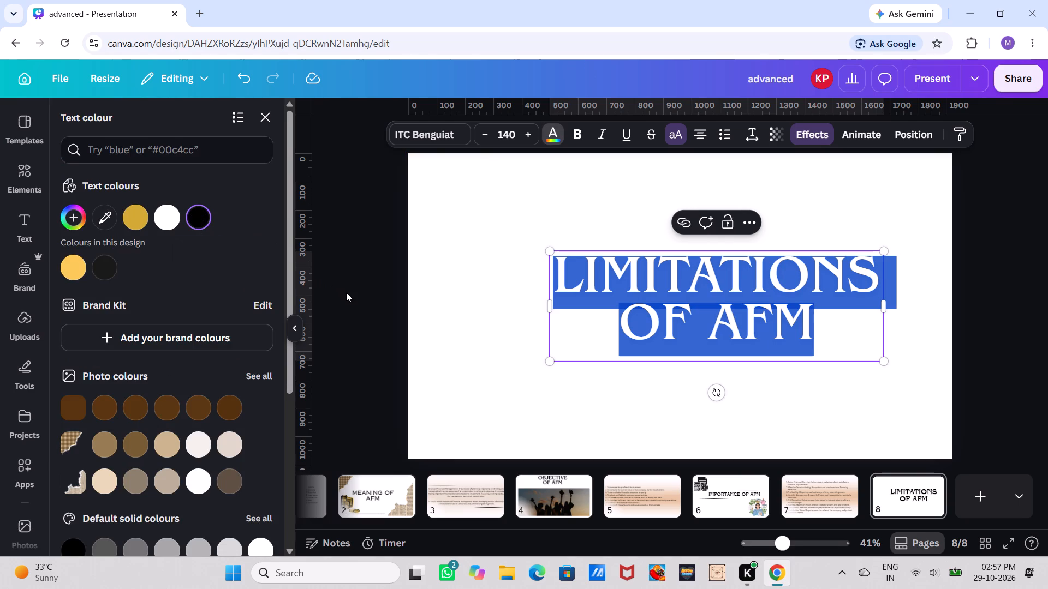
pyautogui.click(346, 292)
# Centre the "LIMITATIONS OF AFM" heading horizontally and vertically on the eighth slide.
pyautogui.moveTo(657, 304); pyautogui.dragTo(616, 310)
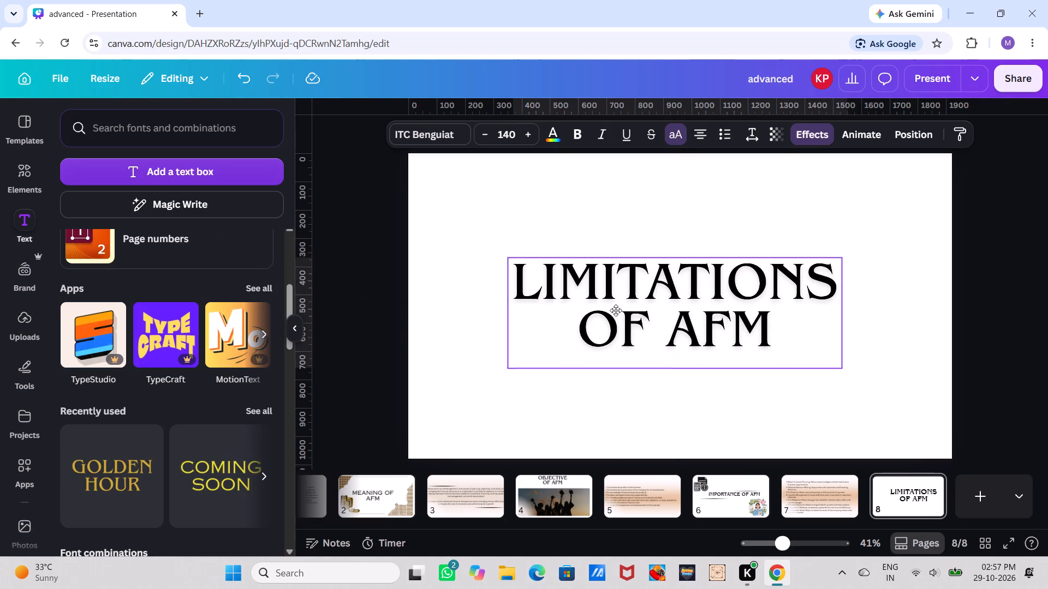
pyautogui.moveTo(616, 310); pyautogui.dragTo(624, 305)
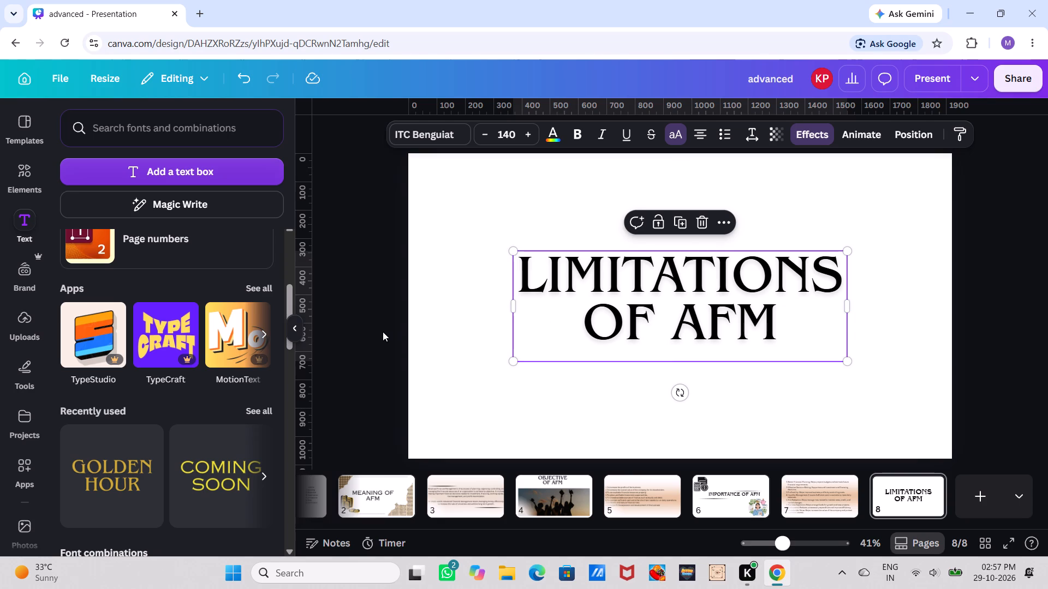
pyautogui.moveTo(383, 332); pyautogui.dragTo(88, 157)
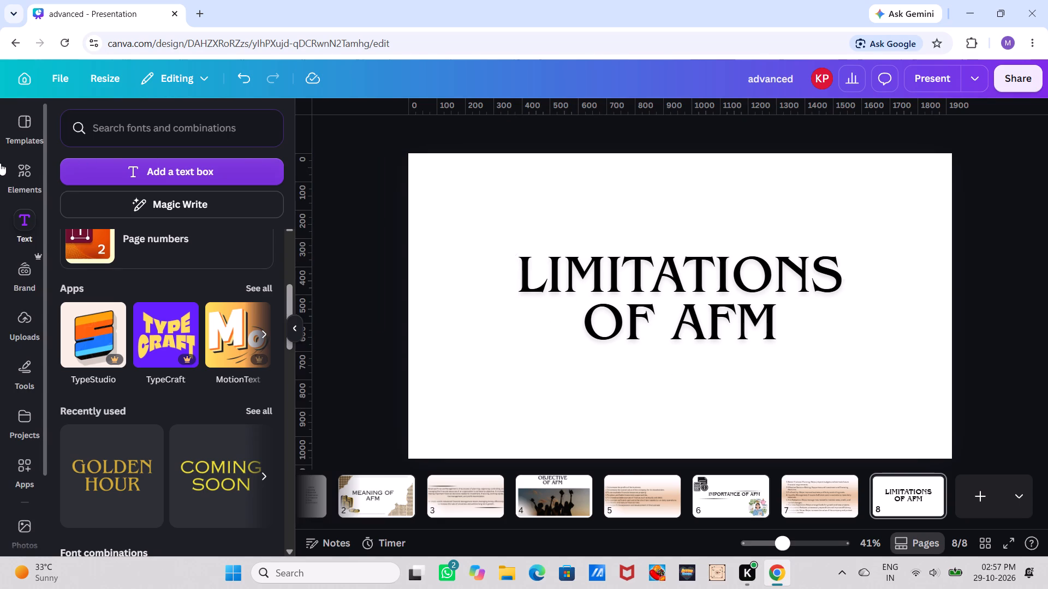
# Return to the graphics search and clear the "brown" query.
pyautogui.click(0, 163)
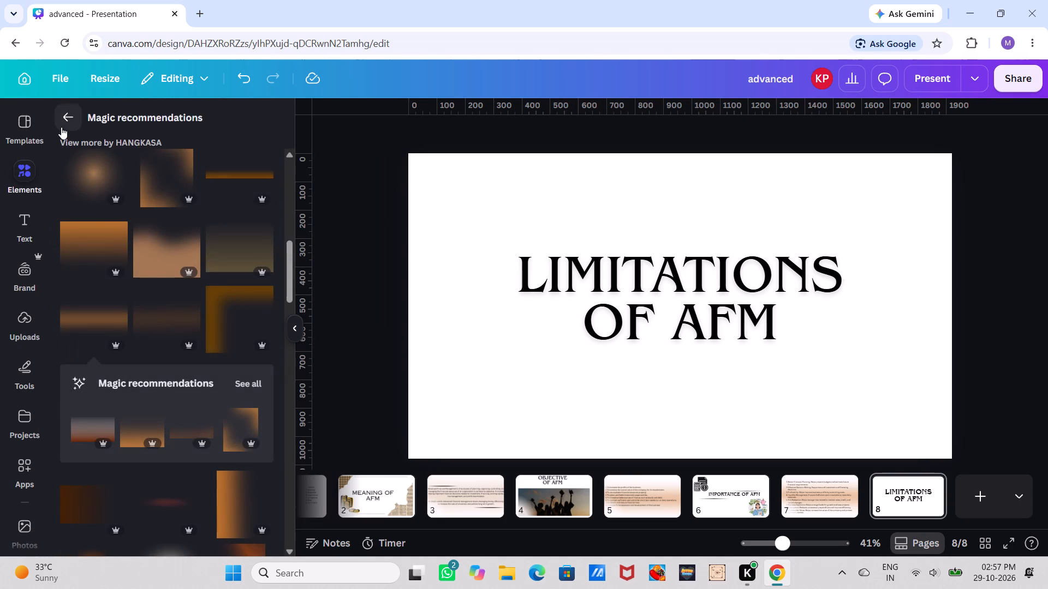
pyautogui.click(65, 120)
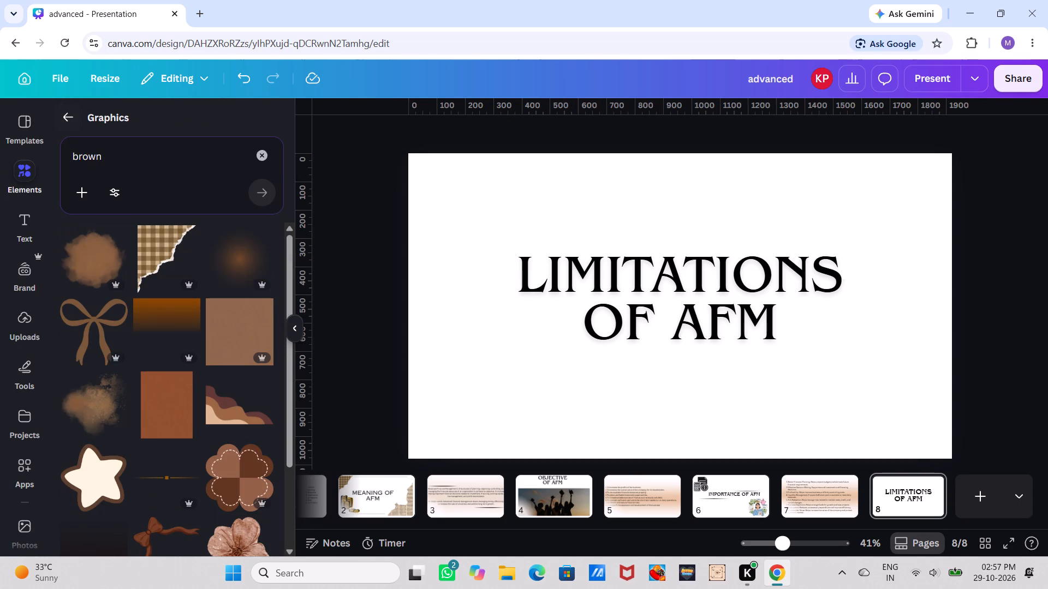
pyautogui.click(123, 165)
pyautogui.press('BackSpace')
pyautogui.press('BackSpace')
pyautogui.press('BackSpace')
pyautogui.press('BackSpace')
pyautogui.press('BackSpace')
pyautogui.press('BackSpace')
pyautogui.press('BackSpace')
pyautogui.press('BackSpace')
pyautogui.press('BackSpace')
pyautogui.press('BackSpace')
pyautogui.press('BackSpace')
pyautogui.press('BackSpace')
pyautogui.press('BackSpace')
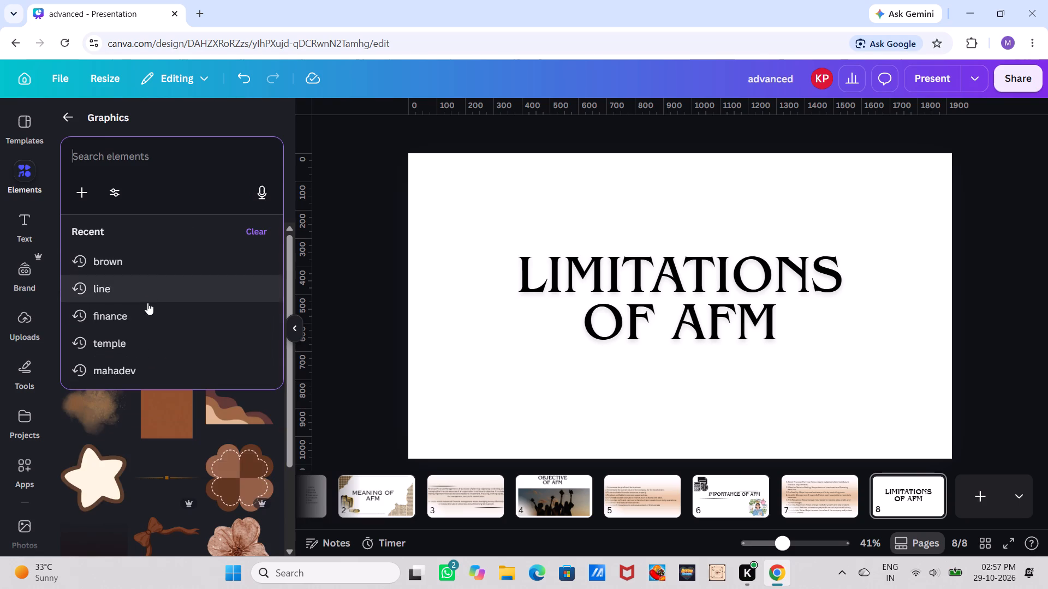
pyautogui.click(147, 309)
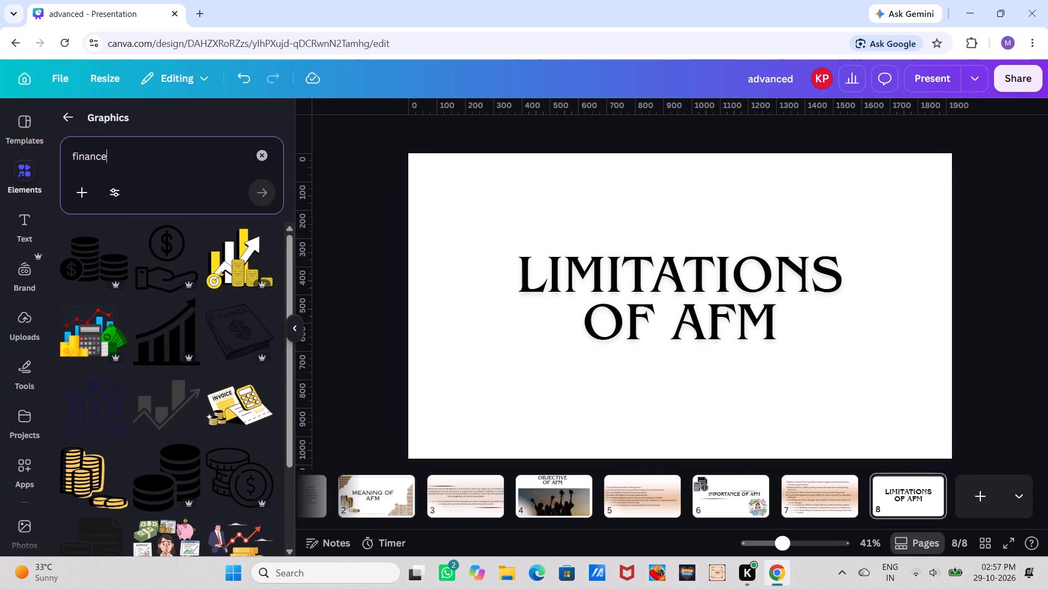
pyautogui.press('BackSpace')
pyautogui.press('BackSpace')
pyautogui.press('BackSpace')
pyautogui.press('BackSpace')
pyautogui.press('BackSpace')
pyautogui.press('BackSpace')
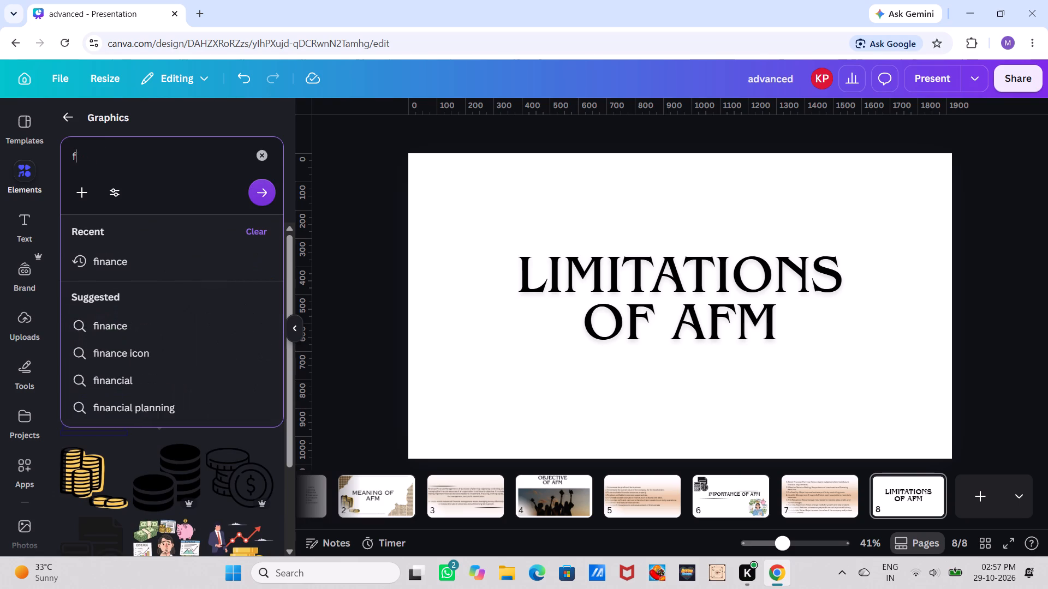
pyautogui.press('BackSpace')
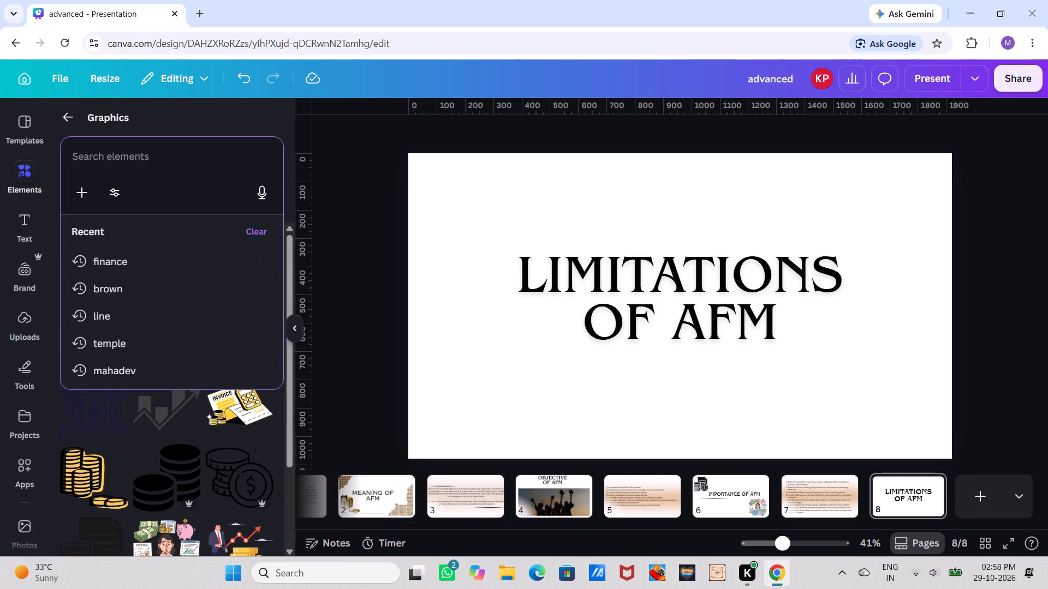
# Search the graphics for "DISADVANTAGE" and place the thumbs-down graphic with red down arrows in the eighth slide's lower-left corner.
pyautogui.write('disad')
pyautogui.click(201, 248)
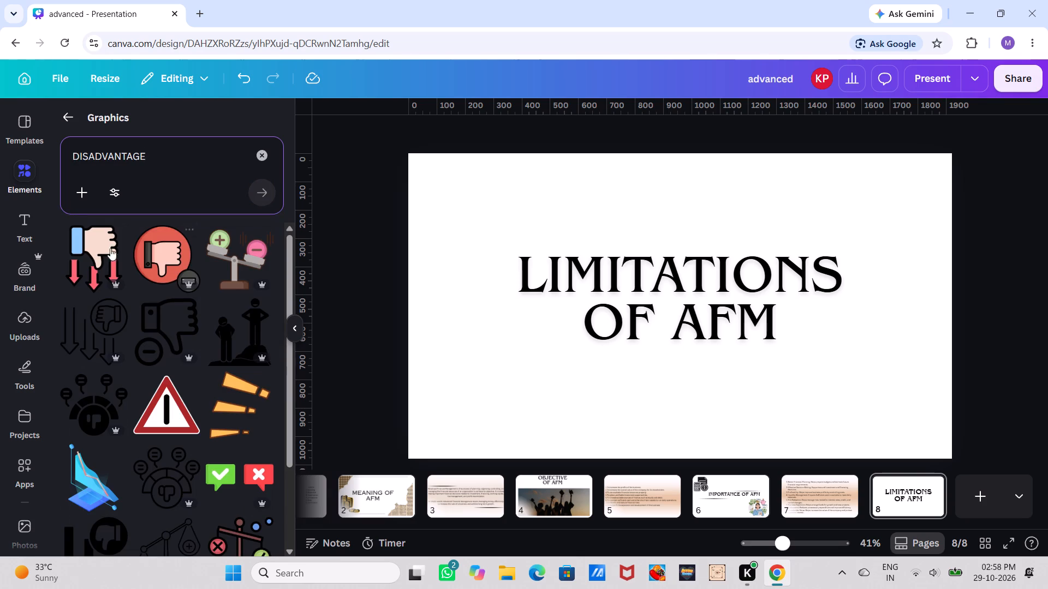
pyautogui.click(82, 244)
pyautogui.moveTo(687, 285); pyautogui.dragTo(489, 369)
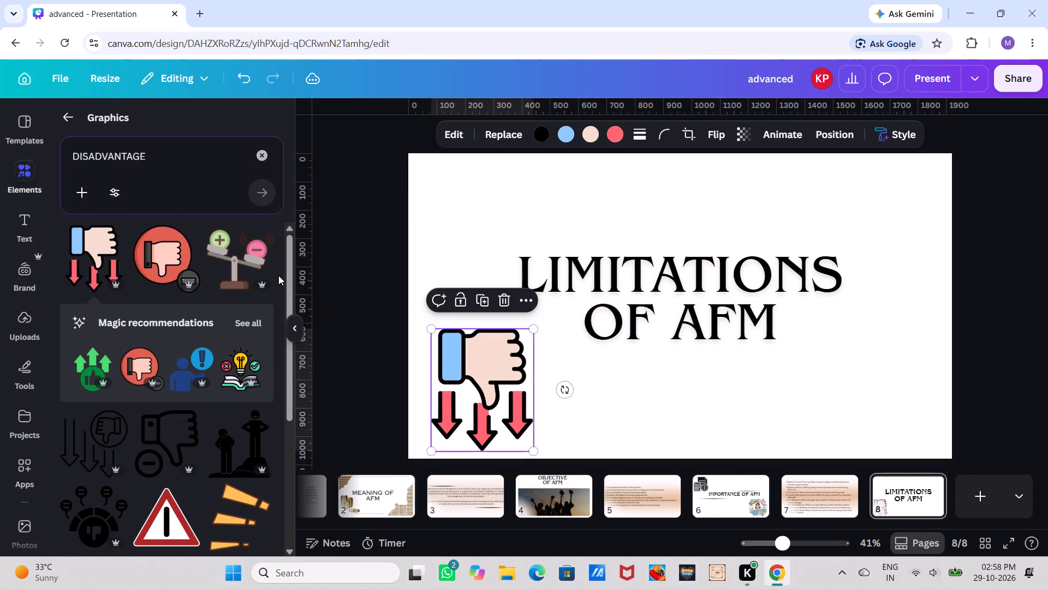
# Add one plus-and-minus balance scale graphic, shrink it and place it in the eighth slide's upper-right corner.
pyautogui.doubleClick(243, 233)
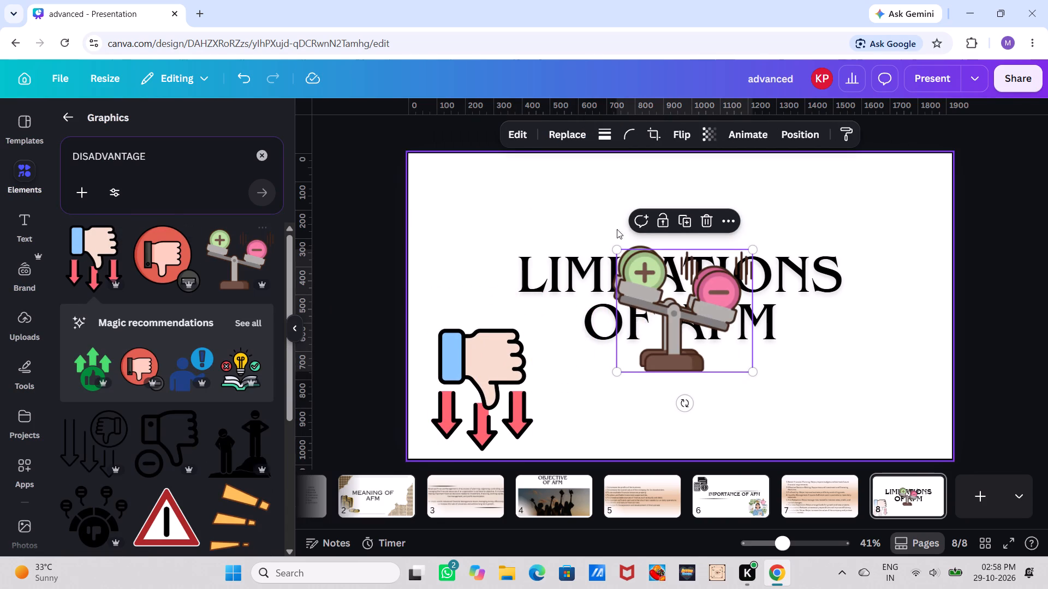
pyautogui.click(706, 212)
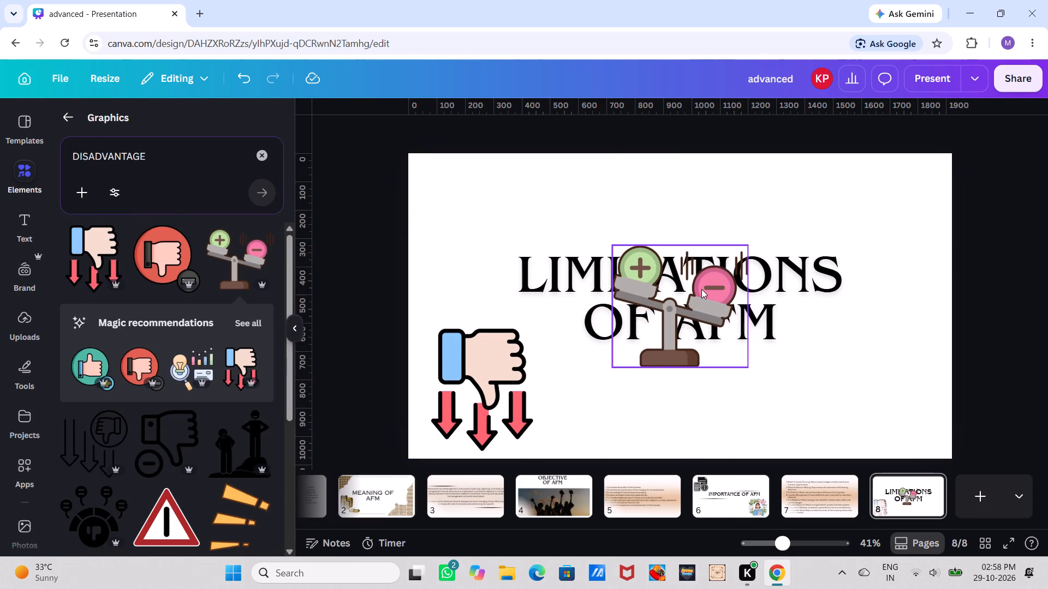
pyautogui.moveTo(701, 289); pyautogui.dragTo(893, 206)
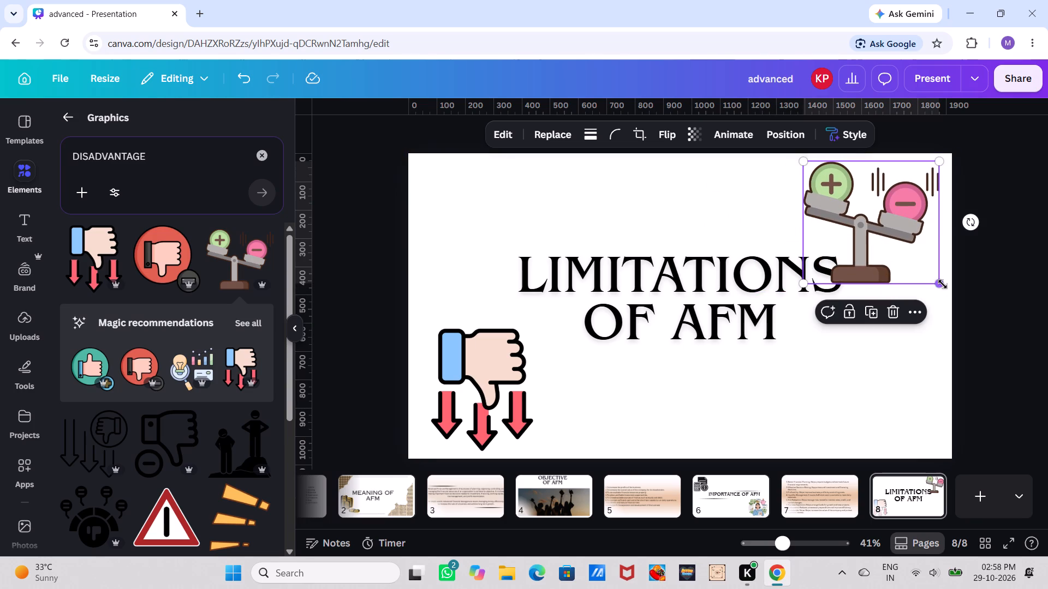
pyautogui.moveTo(940, 283); pyautogui.dragTo(893, 262)
pyautogui.moveTo(858, 236); pyautogui.dragTo(894, 259)
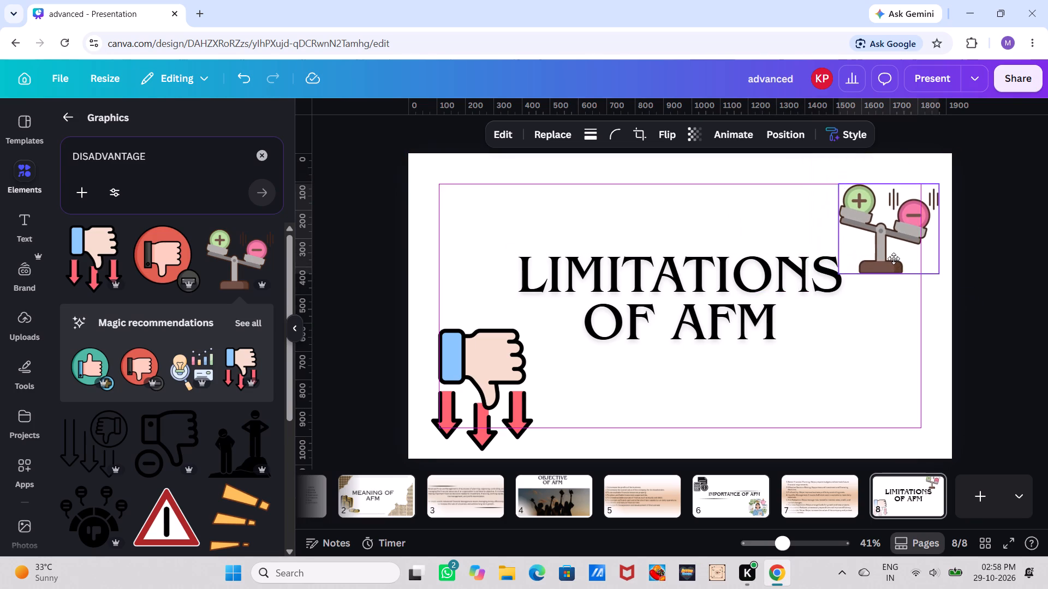
pyautogui.moveTo(894, 259); pyautogui.dragTo(894, 257)
# Search the graphics for "line" and place a thin black tapered line beneath the heading, offset towards its right end.
pyautogui.click(182, 148)
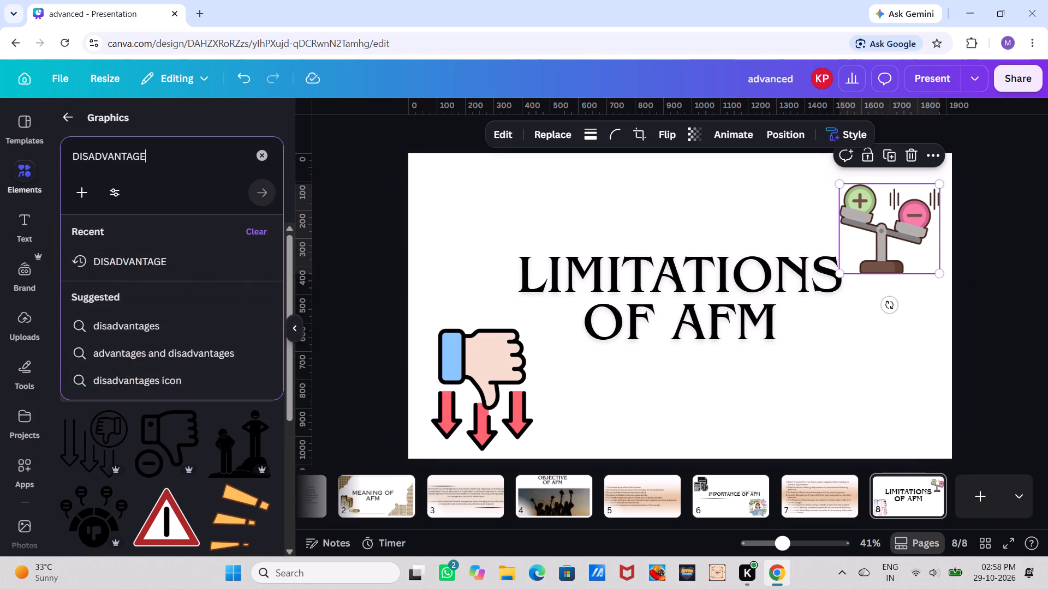
pyautogui.press('BackSpace')
pyautogui.press('BackSpace')
pyautogui.press('BackSpace')
pyautogui.press('BackSpace')
pyautogui.press('BackSpace')
pyautogui.press('BackSpace')
pyautogui.press('BackSpace')
pyautogui.press('BackSpace')
pyautogui.press('BackSpace')
pyautogui.press('BackSpace')
pyautogui.press('BackSpace')
pyautogui.press('BackSpace')
pyautogui.press('BackSpace')
pyautogui.press('BackSpace')
pyautogui.press('BackSpace')
pyautogui.press('BackSpace')
pyautogui.press('BackSpace')
pyautogui.press('BackSpace')
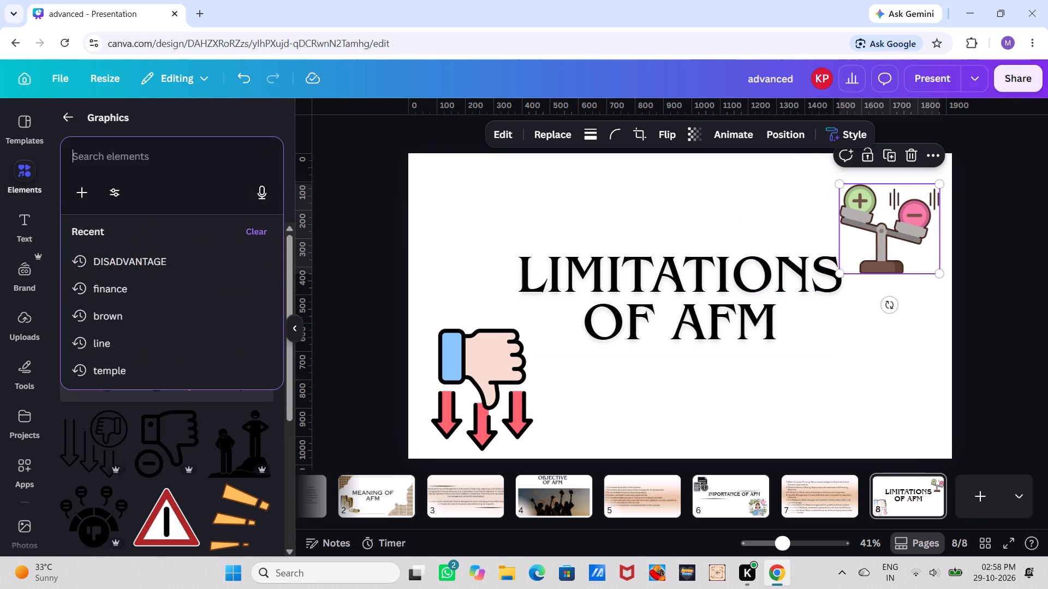
pyautogui.write('line')
pyautogui.press('Return')
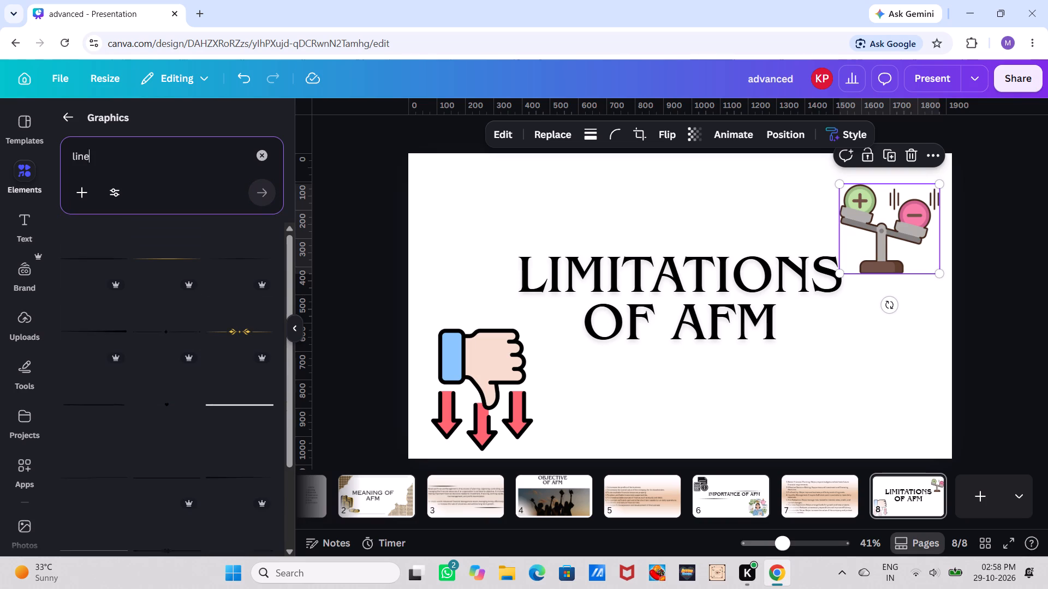
pyautogui.click(217, 263)
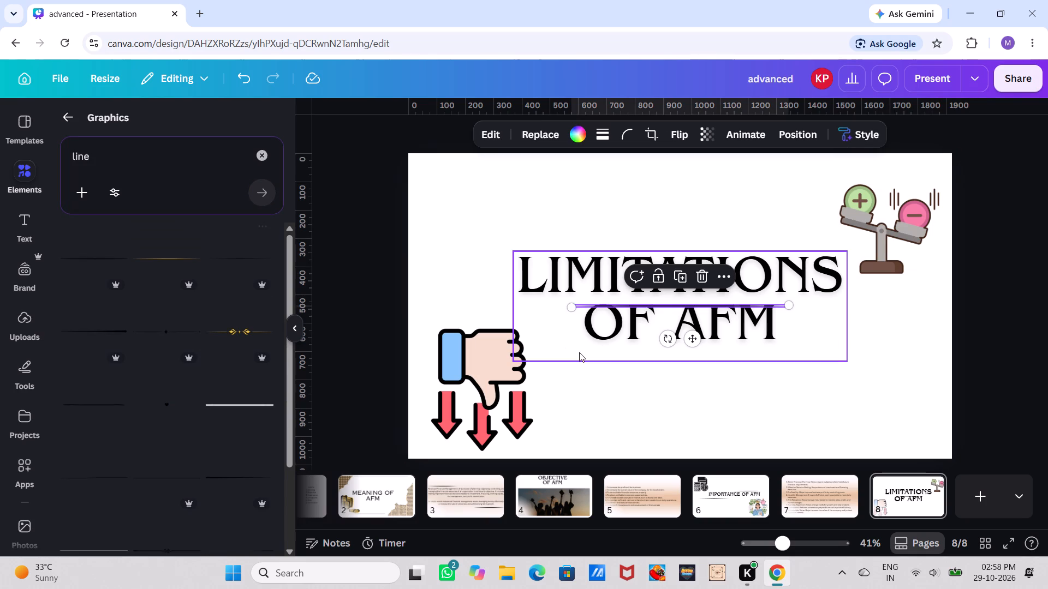
pyautogui.moveTo(667, 305); pyautogui.dragTo(679, 344)
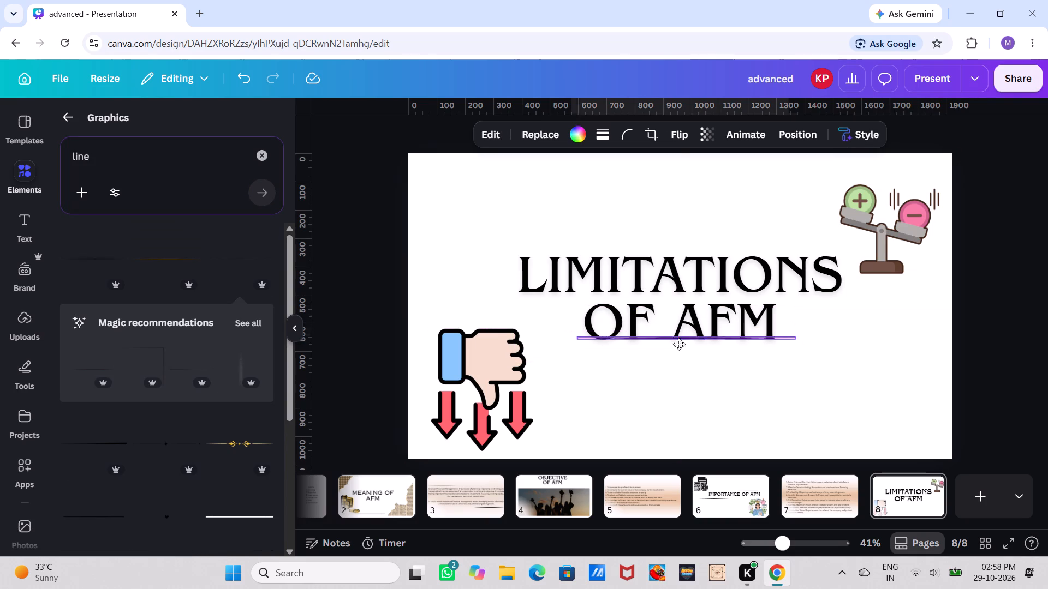
pyautogui.moveTo(679, 344); pyautogui.dragTo(750, 350)
pyautogui.click(751, 357)
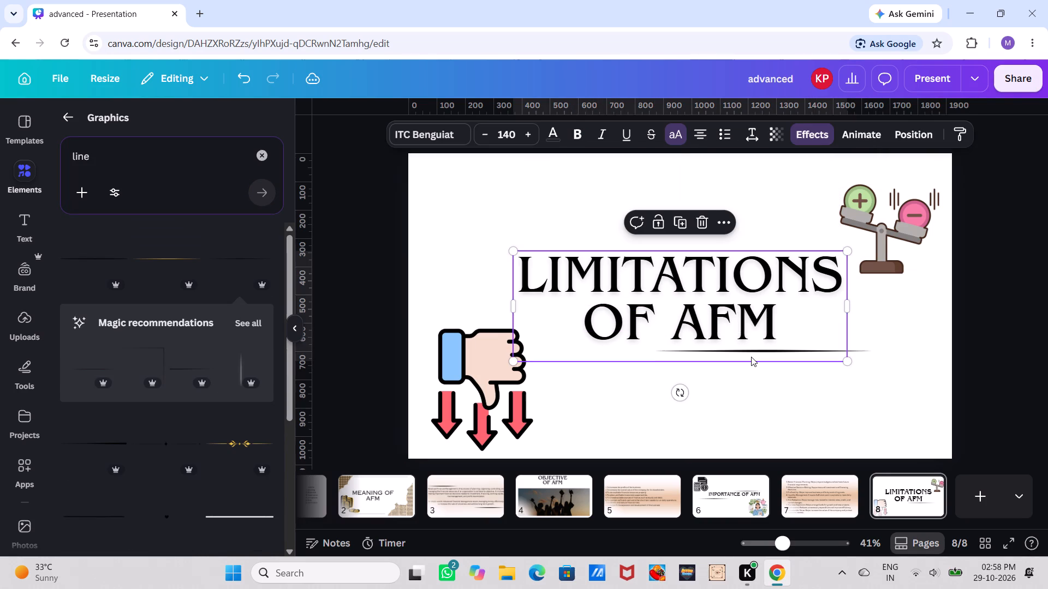
# Add a second copy of the tapered line and place it above the heading, offset towards its left end.
pyautogui.click(252, 256)
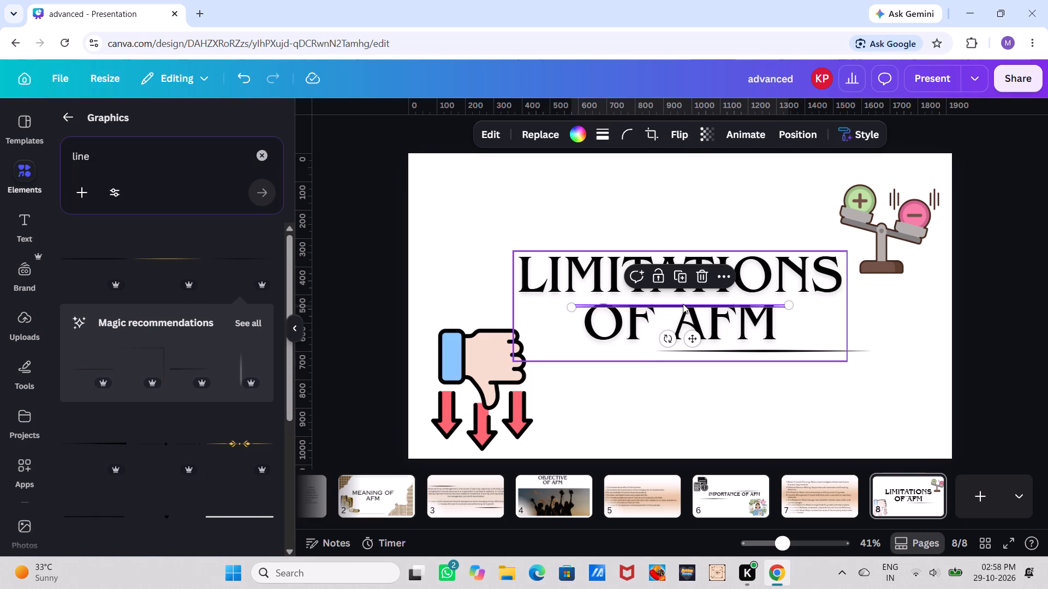
pyautogui.moveTo(676, 304); pyautogui.dragTo(583, 244)
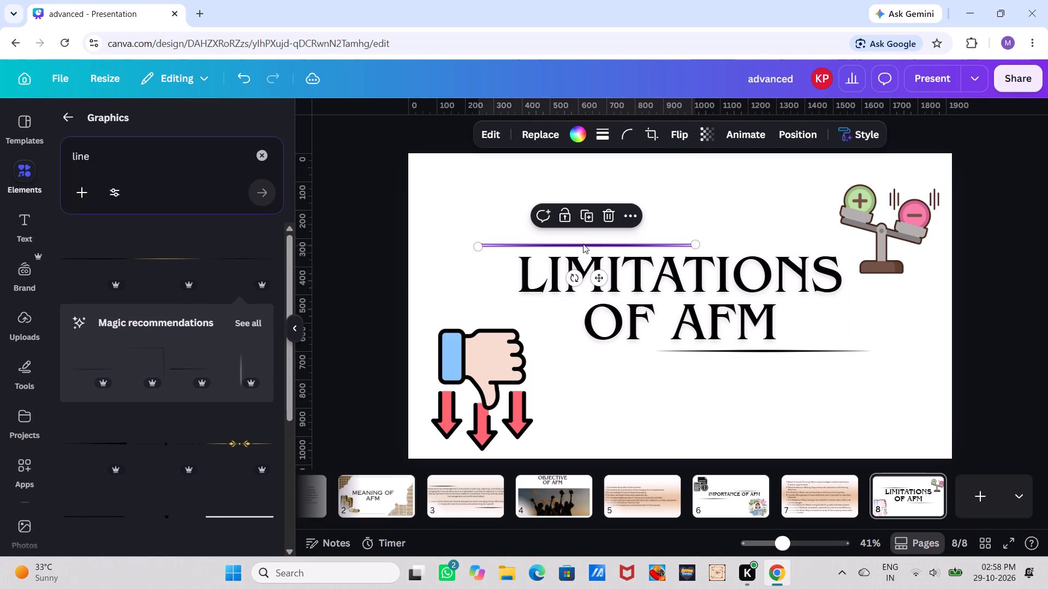
pyautogui.click(583, 244)
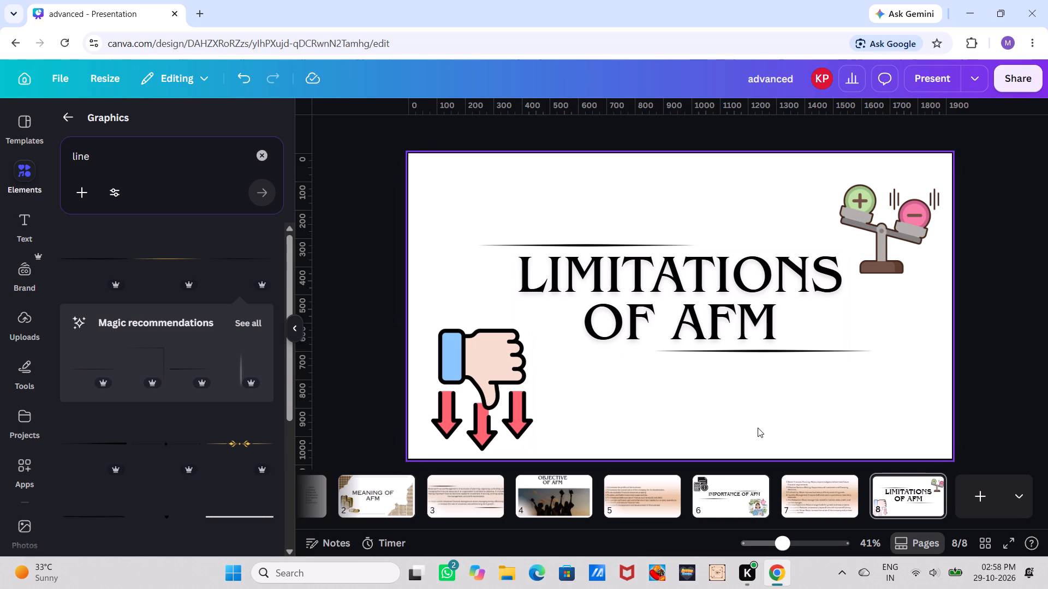
# Add a blank ninth slide after the "Limitations of AFM" slide.
pyautogui.click(974, 483)
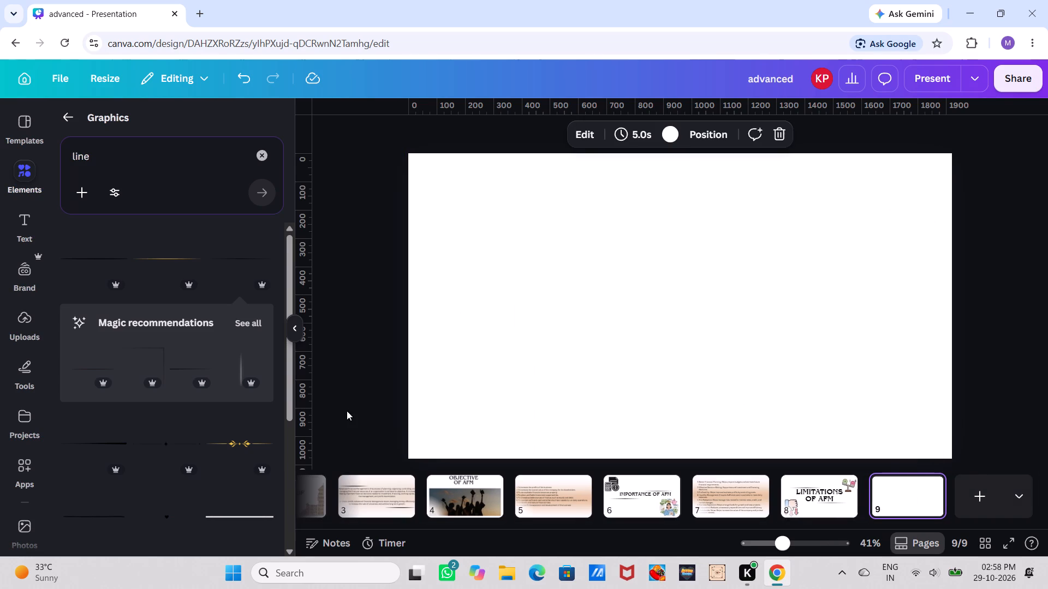
# Search the graphics for "brown" and insert the soft horizontal brown gradient band from the related recommendations on the ninth slide.
pyautogui.click(179, 148)
pyautogui.press('BackSpace')
pyautogui.press('BackSpace')
pyautogui.press('BackSpace')
pyautogui.press('BackSpace')
pyautogui.press('BackSpace')
pyautogui.press('BackSpace')
pyautogui.press('BackSpace')
pyautogui.press('BackSpace')
pyautogui.press('BackSpace')
pyautogui.press('BackSpace')
pyautogui.press('BackSpace')
pyautogui.press('BackSpace')
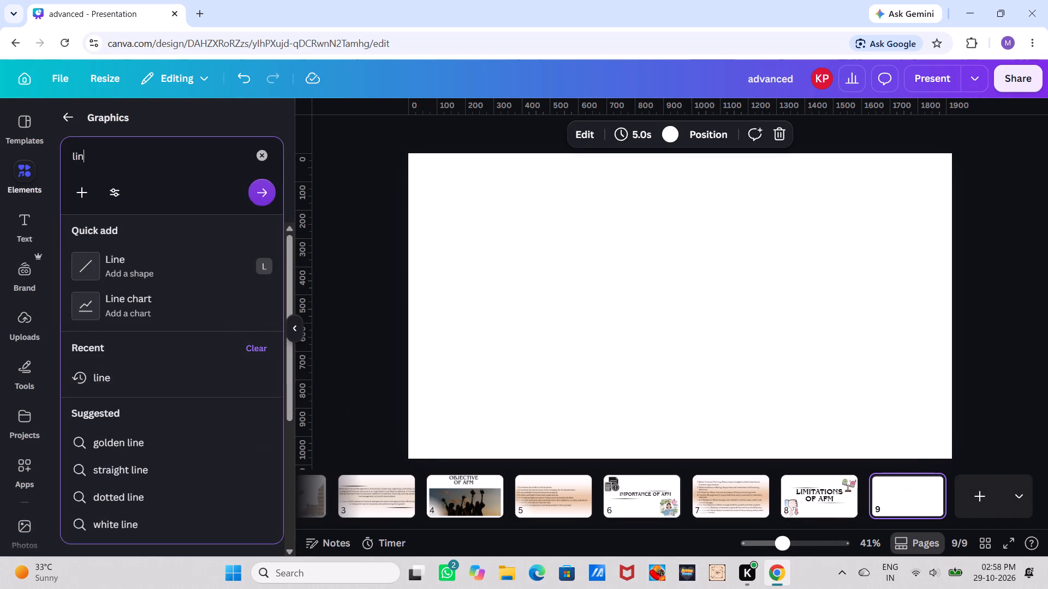
pyautogui.write('brown')
pyautogui.press('Return')
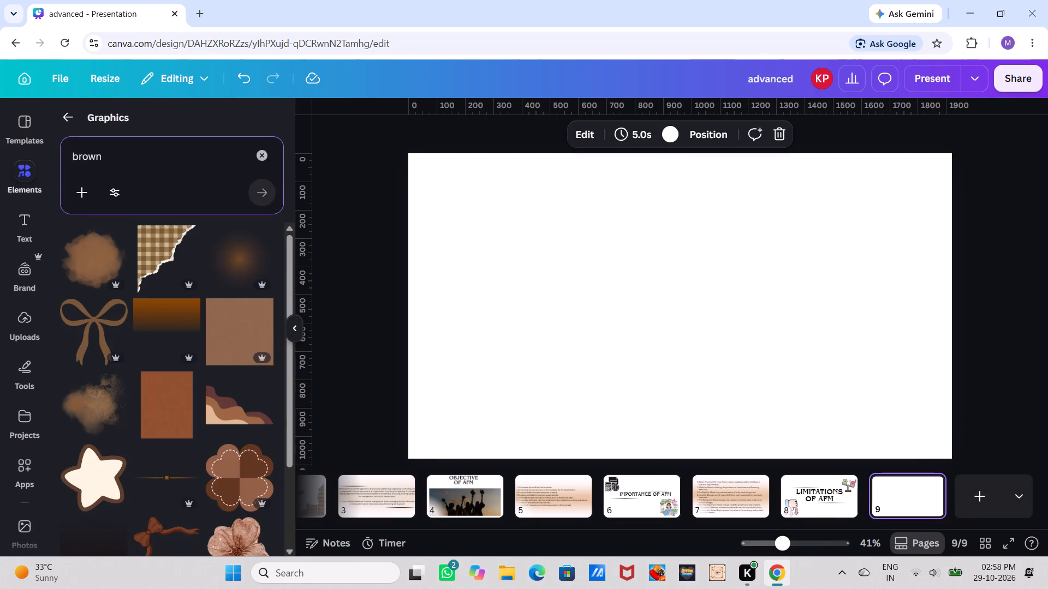
pyautogui.click(168, 324)
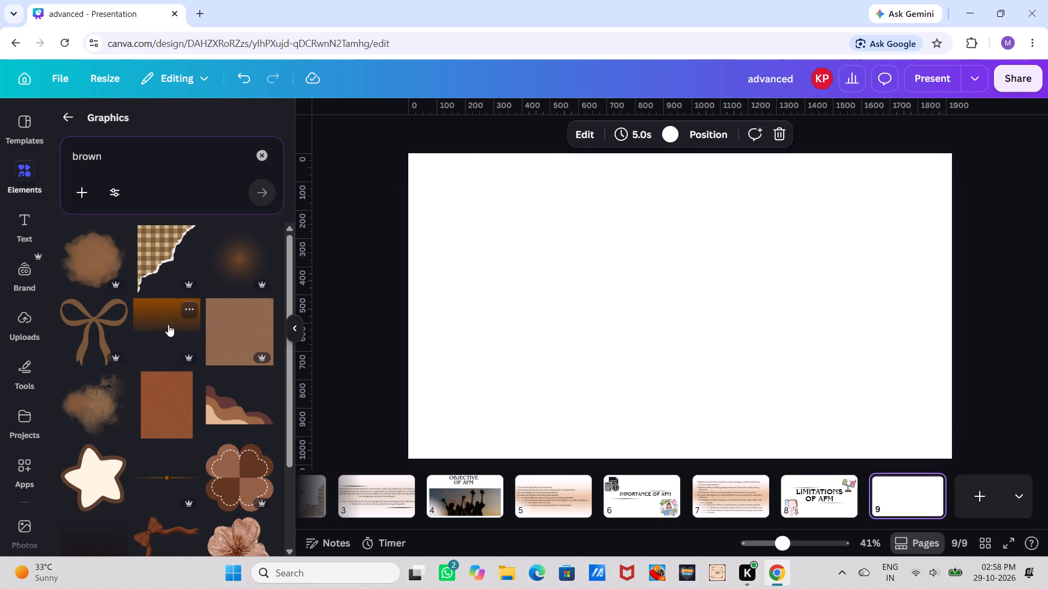
pyautogui.click(708, 209)
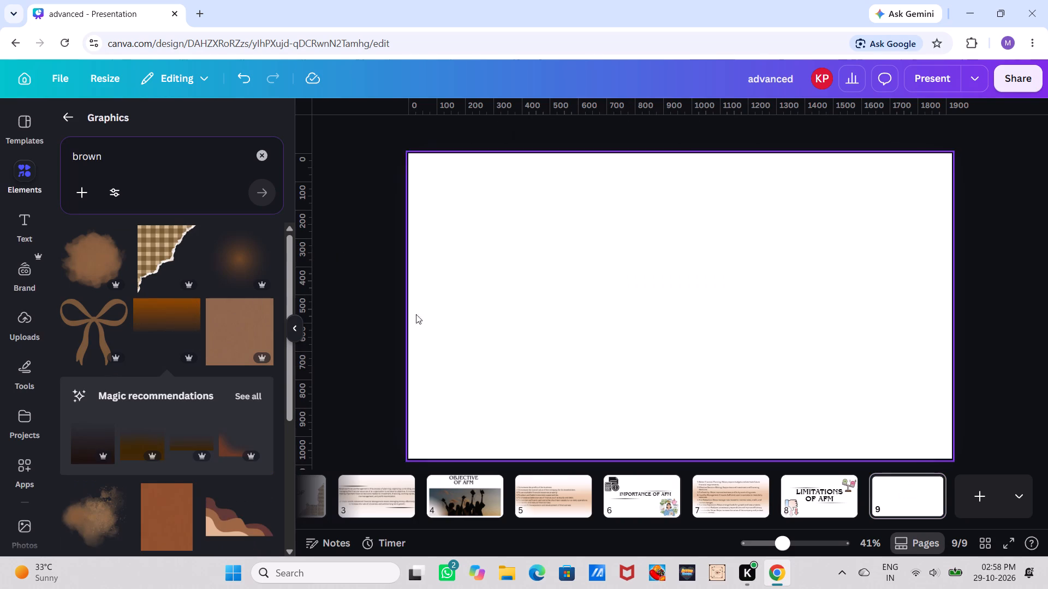
pyautogui.click(252, 397)
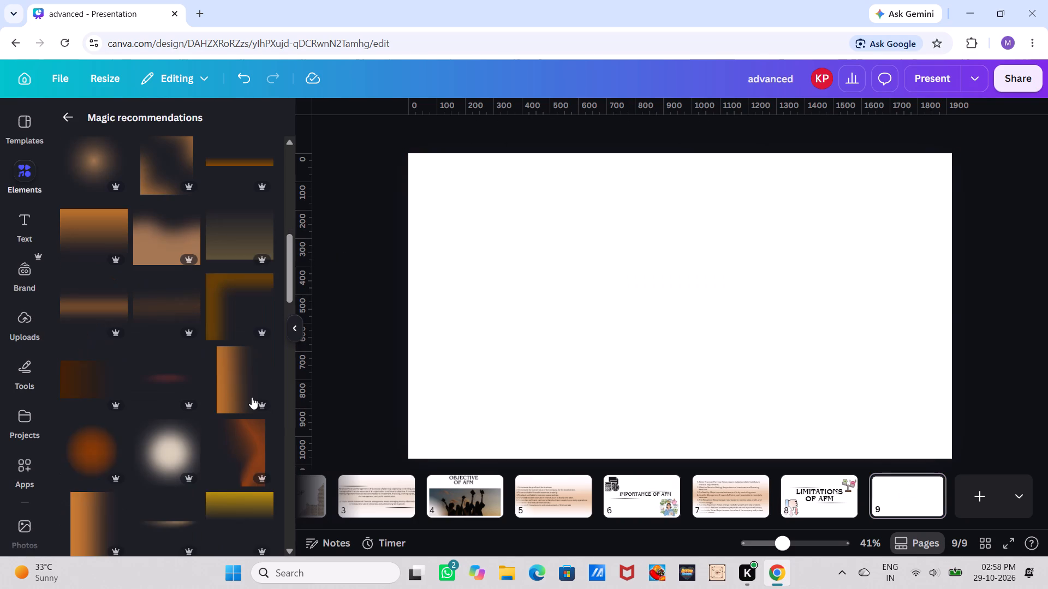
pyautogui.click(93, 309)
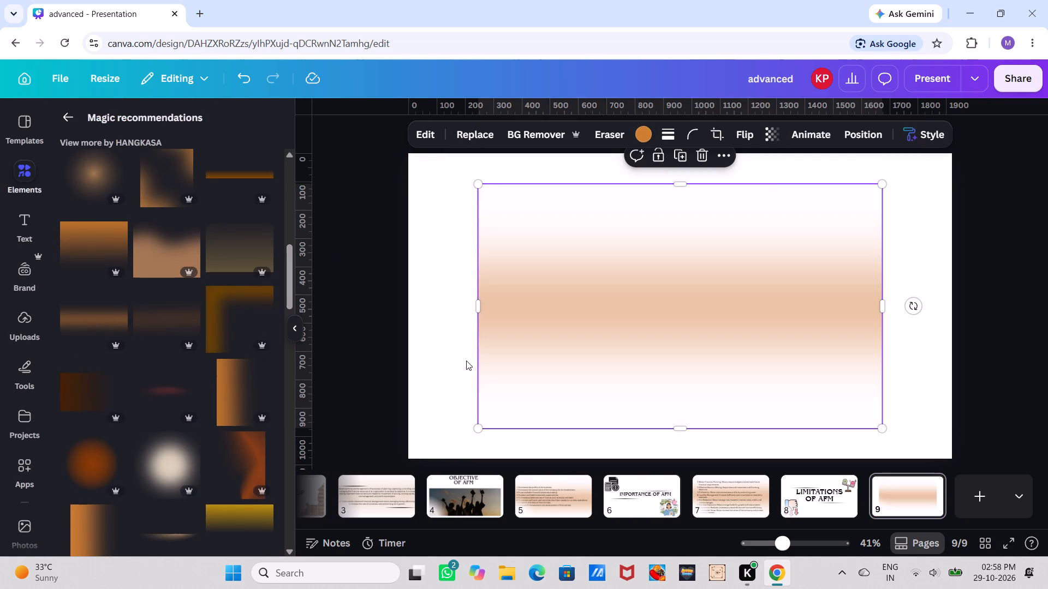
# Stretch the brown gradient on all four sides so it covers the entire ninth slide.
pyautogui.moveTo(478, 310); pyautogui.dragTo(385, 332)
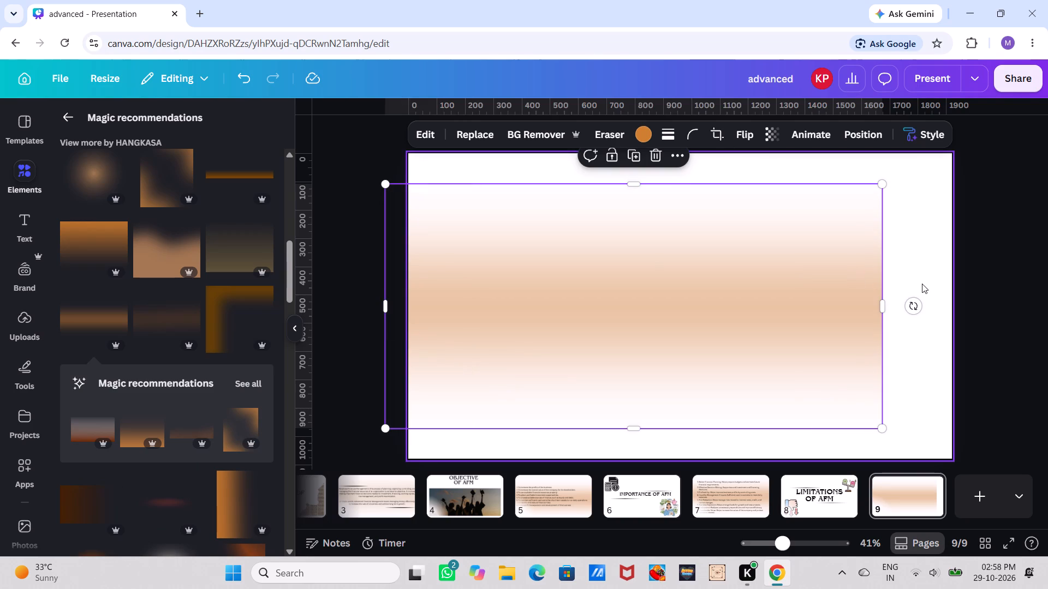
pyautogui.moveTo(884, 302); pyautogui.dragTo(951, 302)
pyautogui.moveTo(673, 186); pyautogui.dragTo(674, 160)
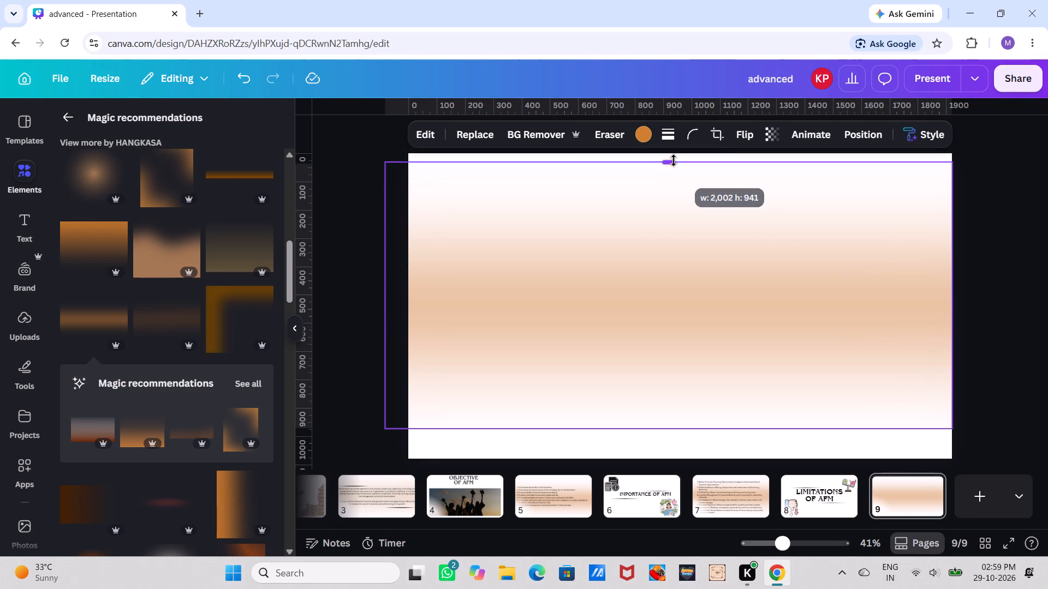
pyautogui.moveTo(674, 160); pyautogui.dragTo(674, 158)
pyautogui.moveTo(668, 427); pyautogui.dragTo(667, 468)
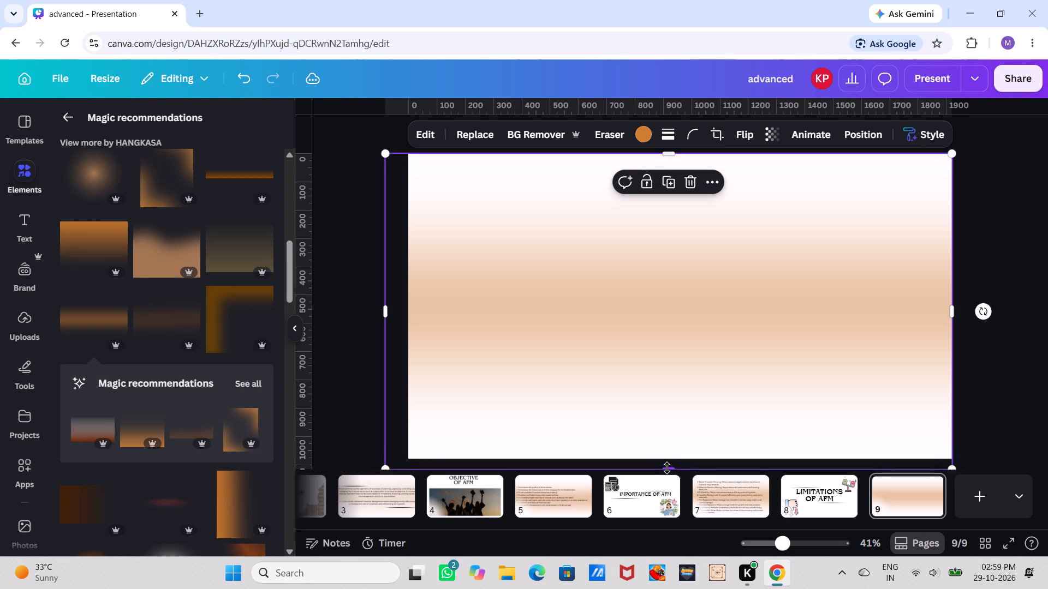
pyautogui.click(370, 338)
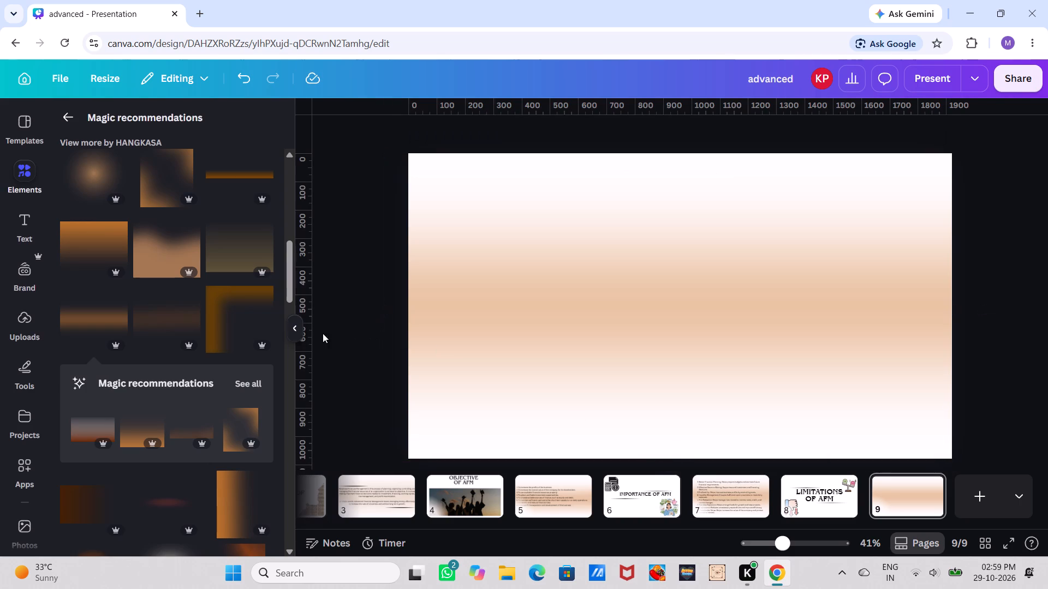
# Add a body text box on the ninth slide and replace its placeholder with a numbered list starting at 1.
pyautogui.click(28, 212)
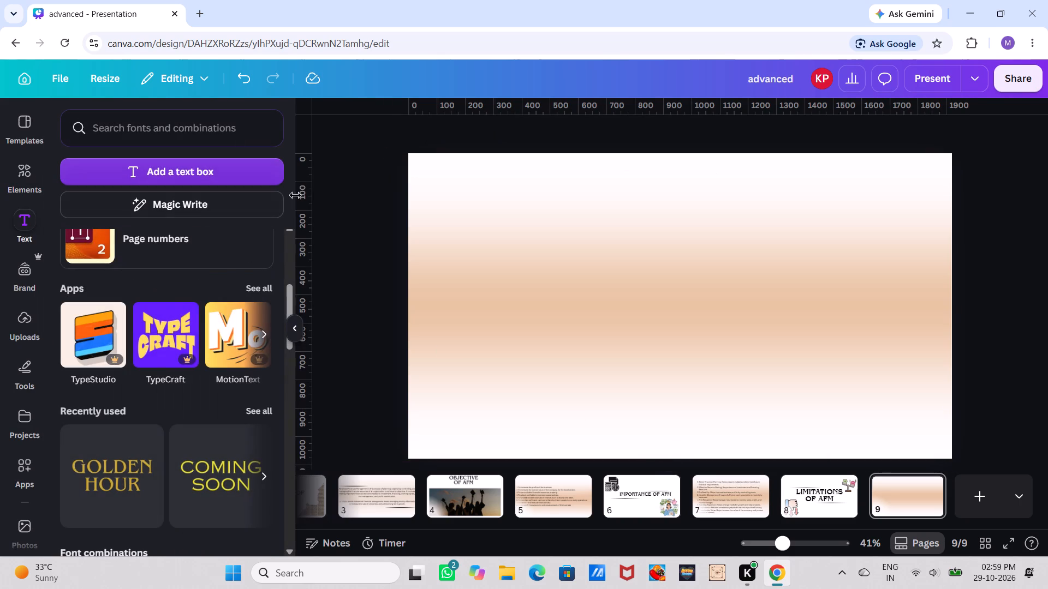
pyautogui.moveTo(287, 305); pyautogui.dragTo(292, 283)
pyautogui.click(246, 290)
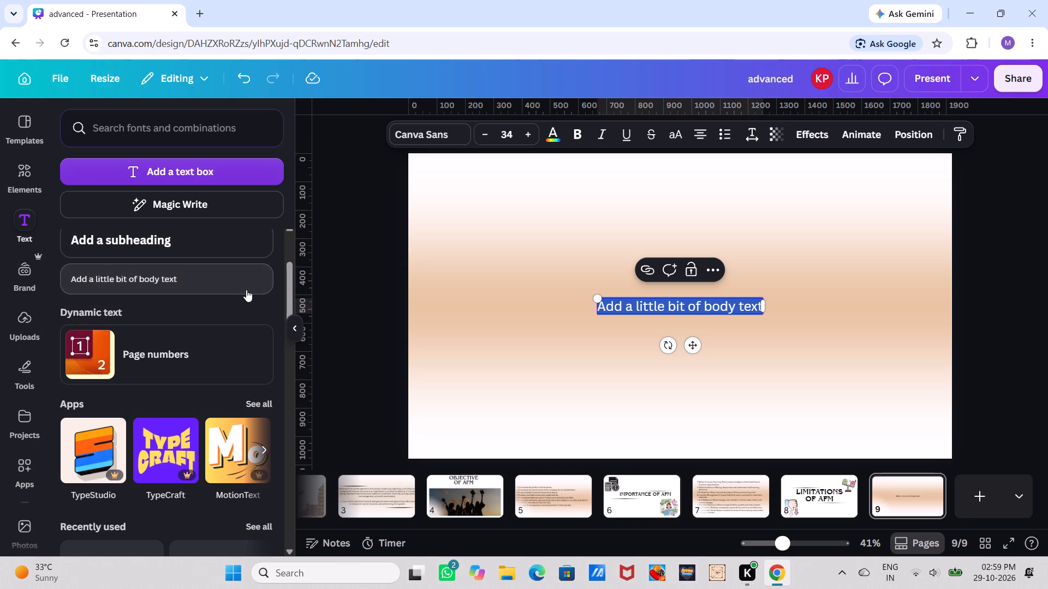
pyautogui.press('Delete')
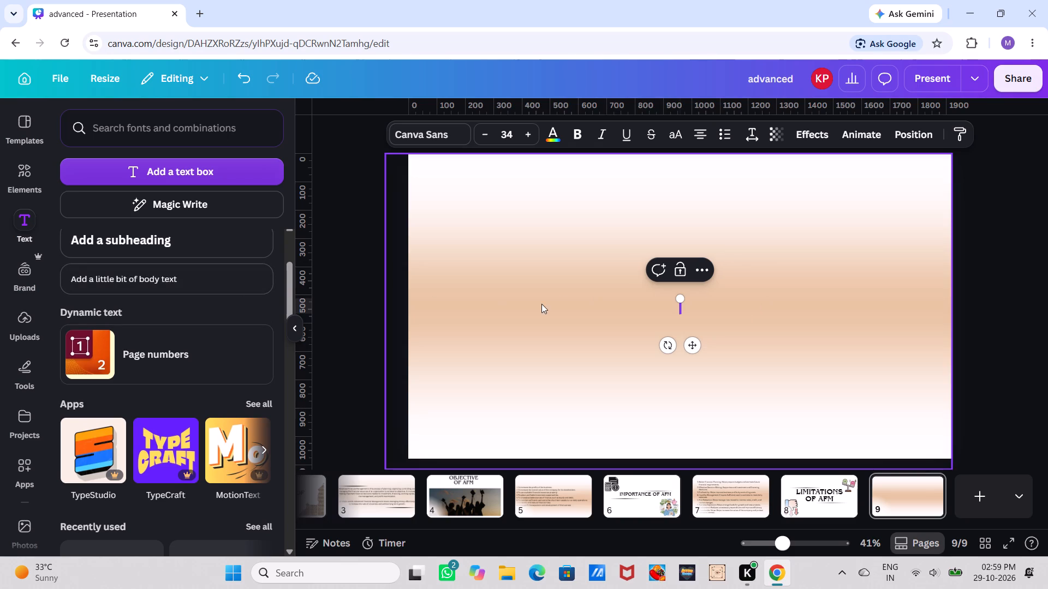
pyautogui.press('1')
pyautogui.press('.')
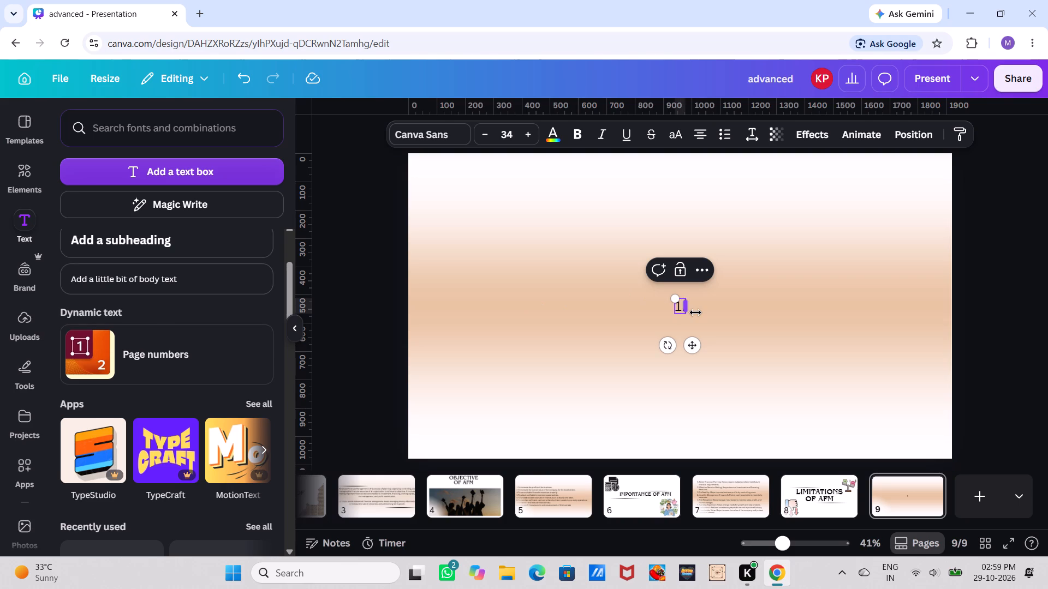
pyautogui.press('space')
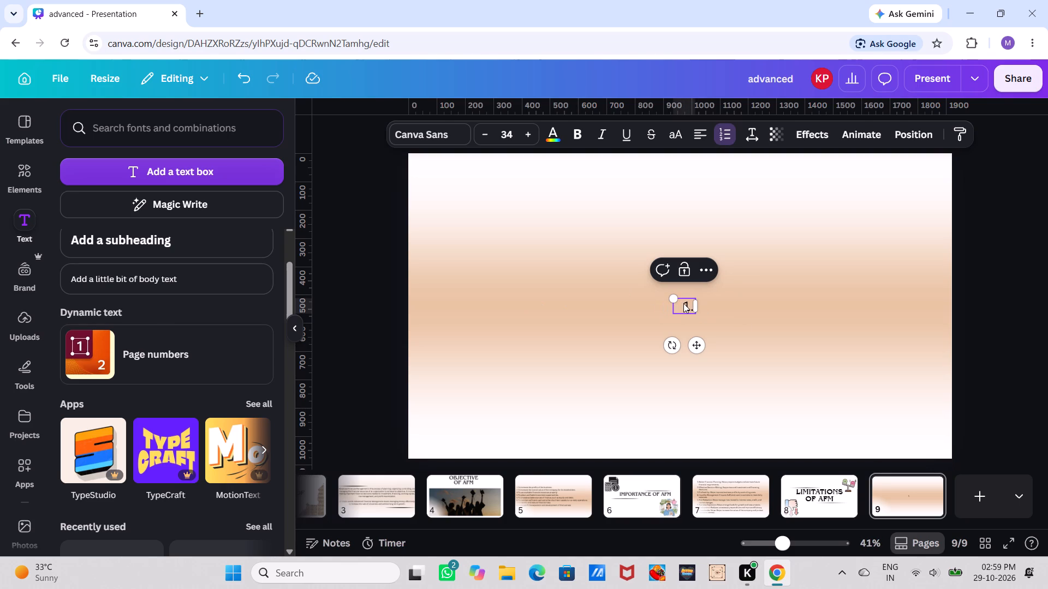
# Move the numbered text box to the upper-left area of the ninth slide.
pyautogui.moveTo(684, 303); pyautogui.dragTo(645, 292)
pyautogui.moveTo(699, 336); pyautogui.dragTo(692, 302)
pyautogui.click(692, 302)
pyautogui.moveTo(687, 304); pyautogui.dragTo(630, 302)
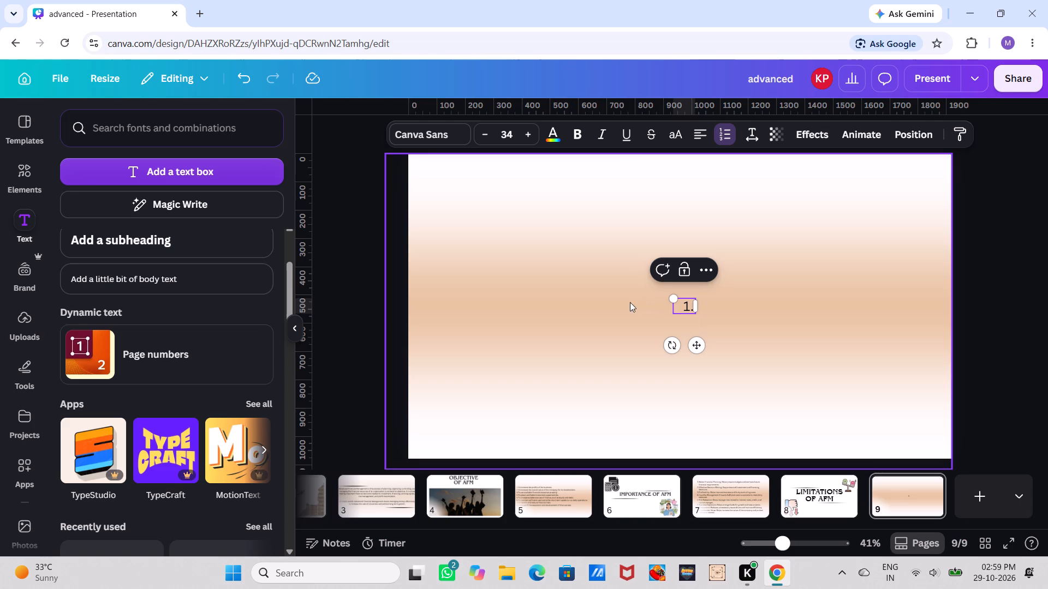
pyautogui.moveTo(630, 302); pyautogui.dragTo(624, 300)
pyautogui.moveTo(696, 358); pyautogui.dragTo(698, 352)
pyautogui.click(698, 352)
pyautogui.moveTo(690, 300); pyautogui.dragTo(646, 292)
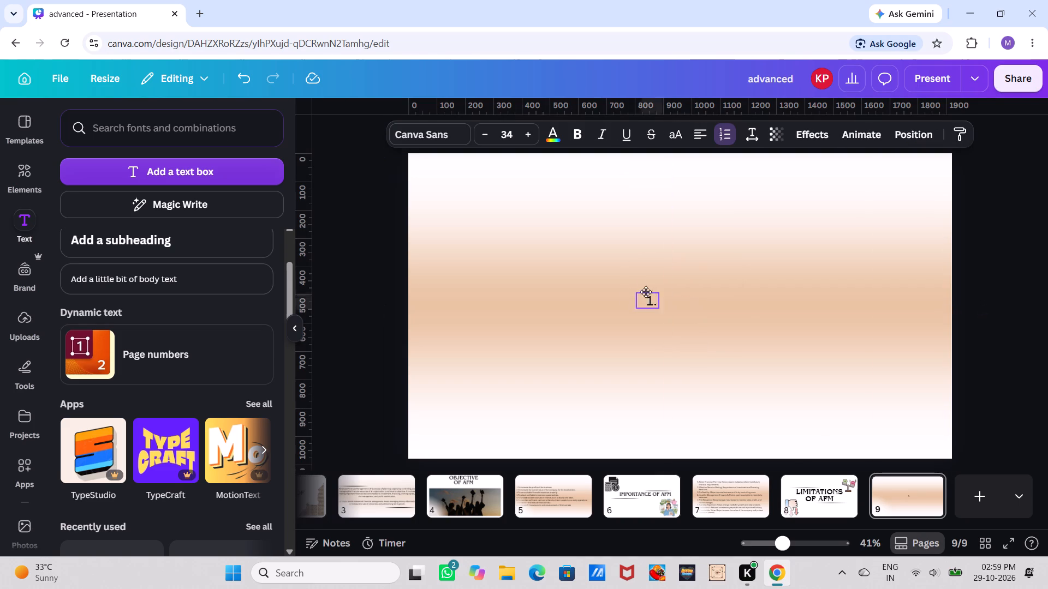
pyautogui.moveTo(646, 292); pyautogui.dragTo(456, 208)
# Enter the first list point: "Uncertainty: Future market conditions and business results cannot be predicted perfectly.".
pyautogui.click(459, 216)
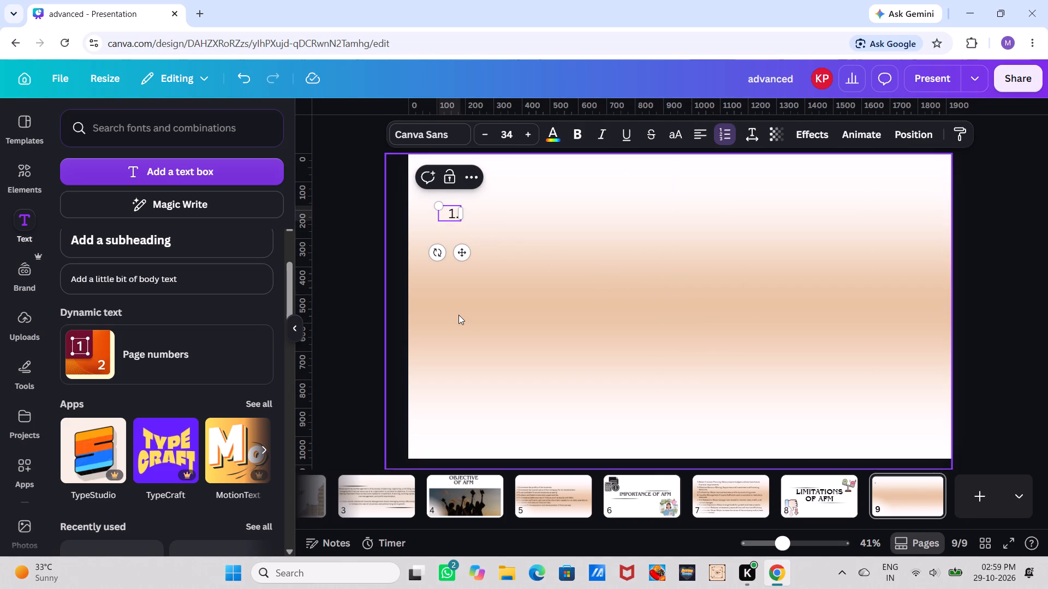
pyautogui.write('Uncertainty')
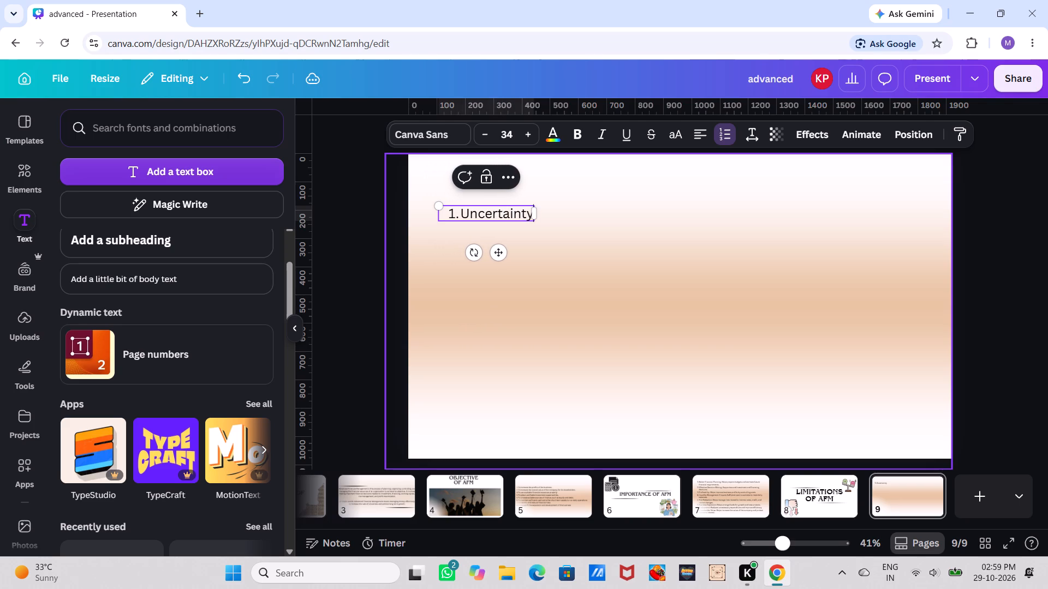
pyautogui.write(':')
pyautogui.press('space')
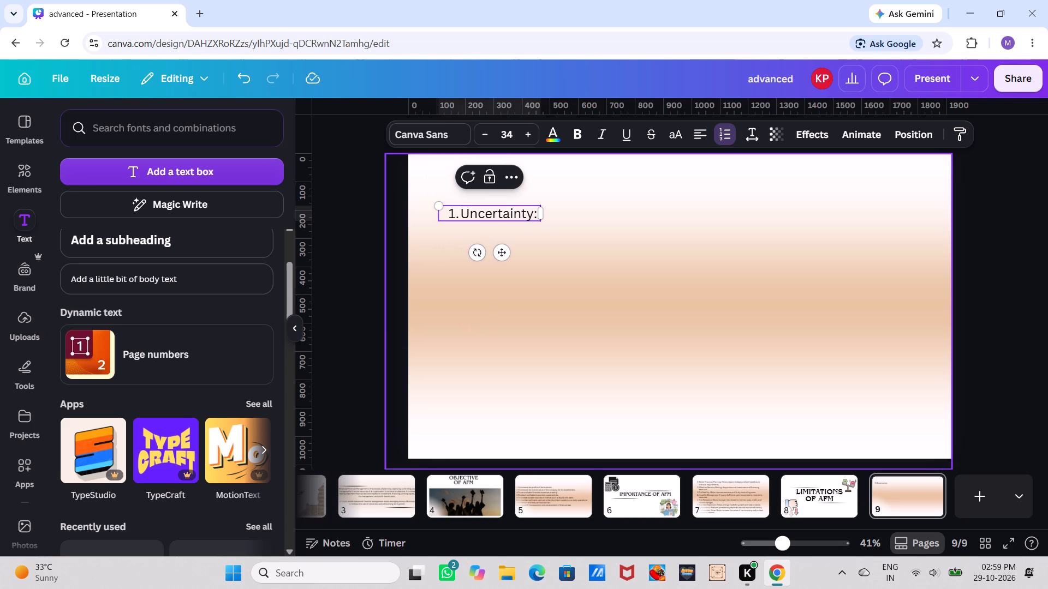
pyautogui.write('futut')
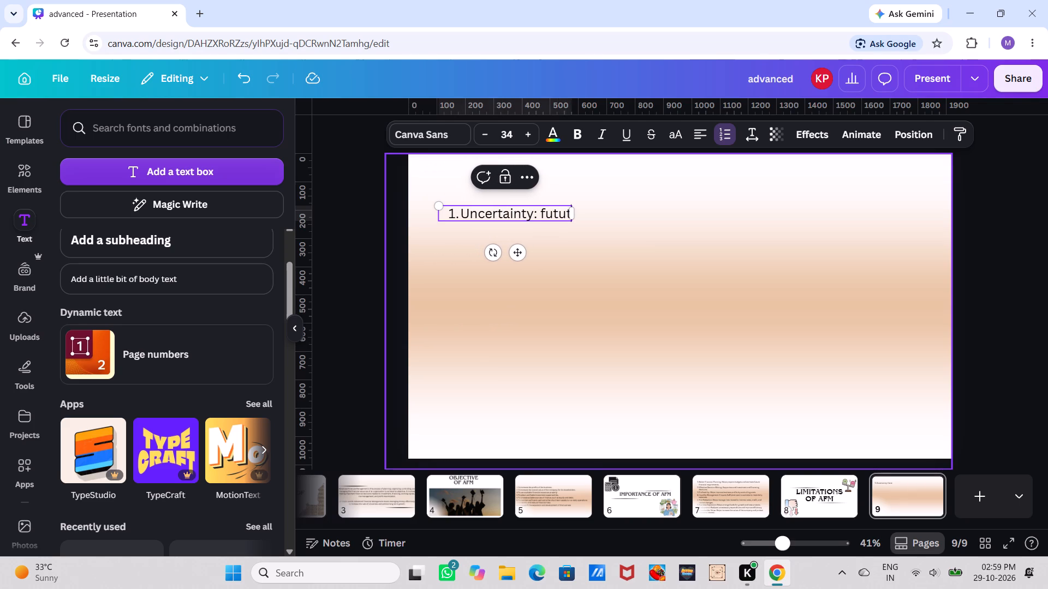
pyautogui.press('BackSpace')
pyautogui.press('BackSpace')
pyautogui.press('BackSpace')
pyautogui.press('BackSpace')
pyautogui.press('BackSpace')
pyautogui.write('Future')
pyautogui.press('space')
pyautogui.write('market o')
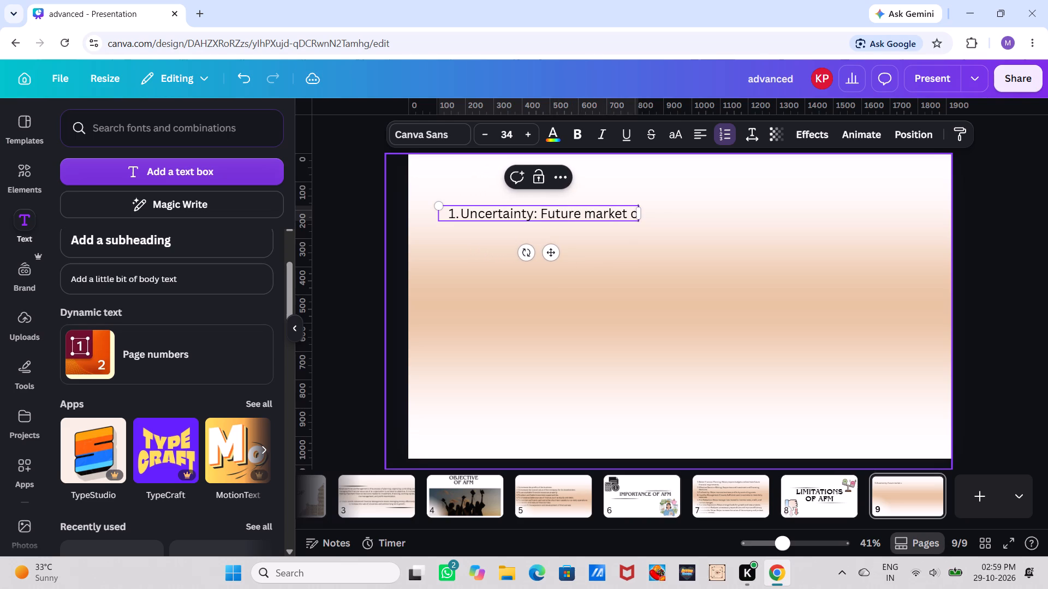
pyautogui.press('o')
pyautogui.press('BackSpace')
pyautogui.press('BackSpace')
pyautogui.write('conditions and')
pyautogui.press('space')
pyautogui.write('business results cannot be predicted per')
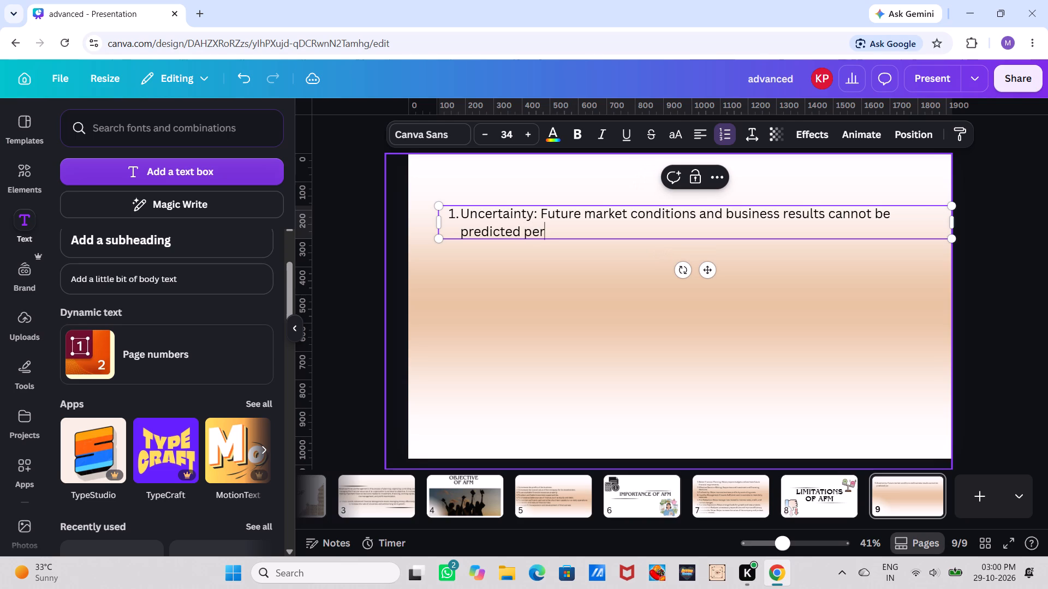
pyautogui.write('fectly,')
pyautogui.press('BackSpace')
pyautogui.press('.')
# Add the second list point: "High Cost: Advanced financial analysis and software may require significant expenditure.".
pyautogui.press('Return')
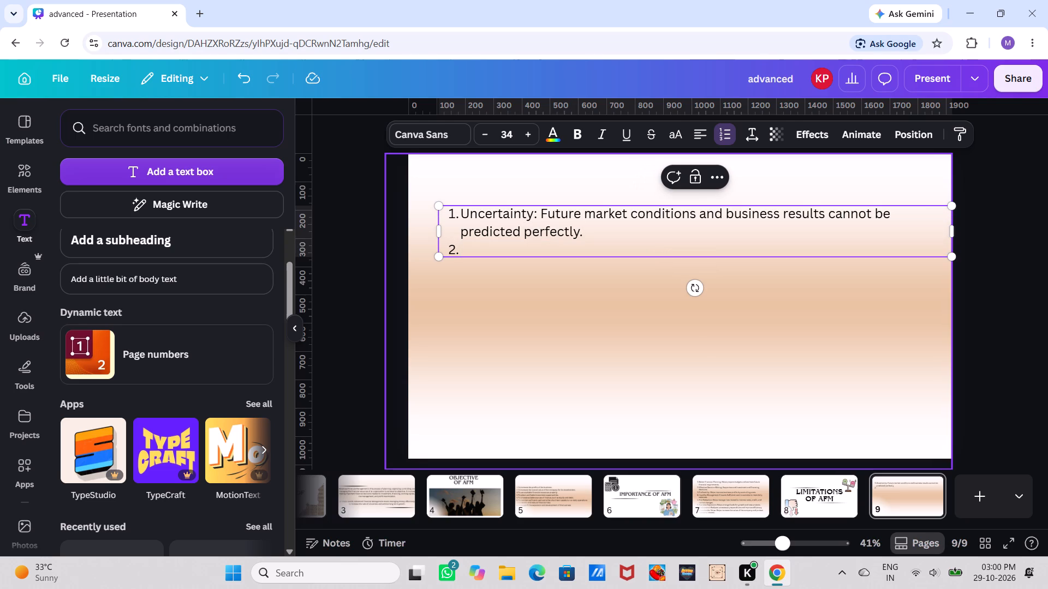
pyautogui.write('High')
pyautogui.press('space')
pyautogui.write('Cost')
pyautogui.write(':')
pyautogui.press('space')
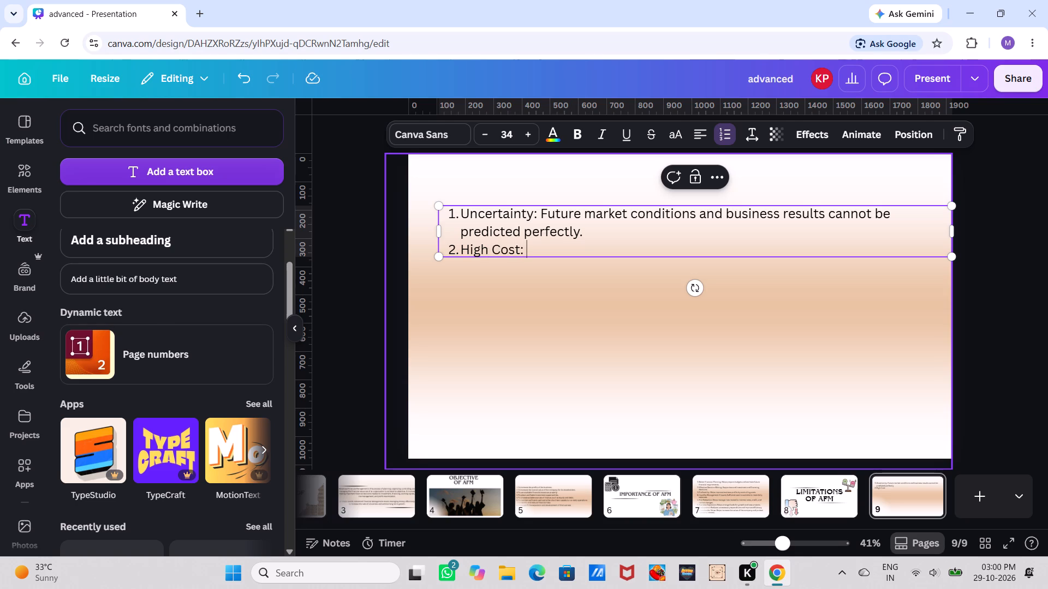
pyautogui.write('Advanced')
pyautogui.press('space')
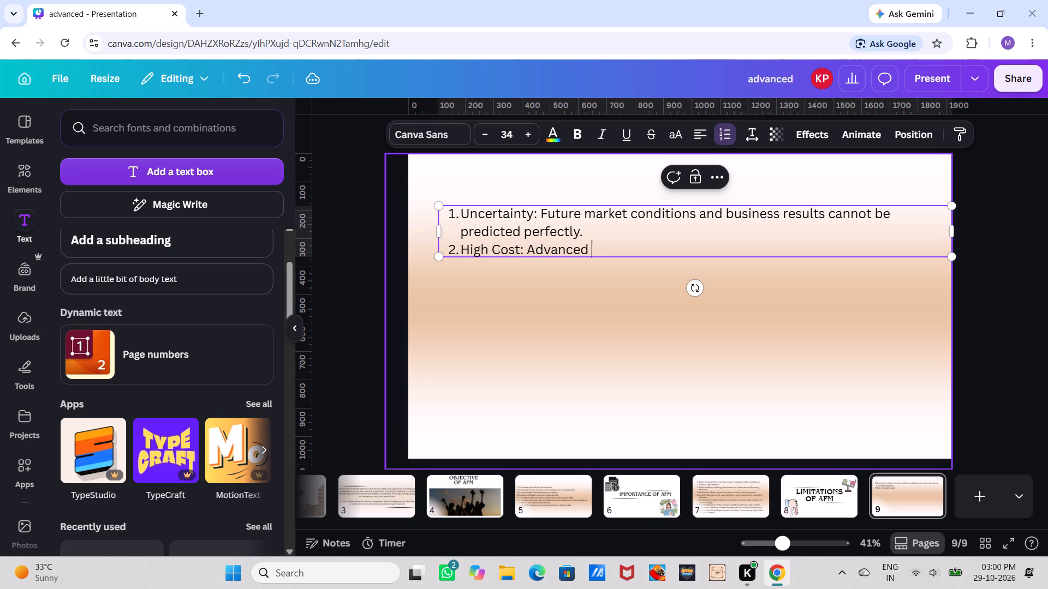
pyautogui.write('financial')
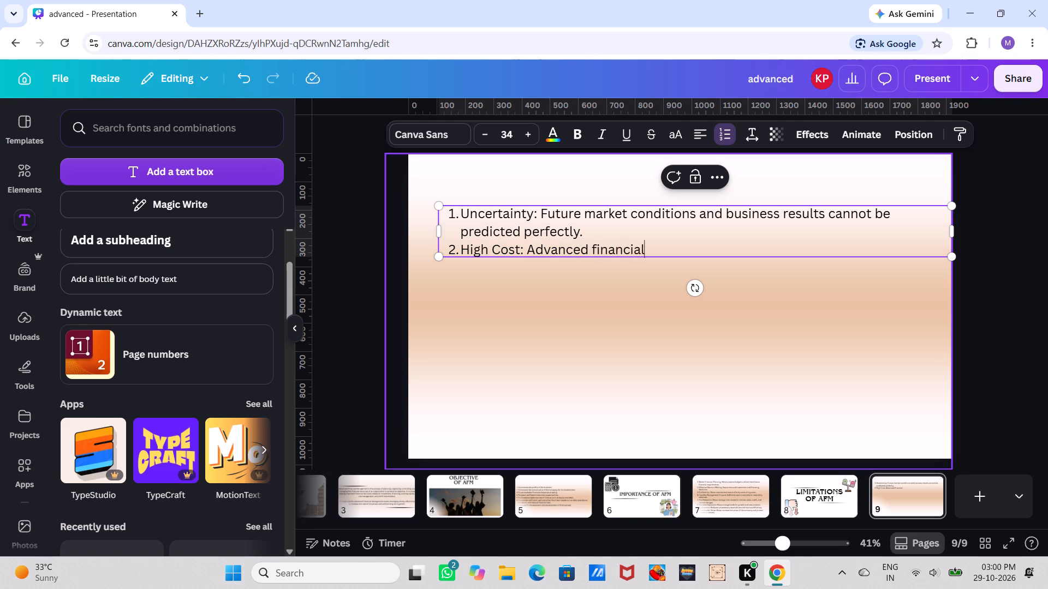
pyautogui.press('space')
pyautogui.write('ana')
pyautogui.write('lysis')
pyautogui.press('space')
pyautogui.write('and')
pyautogui.press('space')
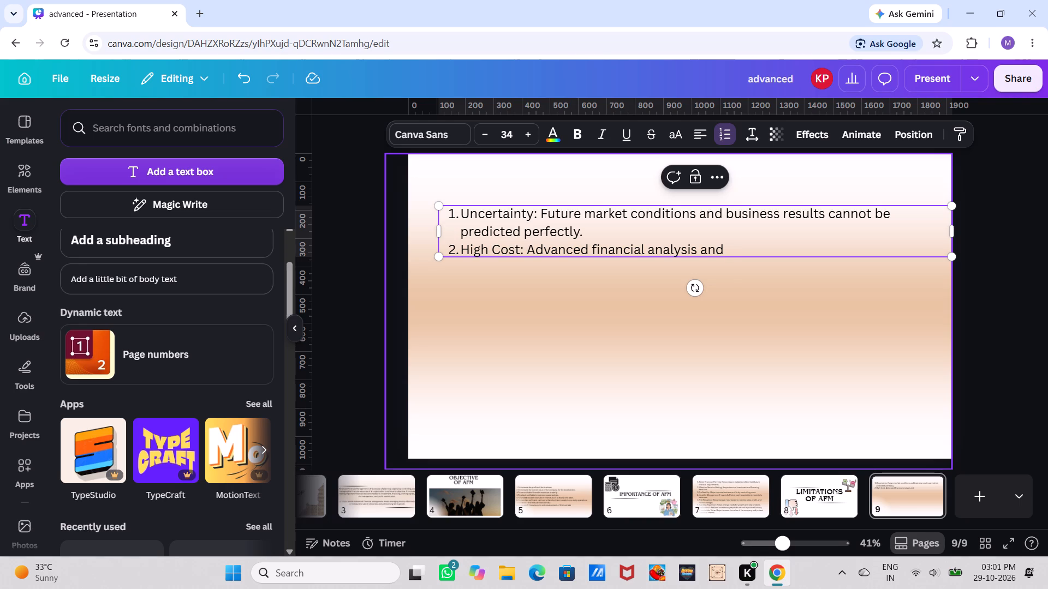
pyautogui.write('software')
pyautogui.press('space')
pyautogui.write('may require')
pyautogui.press('space')
pyautogui.write('signi')
pyautogui.write('fi')
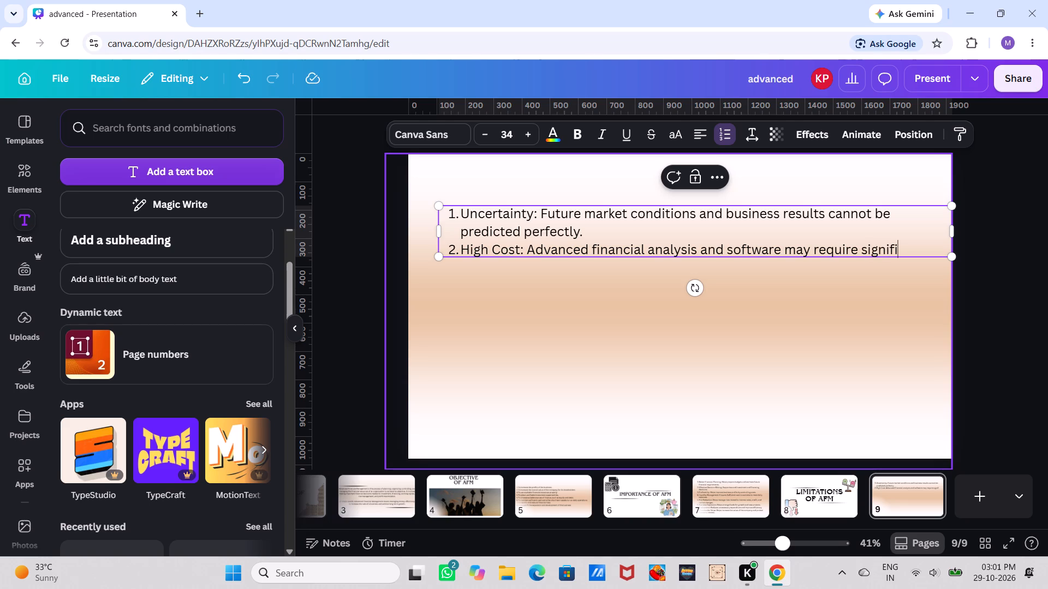
pyautogui.write('cant')
pyautogui.press('space')
pyautogui.write('expend')
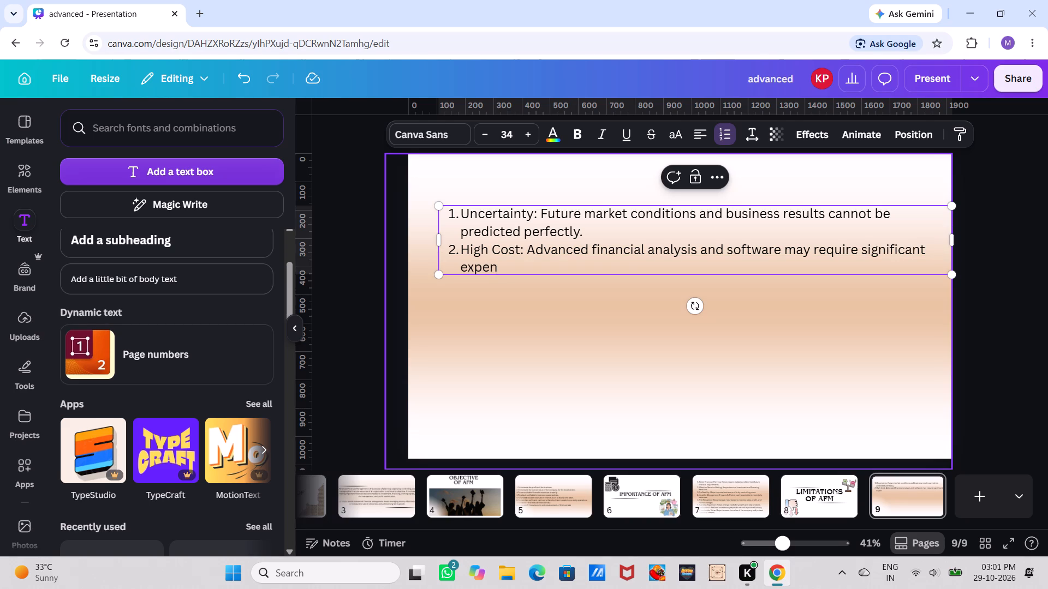
pyautogui.write('iture,')
pyautogui.press('BackSpace')
pyautogui.press('.')
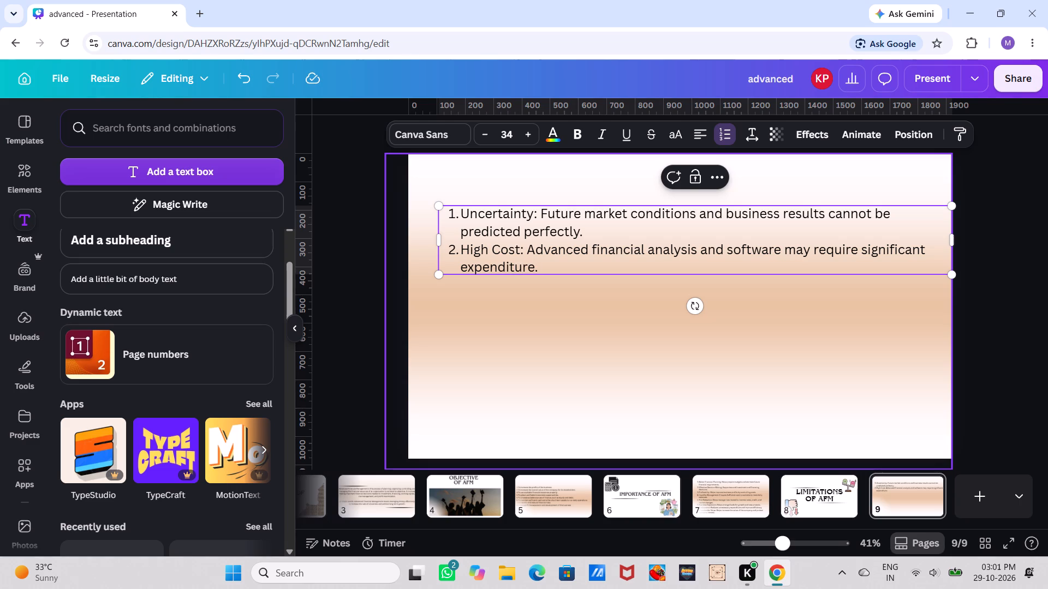
# Add the third list point: "Complexity: Financial techniques and calculations can be difficult to understand.".
pyautogui.press('Return')
pyautogui.write('Co')
pyautogui.press('m')
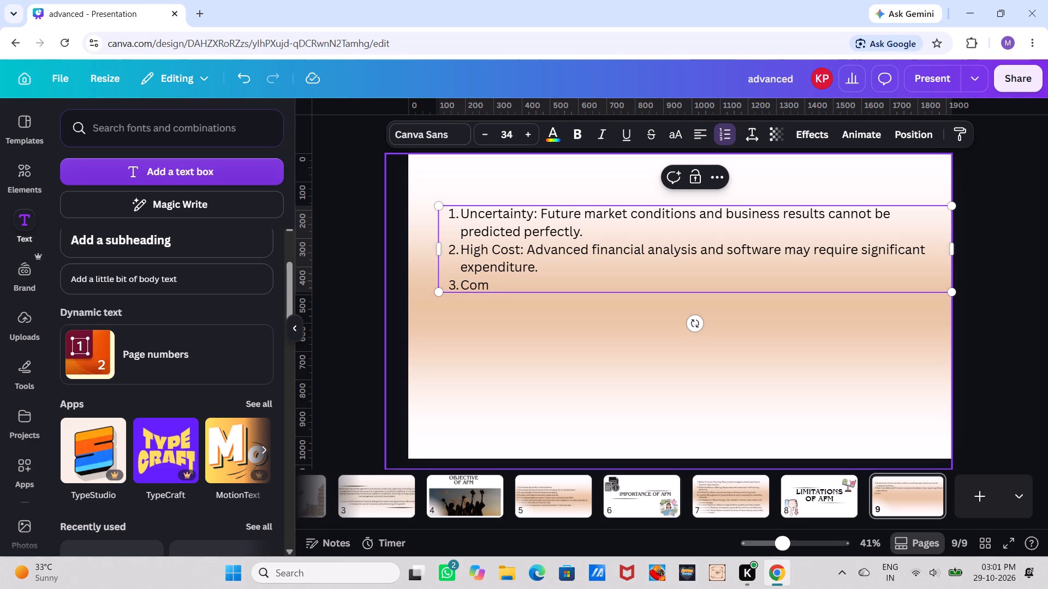
pyautogui.write('pl')
pyautogui.write('exity')
pyautogui.write(':')
pyautogui.press('space')
pyautogui.write('Financial techniques')
pyautogui.press('space')
pyautogui.write('and')
pyautogui.press('space')
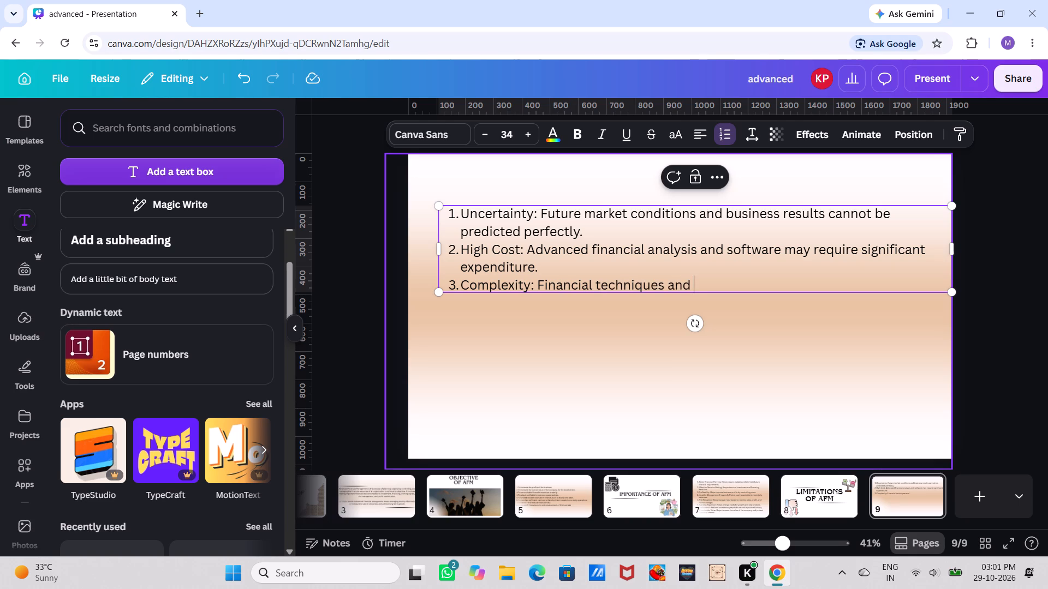
pyautogui.write('calu')
pyautogui.press('=')
pyautogui.press('BackSpace')
pyautogui.press('BackSpace')
pyautogui.write('culations')
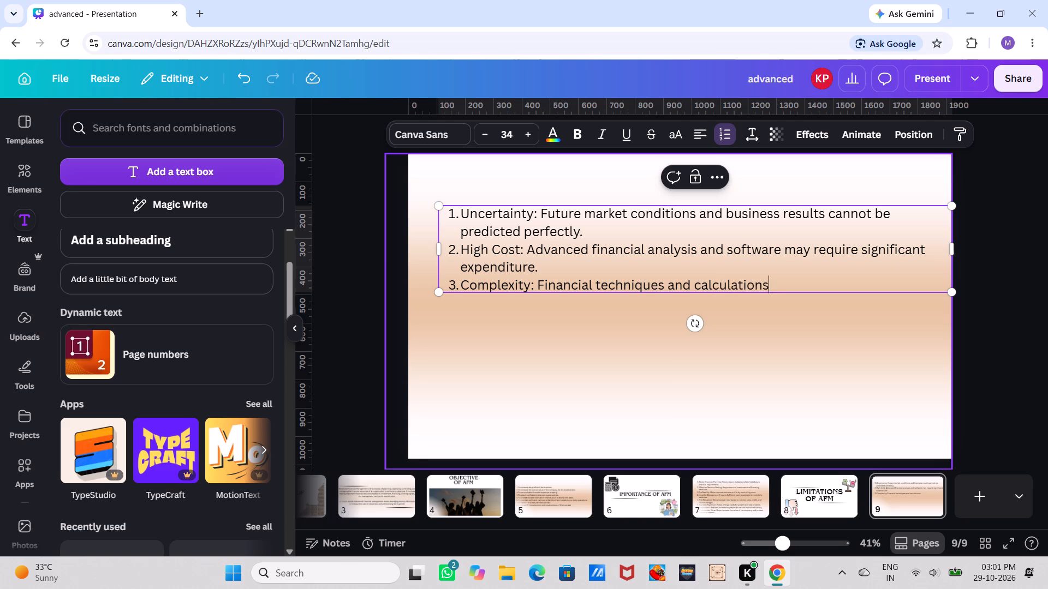
pyautogui.press('space')
pyautogui.write('can be diffi')
pyautogui.write('cult to')
pyautogui.press('space')
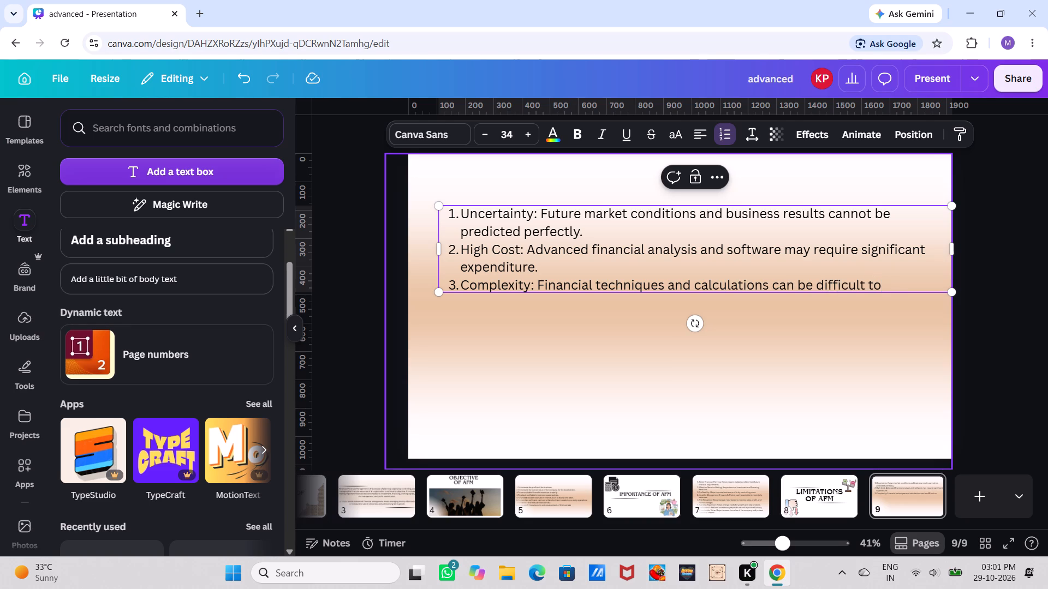
pyautogui.write('under')
pyautogui.write('stand')
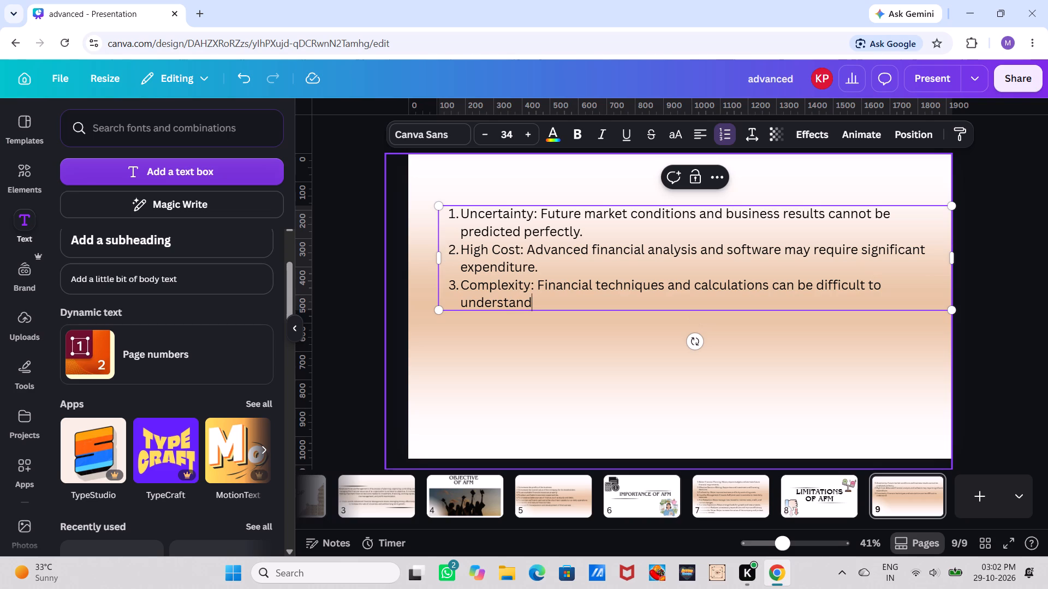
pyautogui.press('.')
# Add the fourth list point: "Dependence on Information: Incorrect or incomplete financial data may lead to poor decisions.".
pyautogui.press('Return')
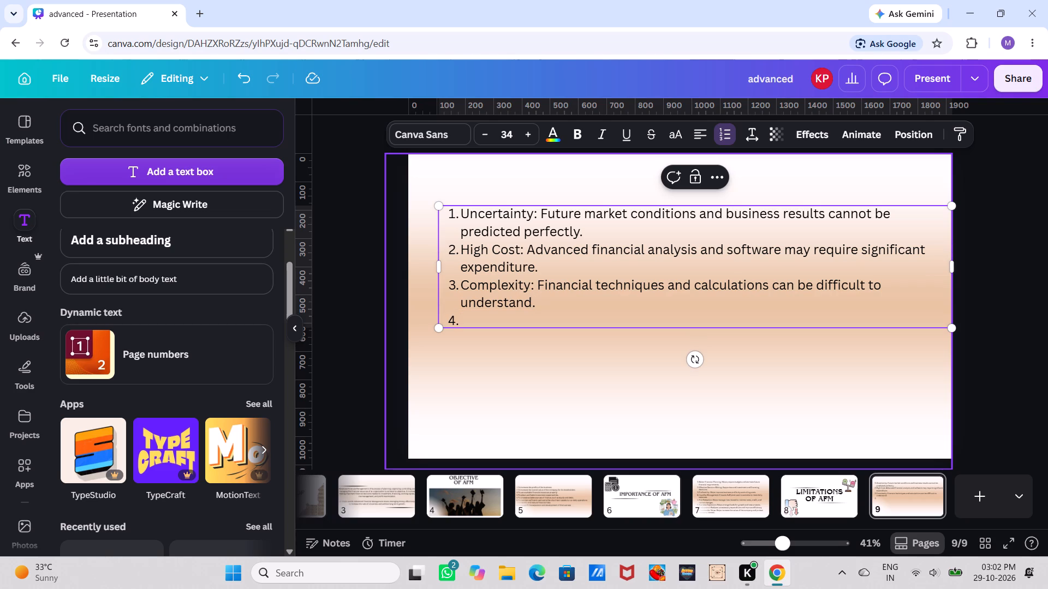
pyautogui.write('Dep')
pyautogui.write('endence on Information')
pyautogui.write(':')
pyautogui.press('space')
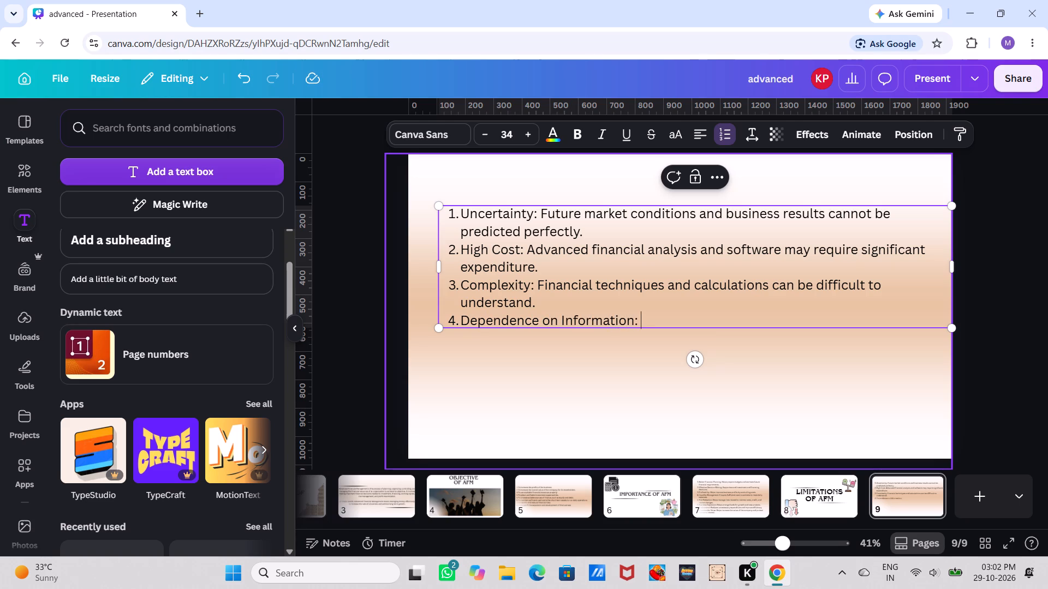
pyautogui.write('In')
pyautogui.write('correct or')
pyautogui.press('space')
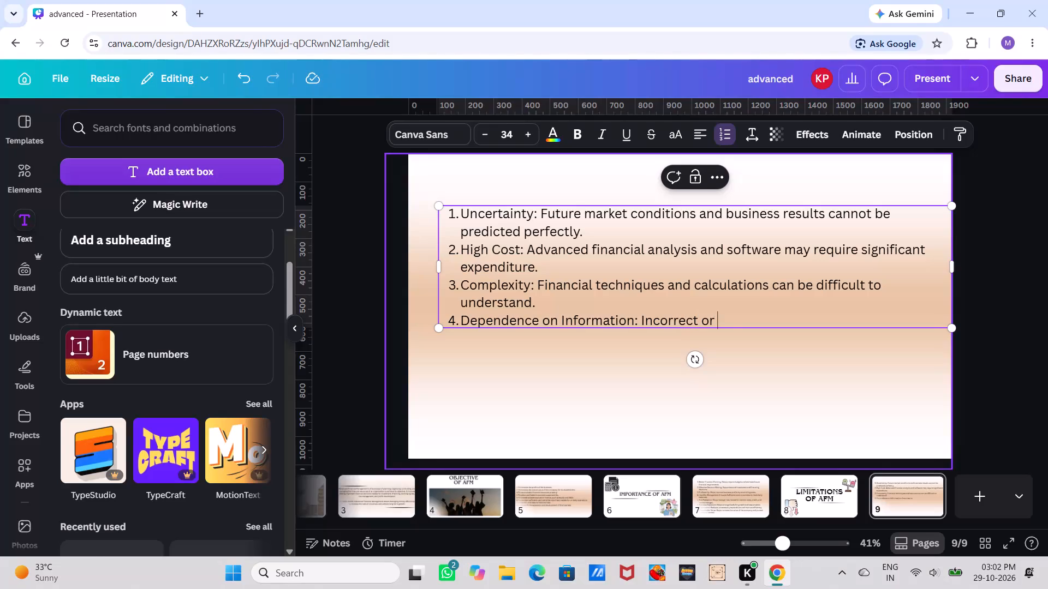
pyautogui.write('incomplete')
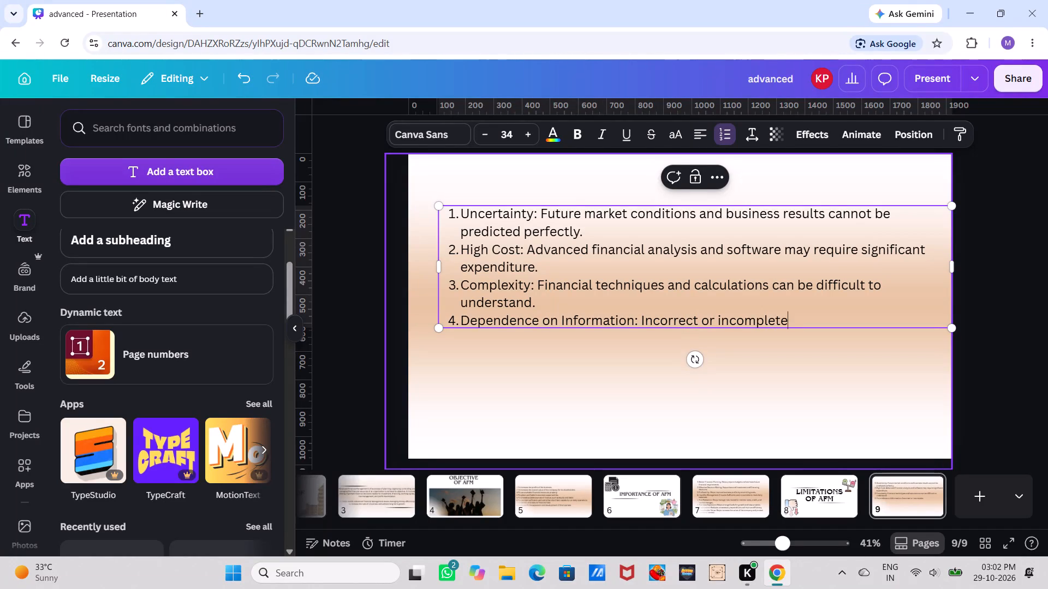
pyautogui.press('space')
pyautogui.write('financisl')
pyautogui.press('BackSpace')
pyautogui.press('BackSpace')
pyautogui.write('al')
pyautogui.press('space')
pyautogui.write('data may')
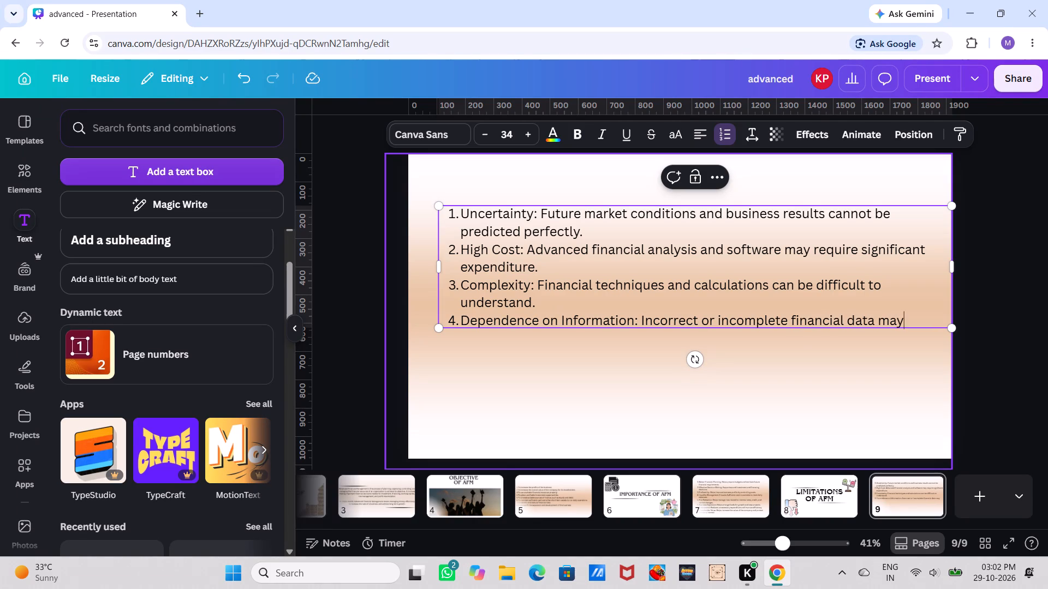
pyautogui.press('space')
pyautogui.write('lead to poor decisions')
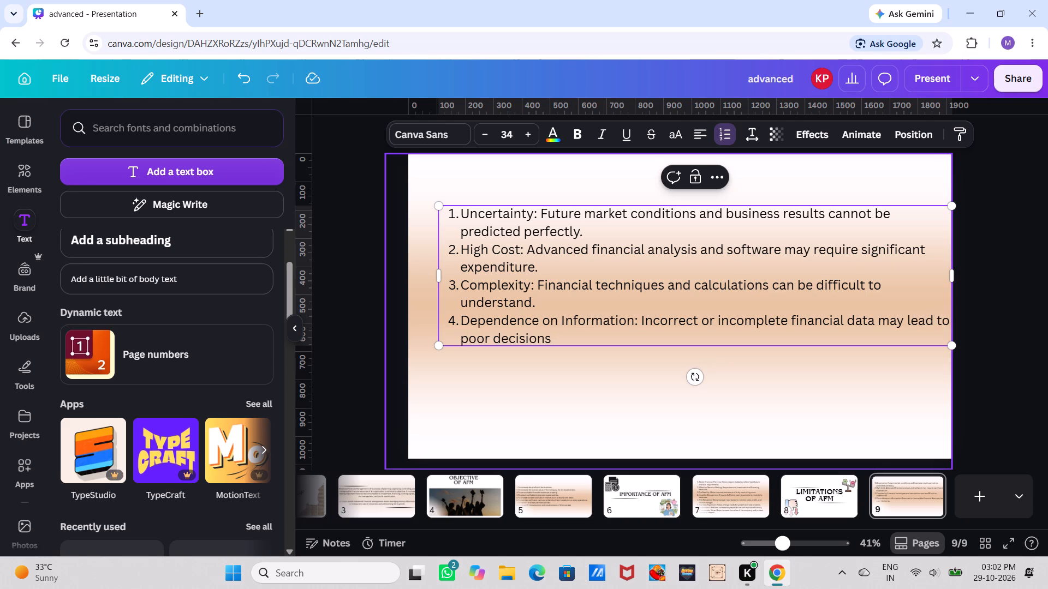
pyautogui.press(',')
pyautogui.press('BackSpace')
pyautogui.press('.')
# Add the fifth list point: "Market Fluctuations: Changes in interest rates, inflation, and exchange rates can affect financial plans.".
pyautogui.press('Return')
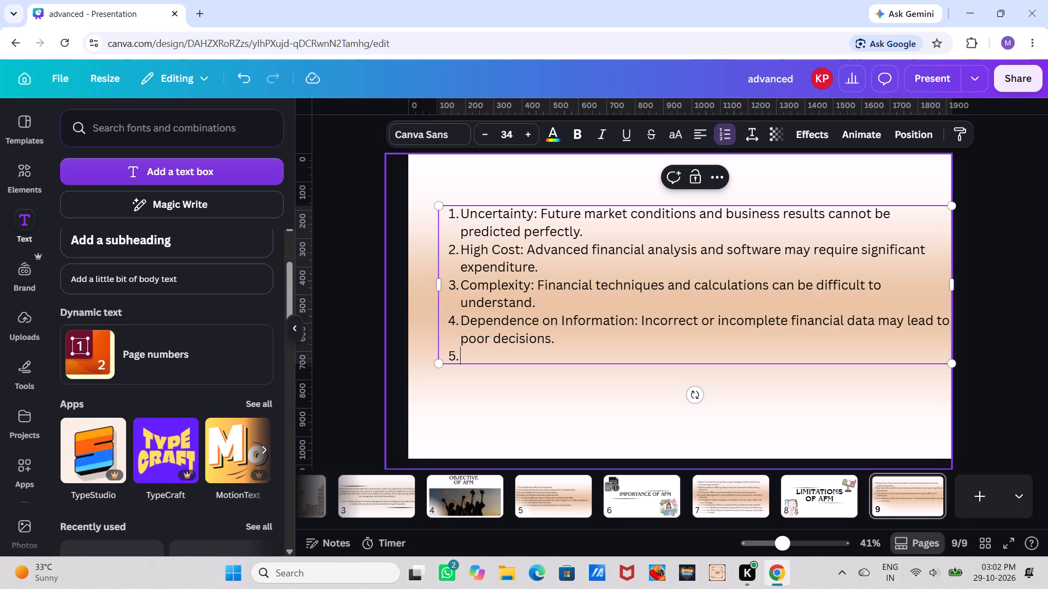
pyautogui.write('Makre')
pyautogui.press('BackSpace')
pyautogui.press('BackSpace')
pyautogui.press('BackSpace')
pyautogui.write('rket Fluc')
pyautogui.write('tuations')
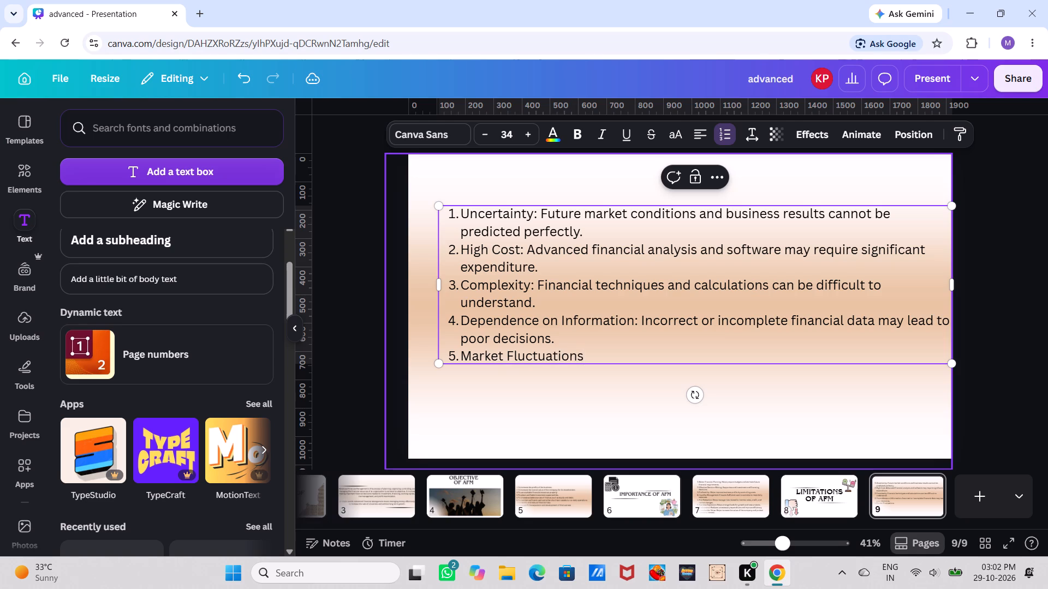
pyautogui.write(':')
pyautogui.press('space')
pyautogui.write('CHan')
pyautogui.press('BackSpace')
pyautogui.press('BackSpace')
pyautogui.press('BackSpace')
pyautogui.write('hanges in interest')
pyautogui.press('space')
pyautogui.write('rates, inflation')
pyautogui.write(', an')
pyautogui.press('space')
pyautogui.press('BackSpace')
pyautogui.write('d')
pyautogui.press('space')
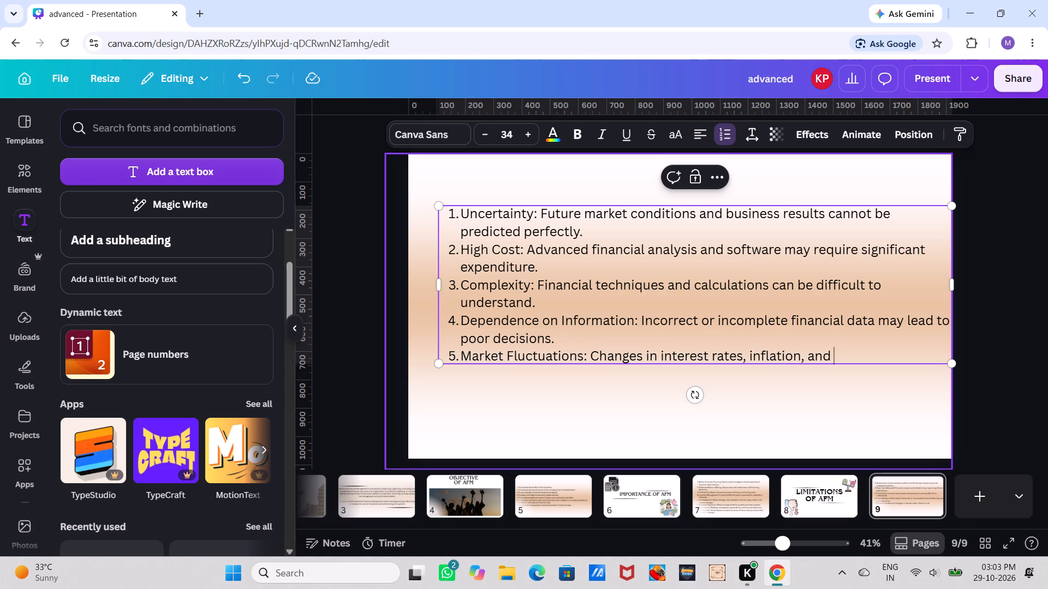
pyautogui.write('exchanger')
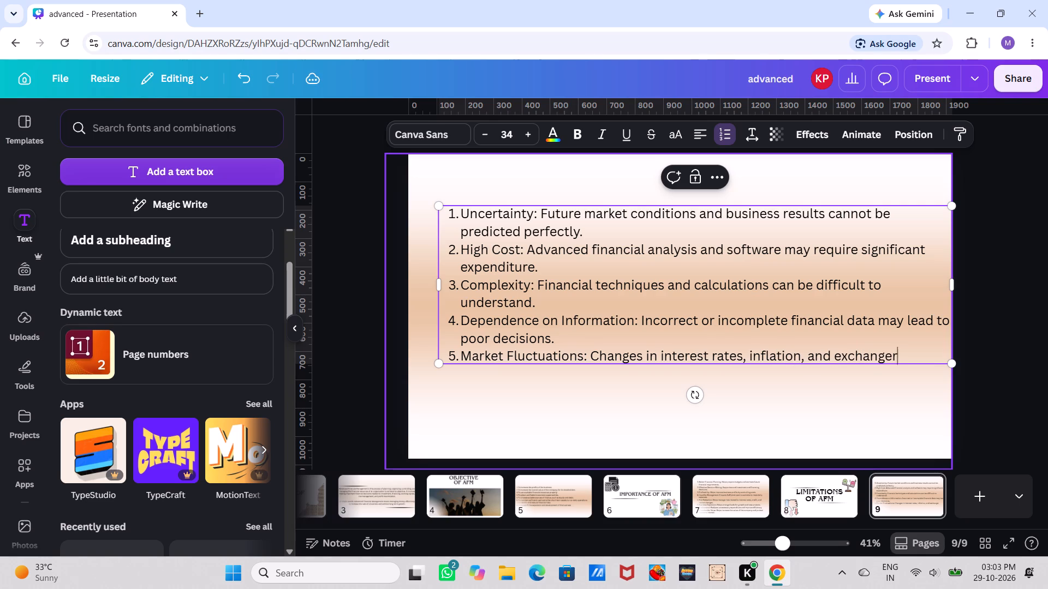
pyautogui.press('BackSpace')
pyautogui.press('space')
pyautogui.write('rates')
pyautogui.press('space')
pyautogui.write('can affect')
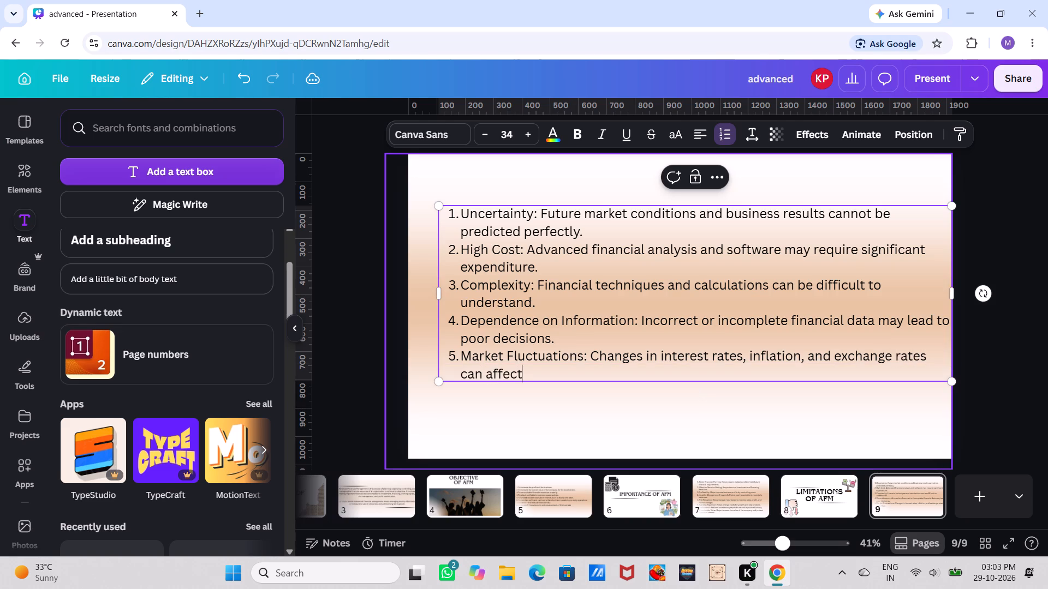
pyautogui.press('space')
pyautogui.write('financil')
pyautogui.press('BackSpace')
pyautogui.write('al plans.')
# Add the sixth list point: "Time-consuming: Detailed financial planning and analysis require time.".
pyautogui.press('Return')
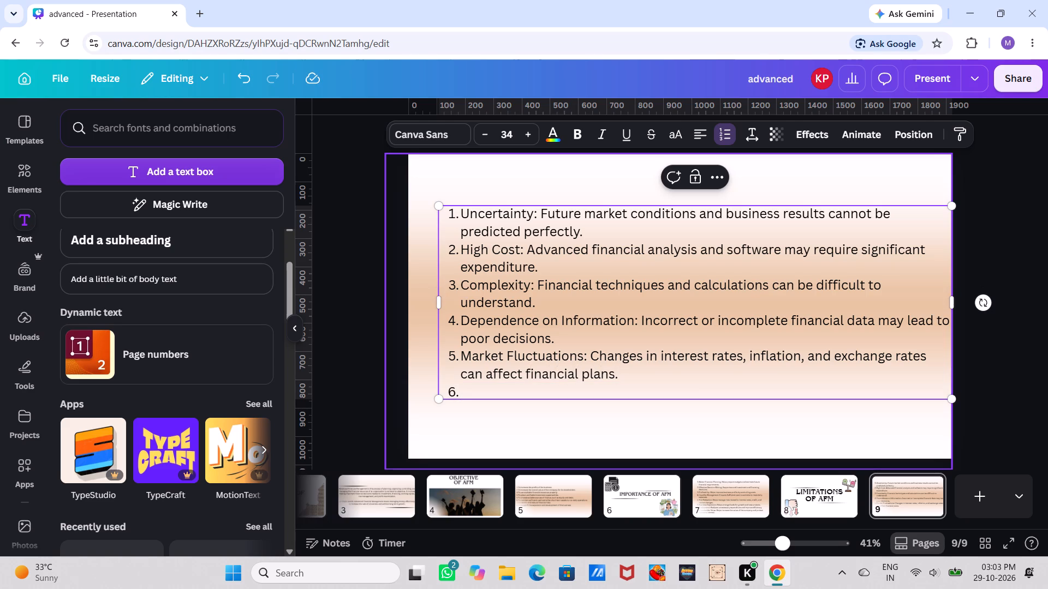
pyautogui.hotkey('shift', 't')
pyautogui.press('o')
pyautogui.press('BackSpace')
pyautogui.write('ime-consu')
pyautogui.write('ming')
pyautogui.write(': F')
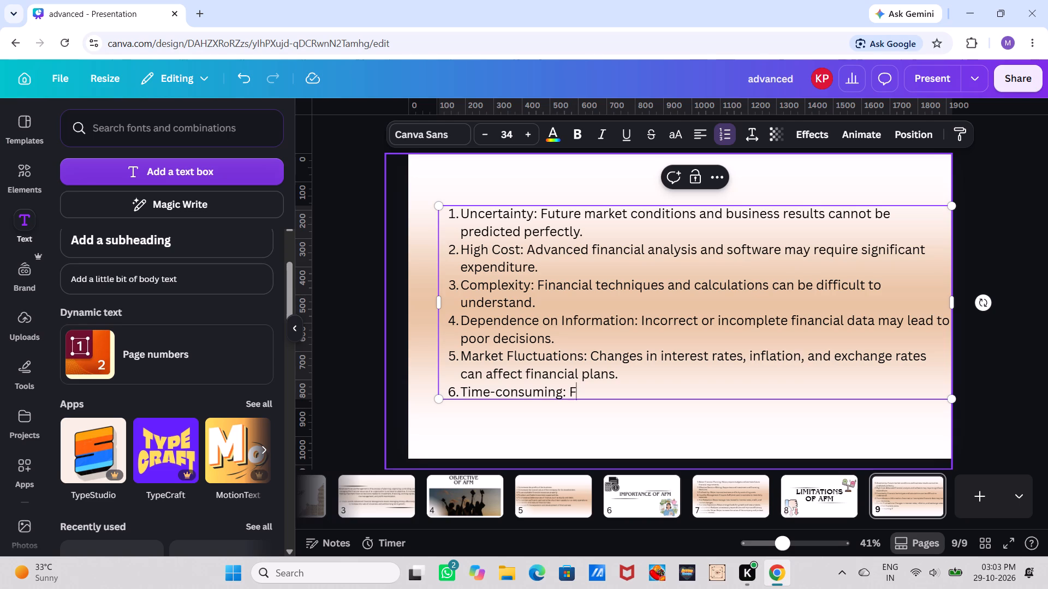
pyautogui.hotkey('shift', 'BackSpace')
pyautogui.write('CD')
pyautogui.hotkey('shift', 'BackSpace')
pyautogui.hotkey('shift', 'BackSpace')
pyautogui.write('DE')
pyautogui.press('BackSpace')
pyautogui.write('etailed financial')
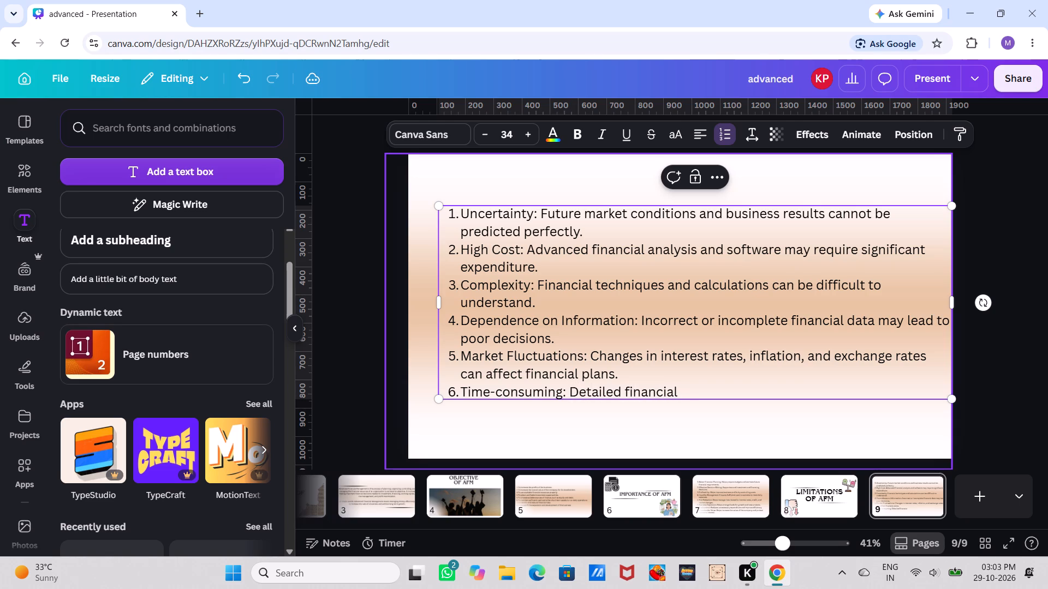
pyautogui.press('space')
pyautogui.write('planning')
pyautogui.press('space')
pyautogui.write('and analysis')
pyautogui.press('space')
pyautogui.write('require')
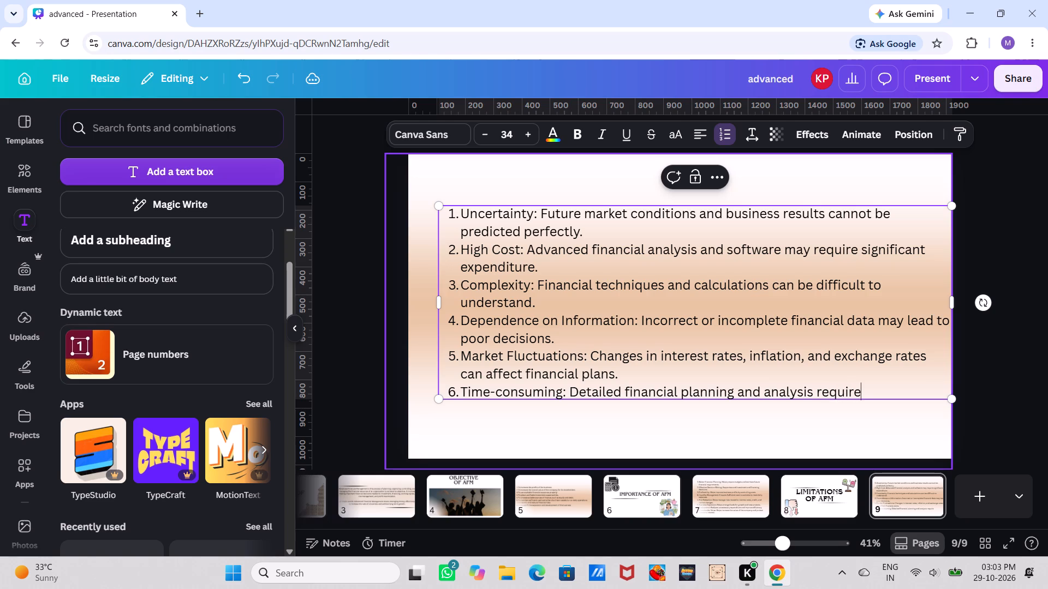
pyautogui.press('space')
pyautogui.write('time.')
# Add the seventh list point: "Human Error: Mistakes in calculations or judgment may result in financial losses.".
pyautogui.press('Return')
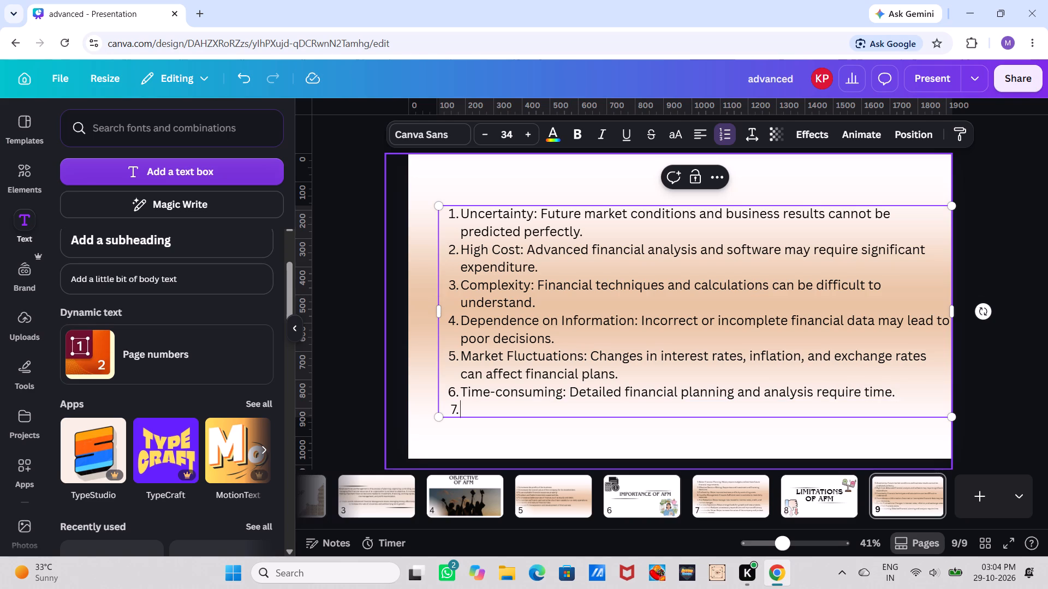
pyautogui.write('Humam')
pyautogui.press('BackSpace')
pyautogui.write('n Error:')
pyautogui.press('space')
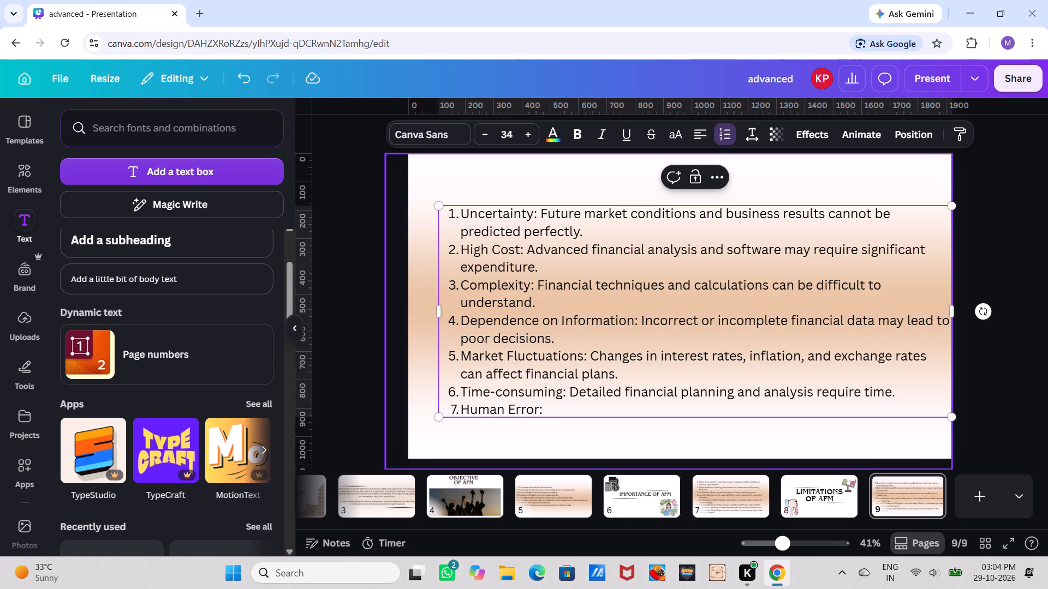
pyautogui.write('Mistakes in calcu')
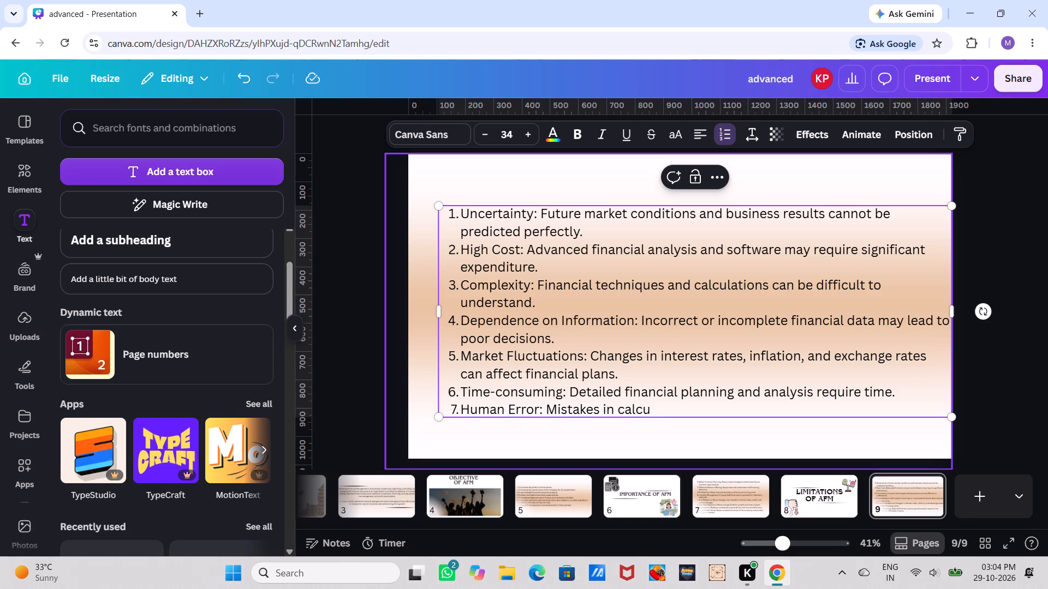
pyautogui.write('lations or')
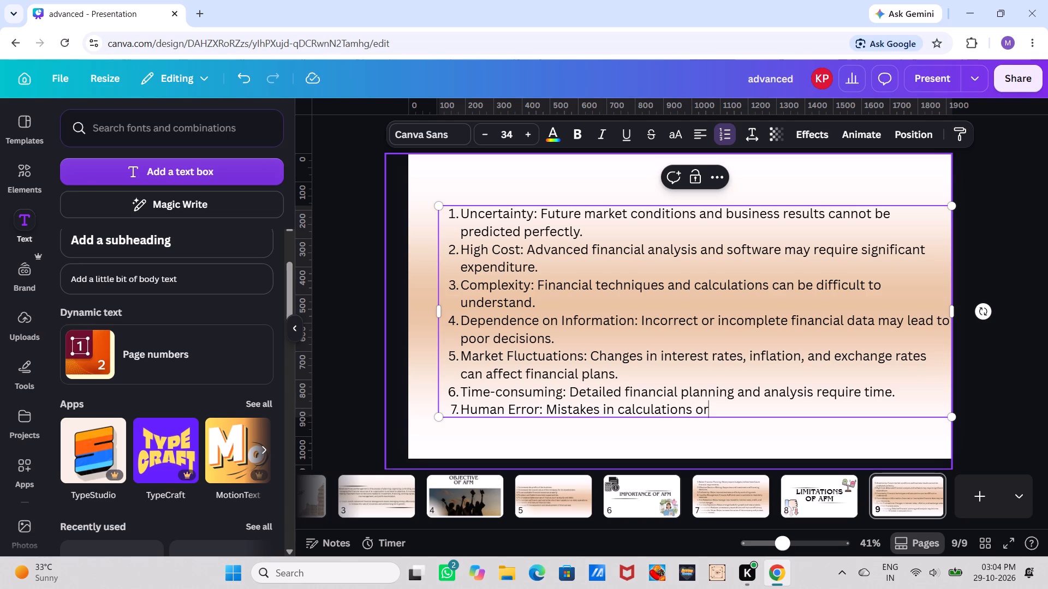
pyautogui.press('space')
pyautogui.write('judgment')
pyautogui.press('space')
pyautogui.write('may resukt')
pyautogui.press('BackSpace')
pyautogui.press('BackSpace')
pyautogui.write('lt')
pyautogui.press('space')
pyautogui.write('in financial losses,')
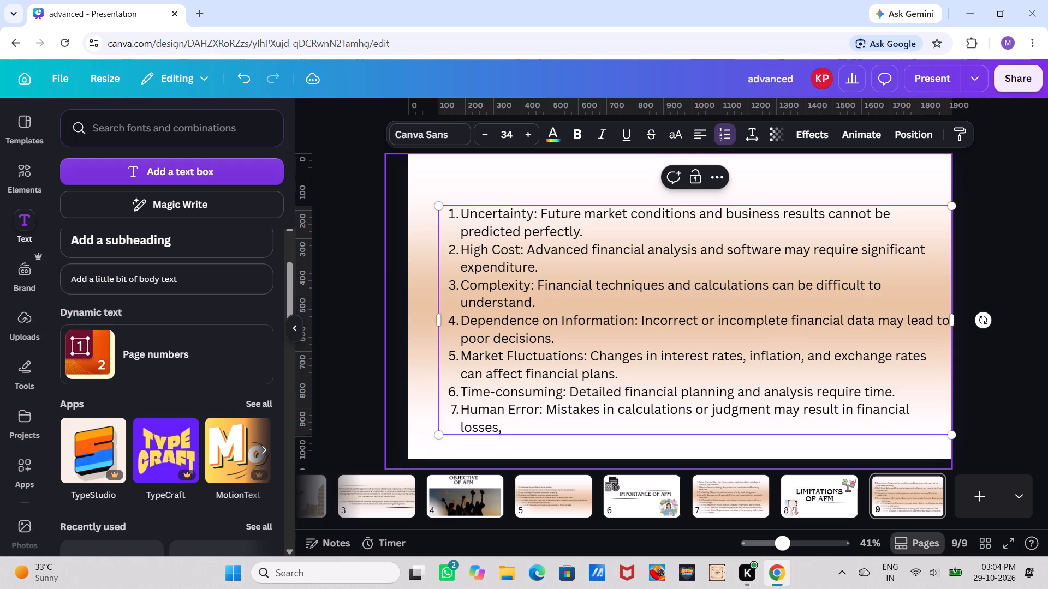
pyautogui.press('BackSpace')
pyautogui.press('.')
# Add the eighth list point: "Changing Regulations: Changes in government policies and financial laws can affect business decisions.".
pyautogui.press('Return')
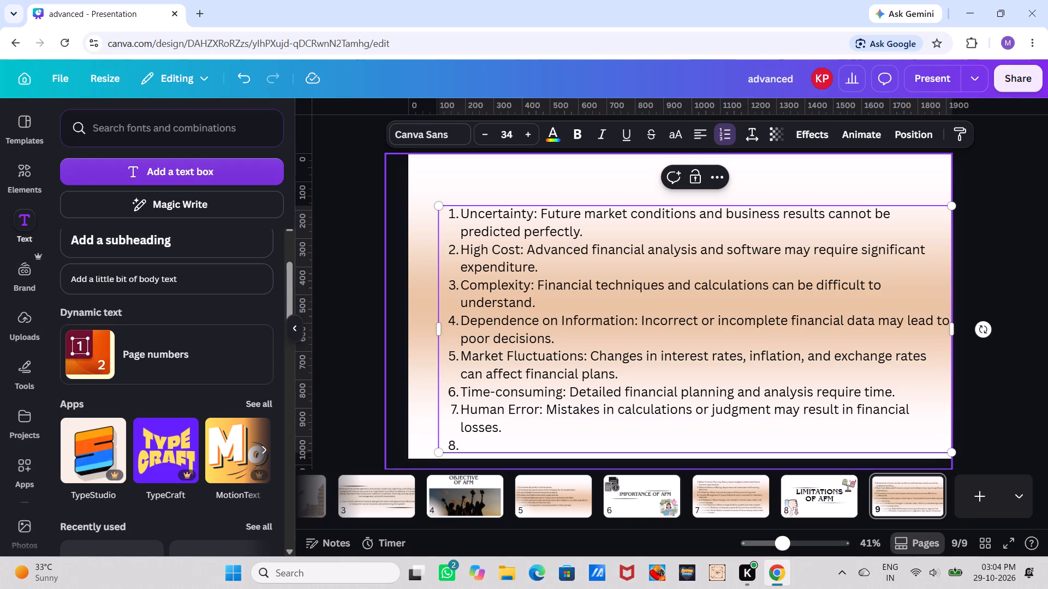
pyautogui.write('Chsn')
pyautogui.press('BackSpace')
pyautogui.press('BackSpace')
pyautogui.write('anging Regulatio')
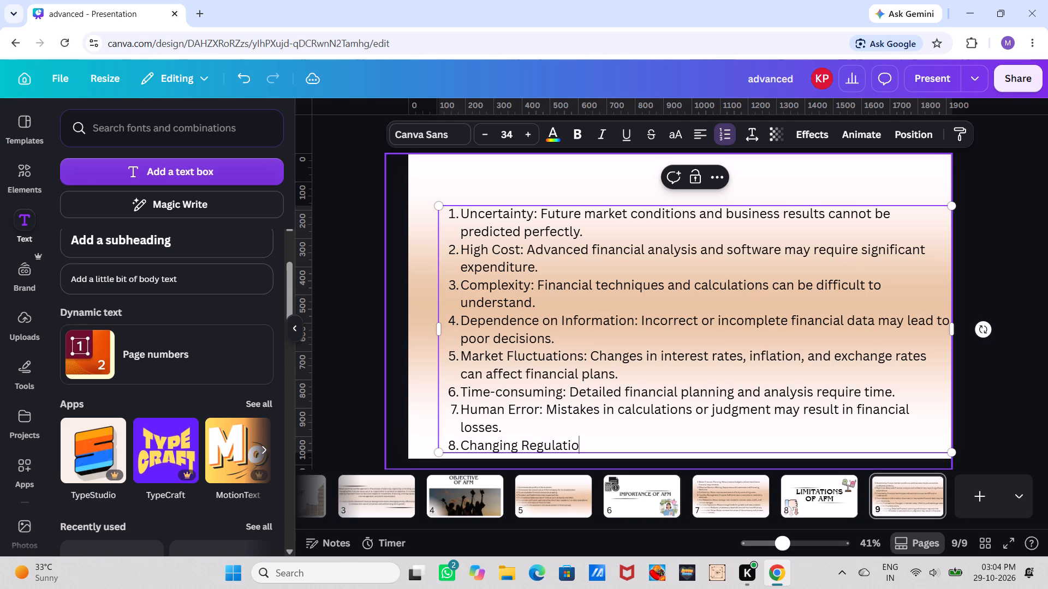
pyautogui.write('ns:')
pyautogui.press('space')
pyautogui.write('Changes in government policies')
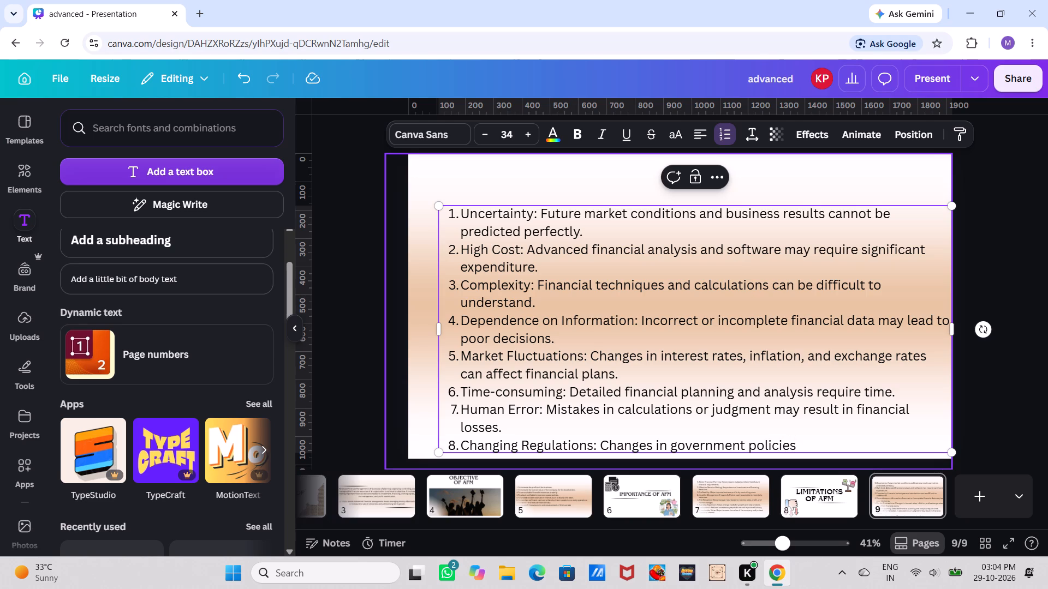
pyautogui.press('space')
pyautogui.write('and financial laws can affect bu')
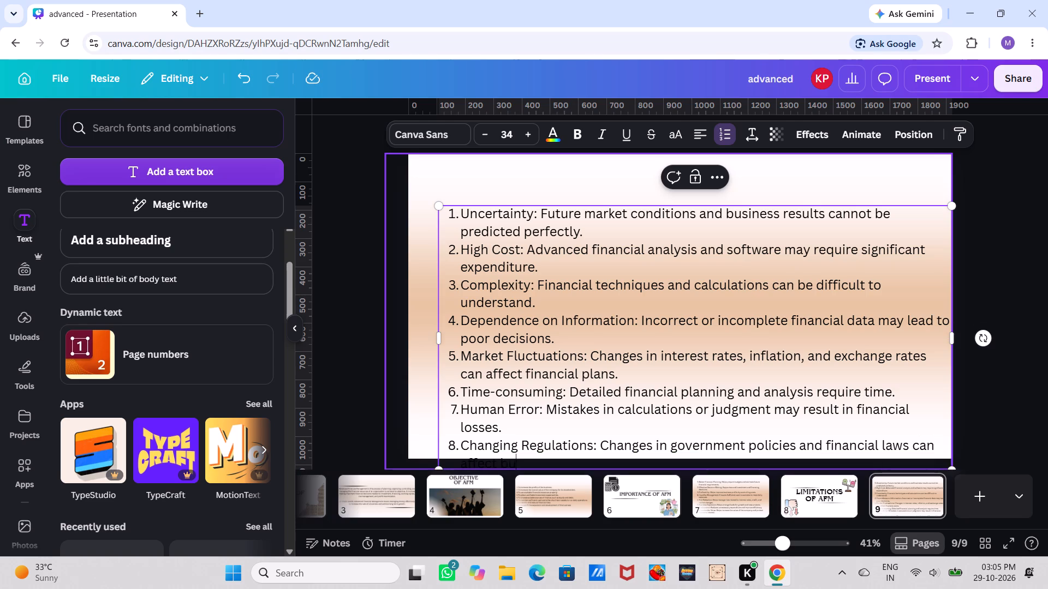
pyautogui.write('siness decisions')
pyautogui.press('.')
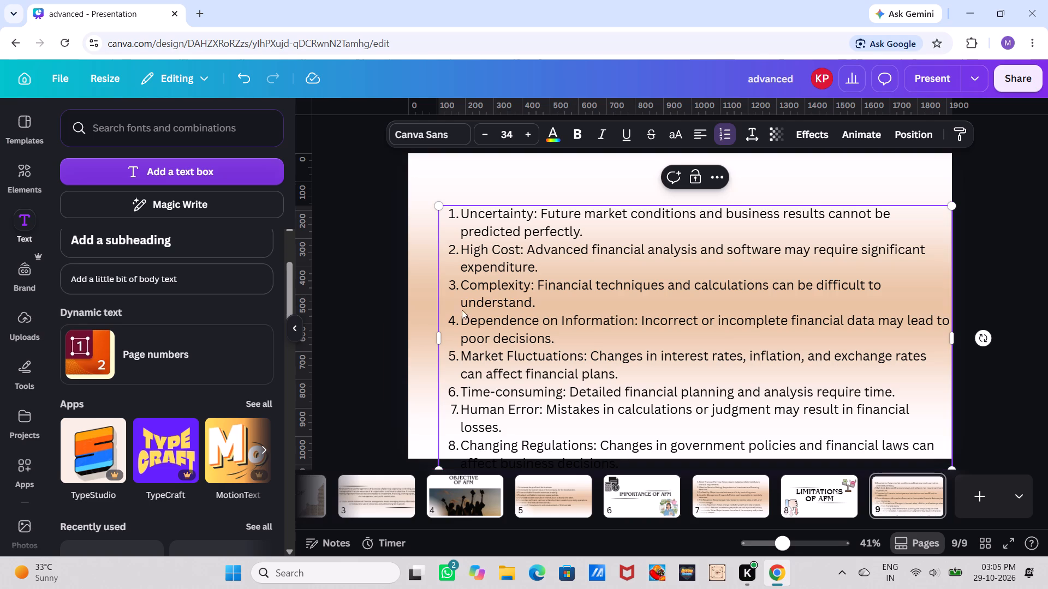
# Move the numbered list up, scale it down to about font size 31.8, and position it fully within the ninth slide.
pyautogui.click(725, 223)
pyautogui.moveTo(725, 213); pyautogui.dragTo(724, 194)
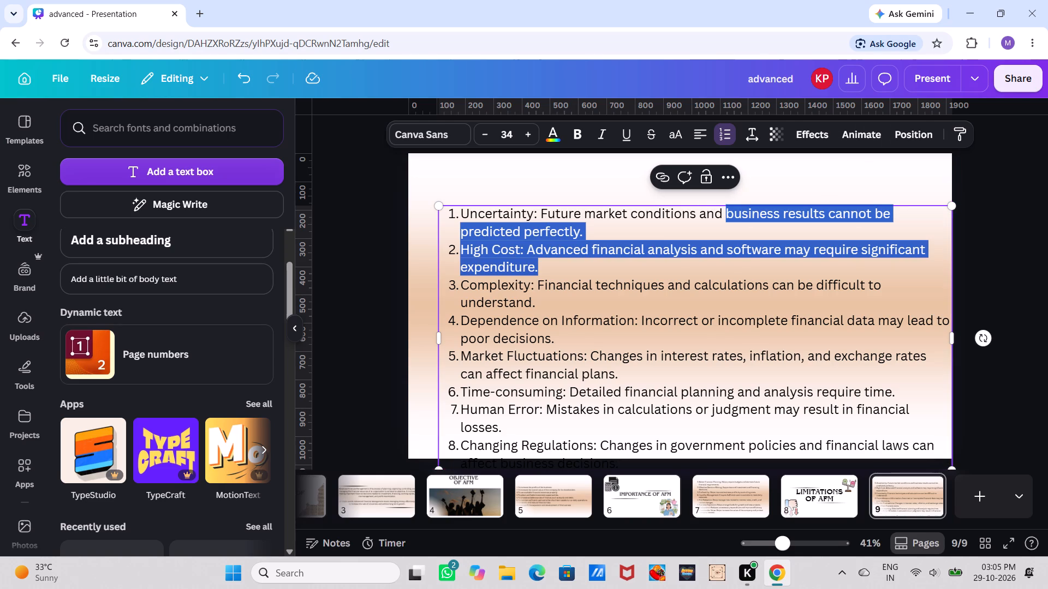
pyautogui.click(674, 198)
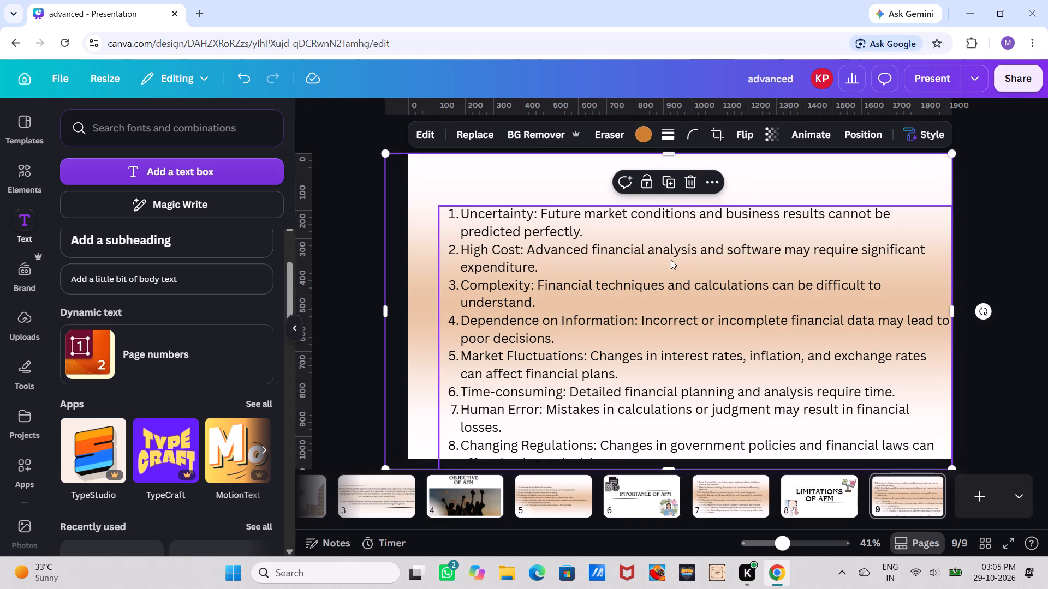
pyautogui.click(691, 205)
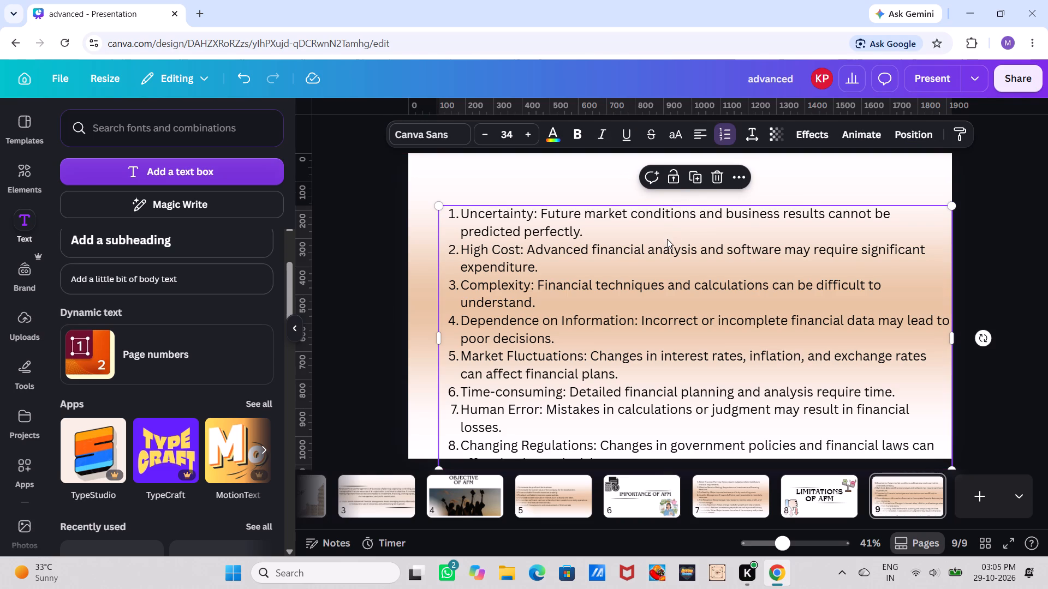
pyautogui.moveTo(667, 239); pyautogui.dragTo(648, 204)
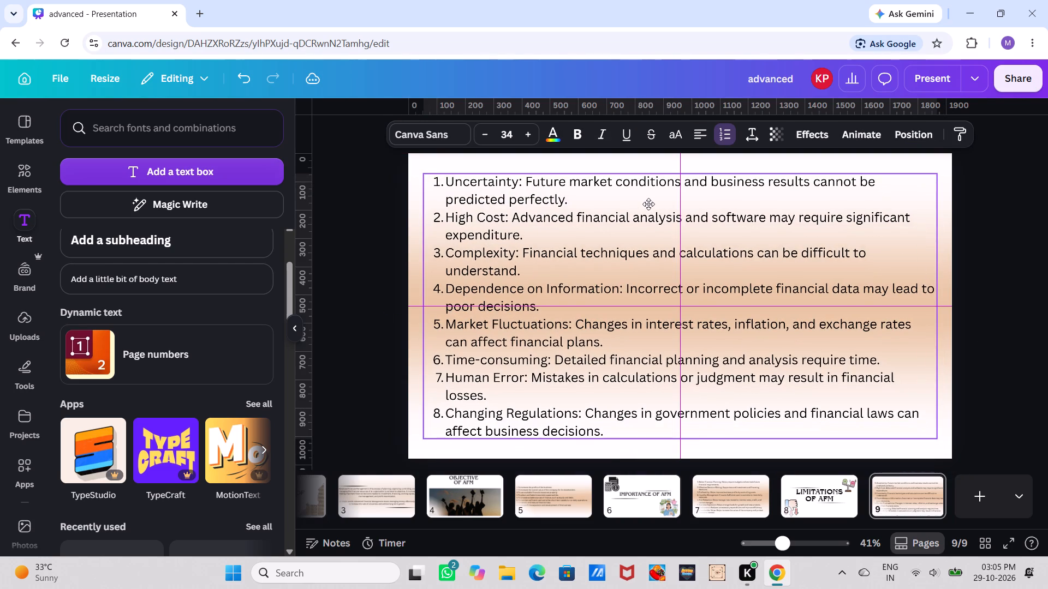
pyautogui.moveTo(648, 204); pyautogui.dragTo(648, 207)
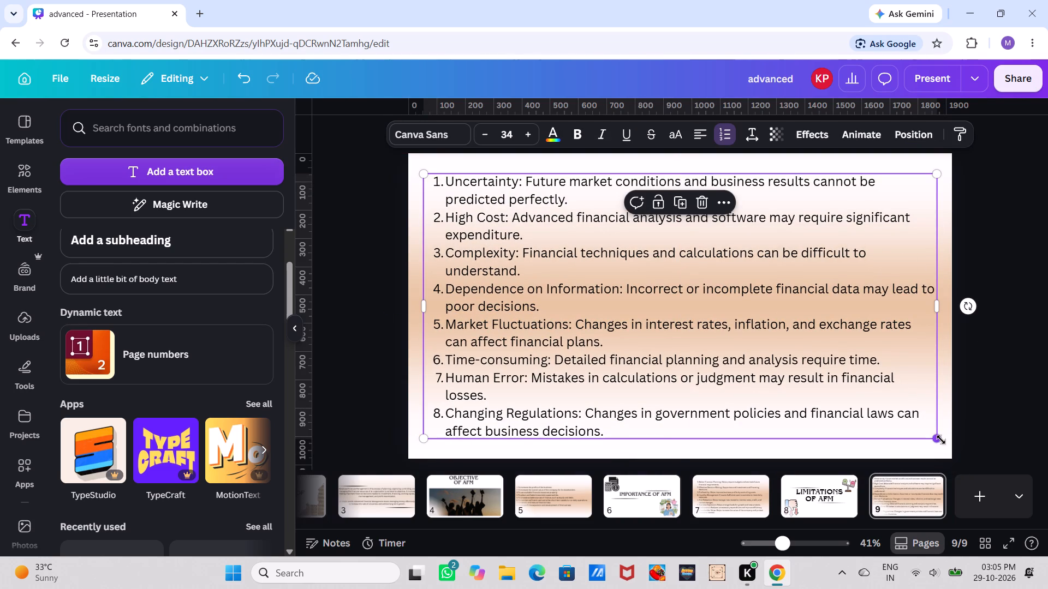
pyautogui.moveTo(940, 438); pyautogui.dragTo(902, 428)
pyautogui.moveTo(821, 372); pyautogui.dragTo(844, 388)
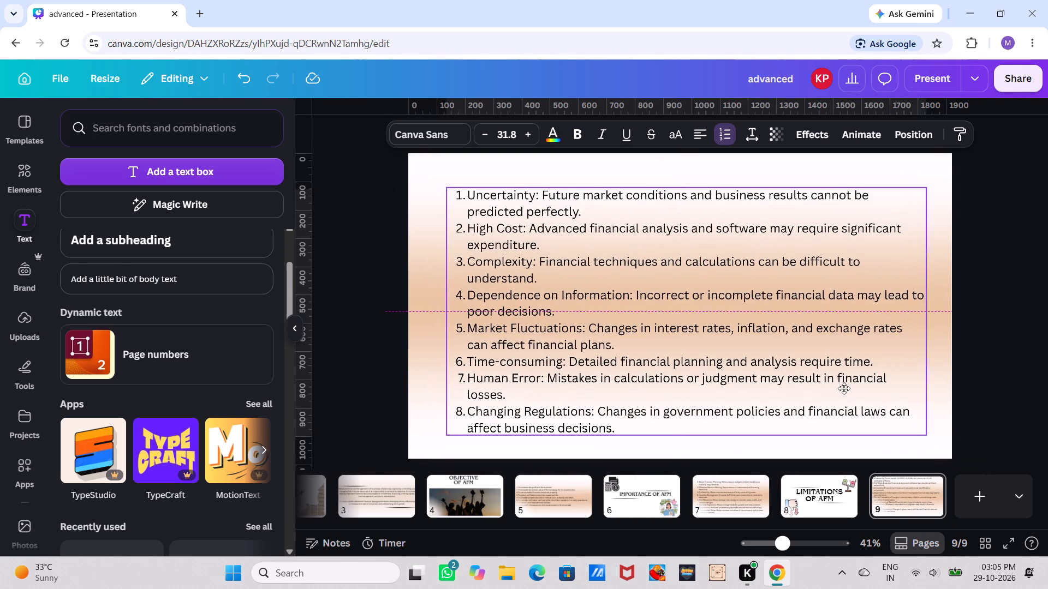
pyautogui.moveTo(844, 388); pyautogui.dragTo(831, 386)
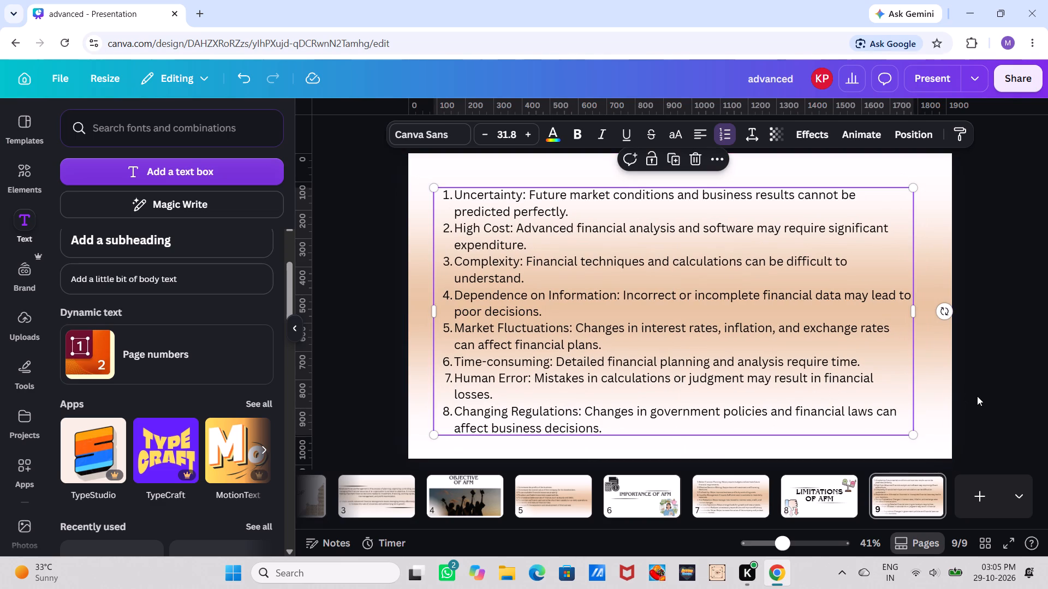
pyautogui.click(982, 398)
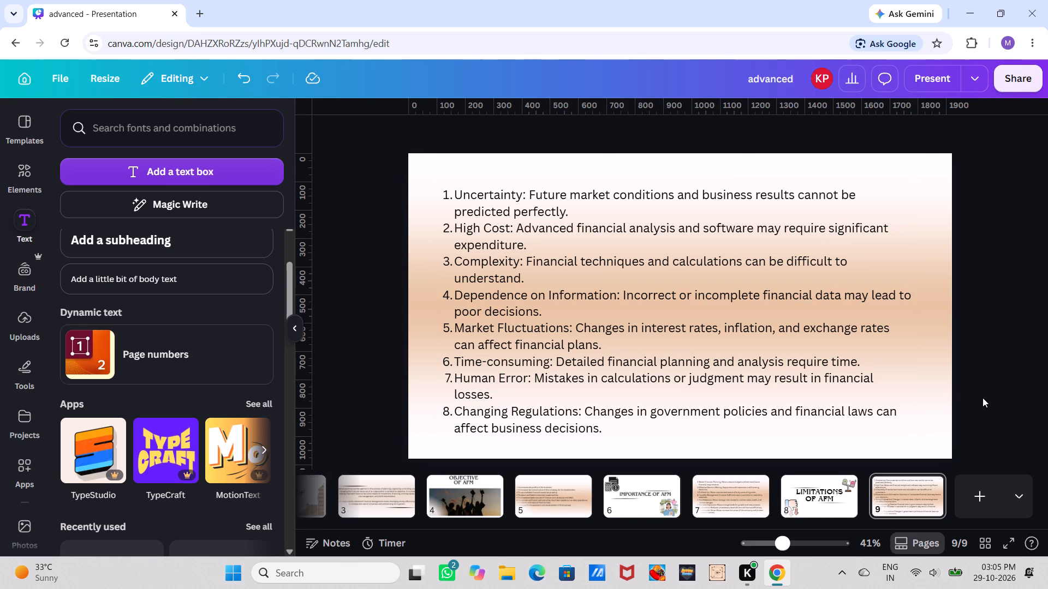
# Add a blank tenth slide and insert the recently used GOLDEN HOUR text style on it.
pyautogui.click(978, 514)
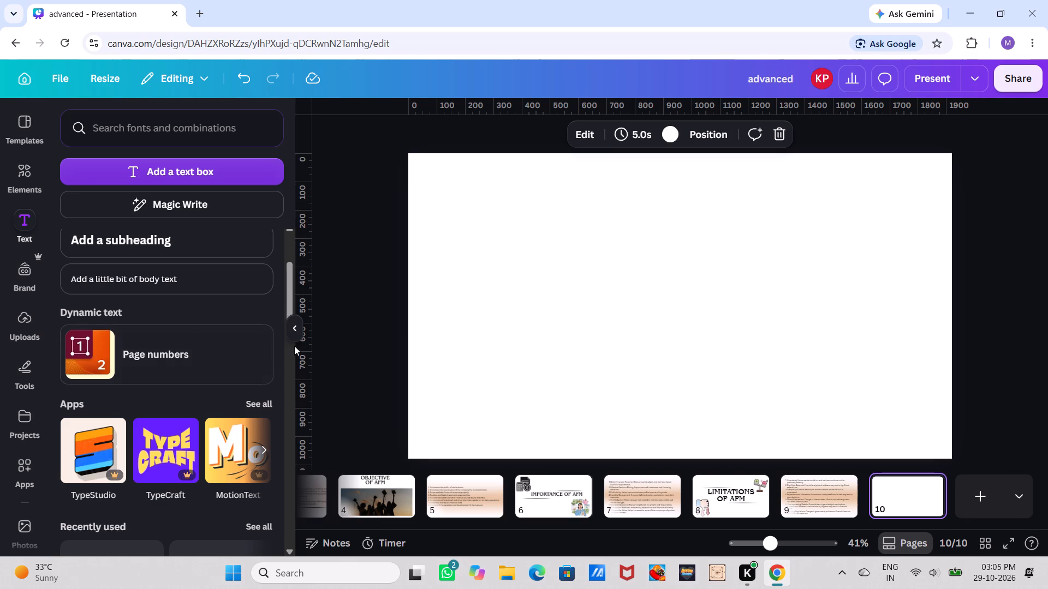
pyautogui.moveTo(286, 294); pyautogui.dragTo(283, 323)
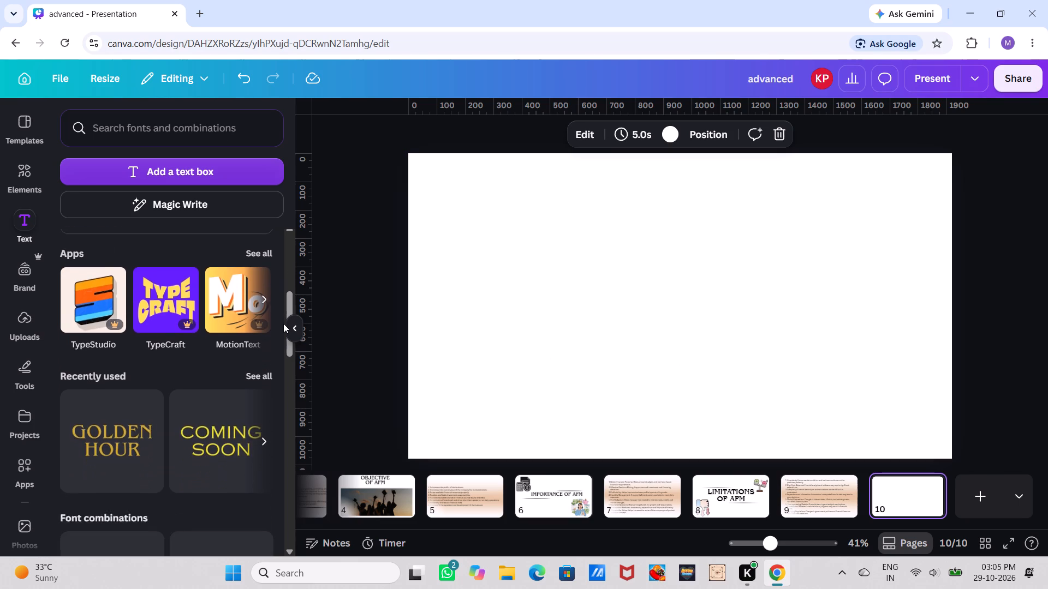
pyautogui.click(108, 429)
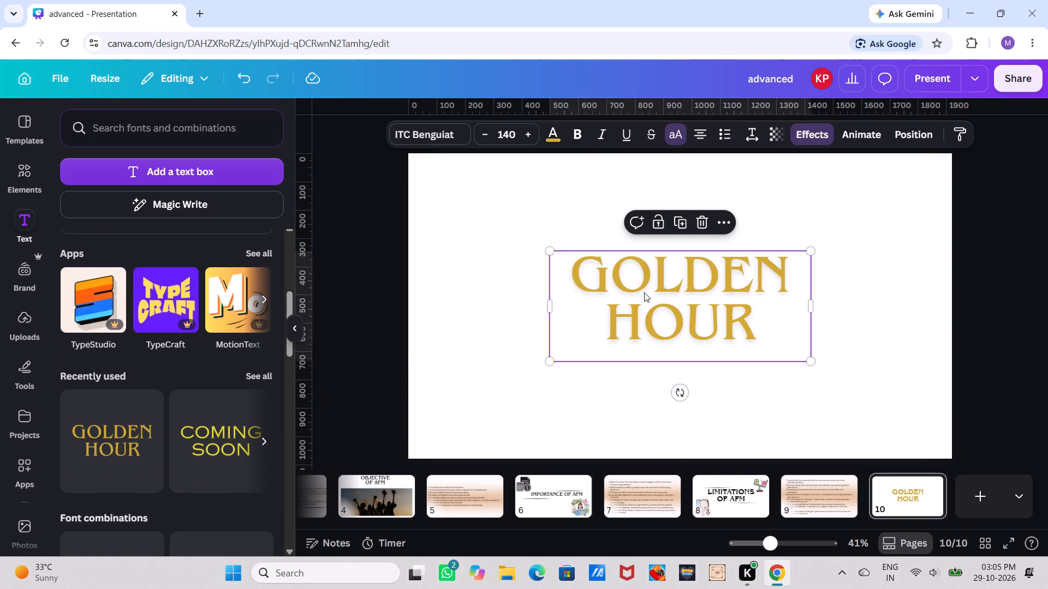
# Replace the GOLDEN HOUR placeholder text on the tenth slide with the title "role of afm".
pyautogui.moveTo(644, 292); pyautogui.dragTo(624, 288)
pyautogui.moveTo(608, 281); pyautogui.dragTo(623, 295)
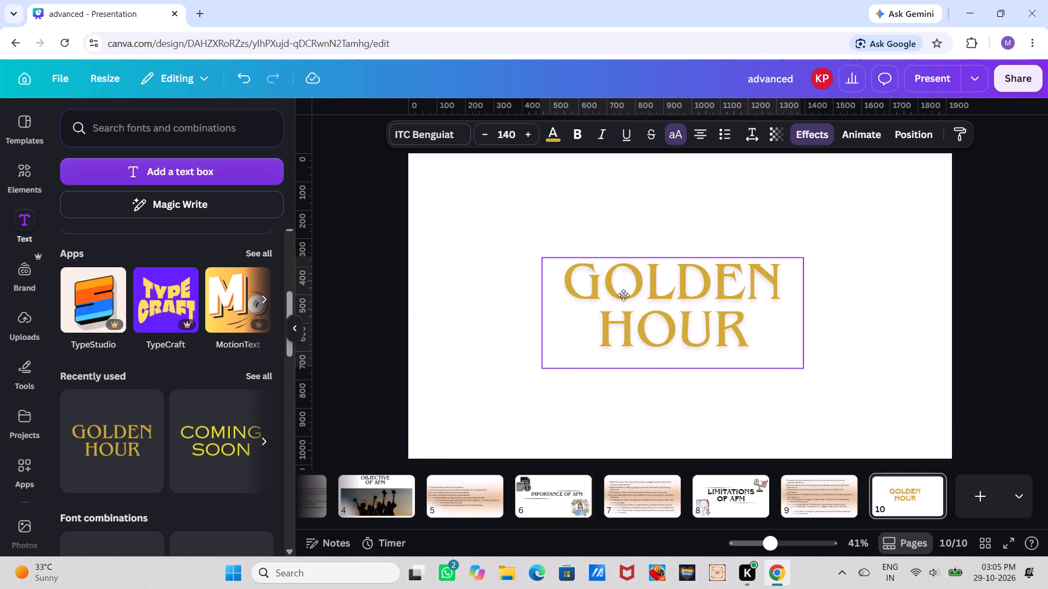
pyautogui.moveTo(623, 295); pyautogui.dragTo(602, 274)
pyautogui.click(602, 274)
pyautogui.click(602, 274)
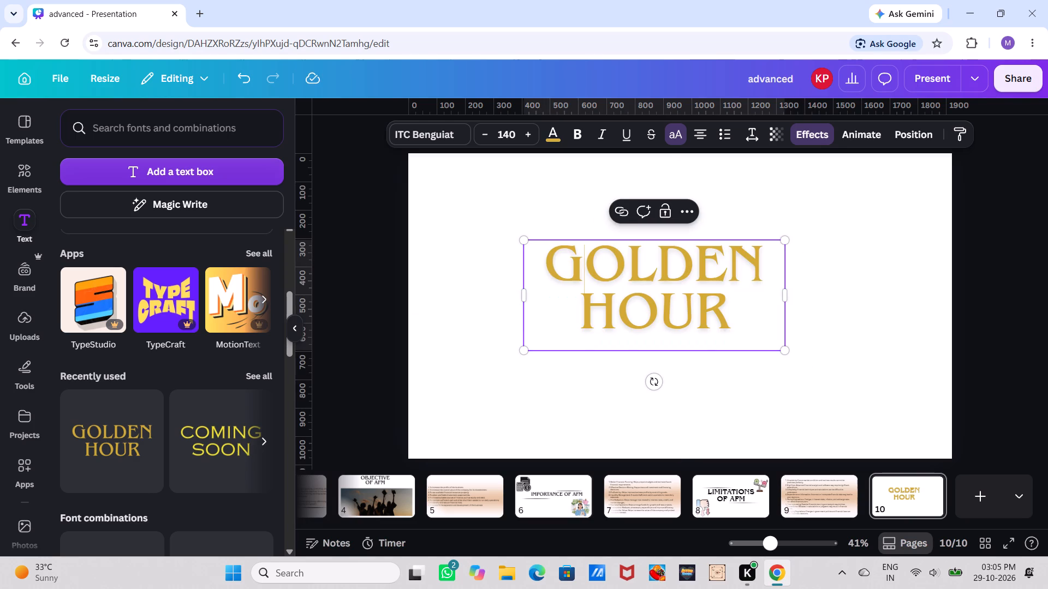
pyautogui.doubleClick(602, 274)
pyautogui.click(577, 273)
pyautogui.moveTo(574, 271); pyautogui.dragTo(579, 284)
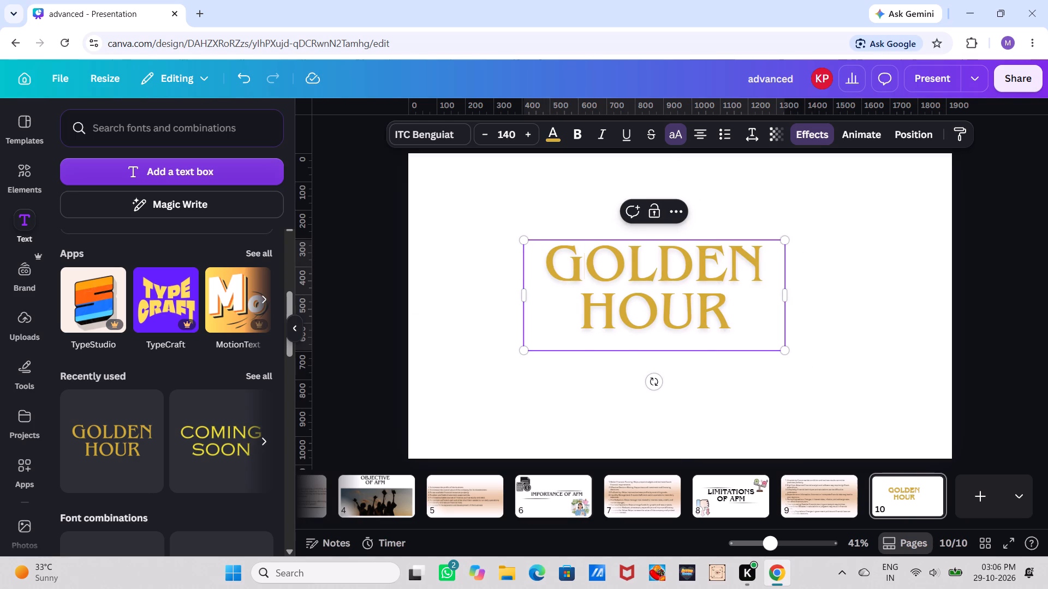
pyautogui.moveTo(567, 272); pyautogui.dragTo(657, 309)
pyautogui.click(498, 327)
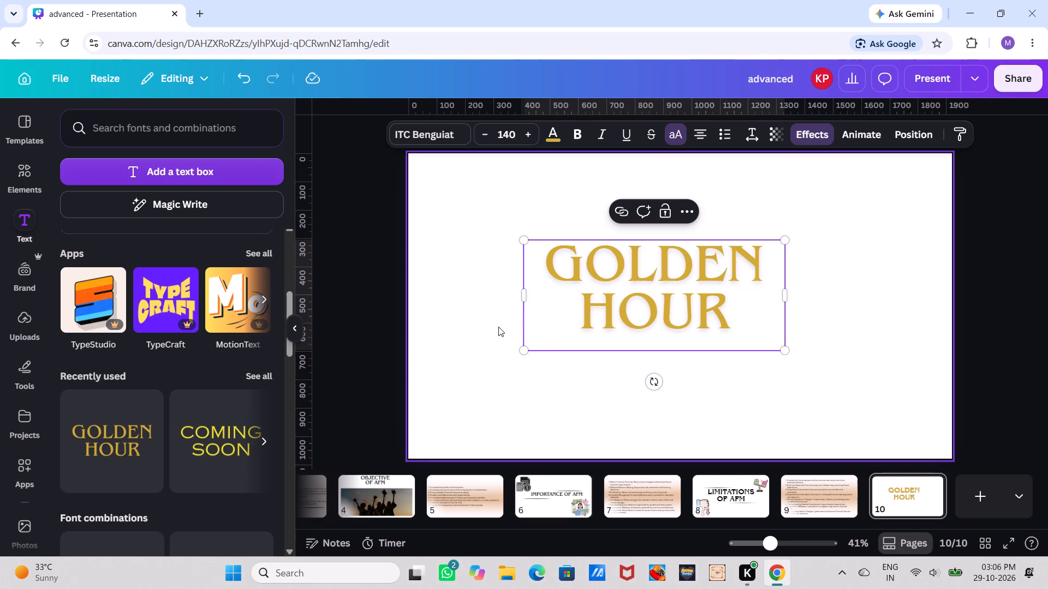
pyautogui.click(571, 253)
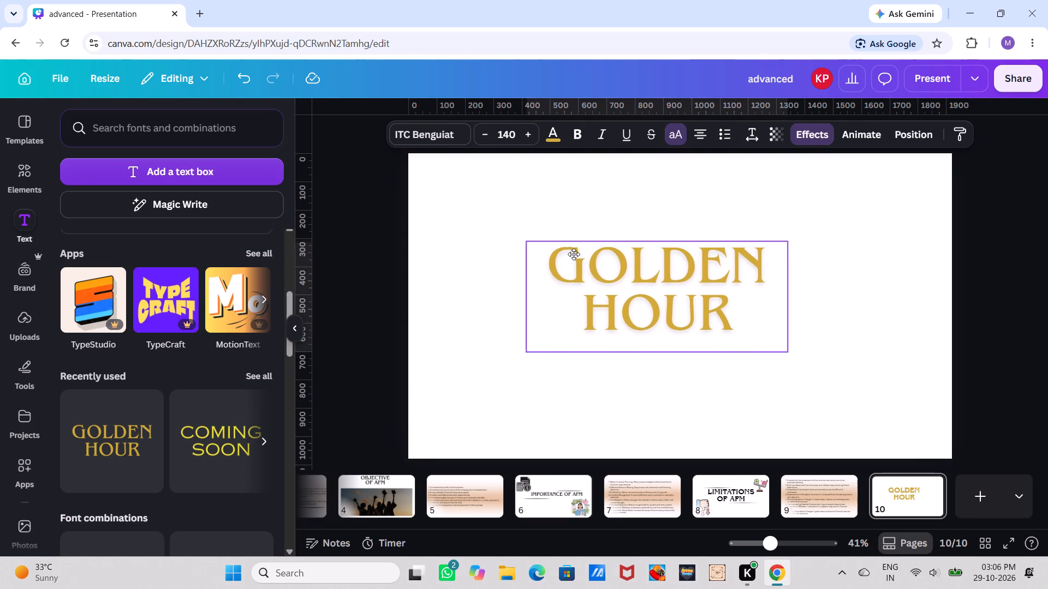
pyautogui.click(573, 275)
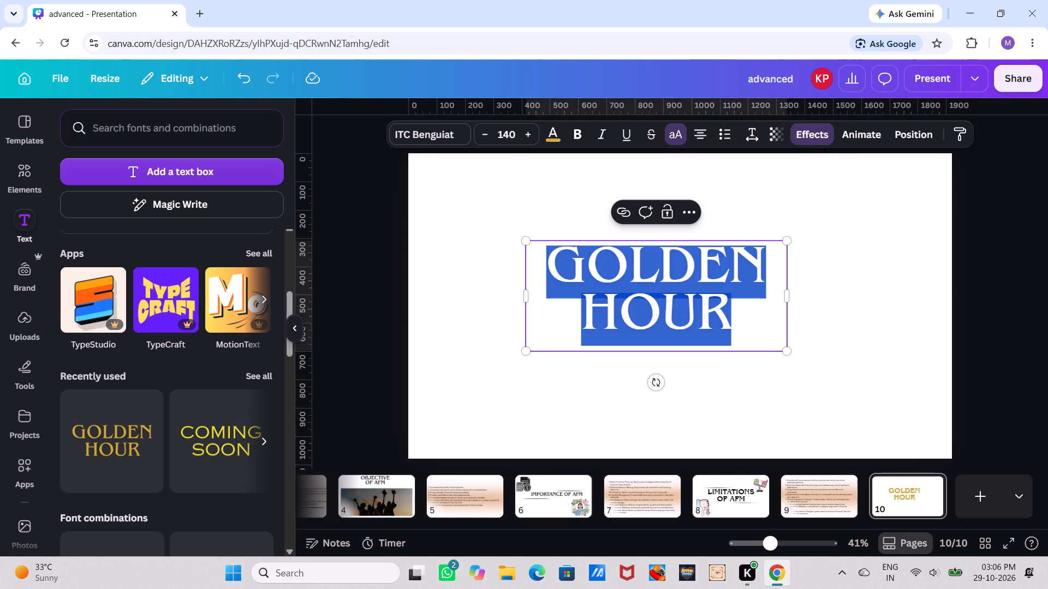
pyautogui.press('Delete')
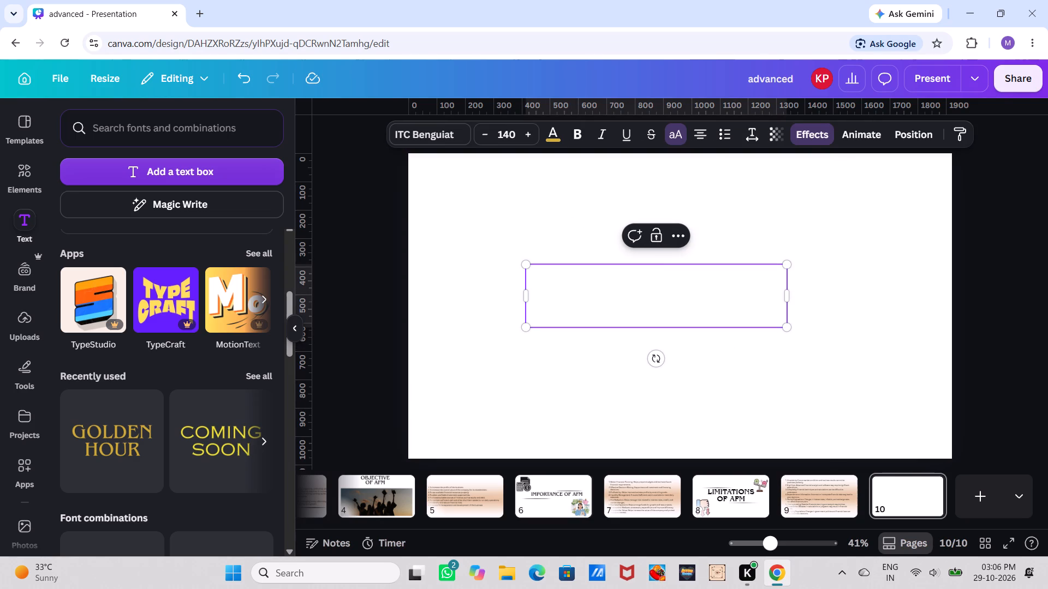
pyautogui.write('role of afm')
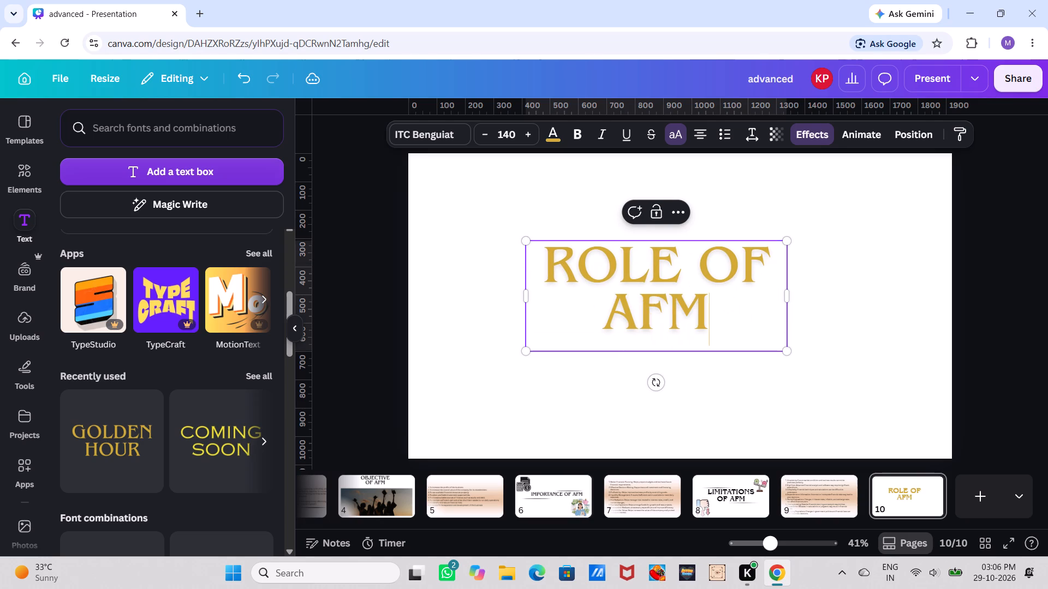
# Recolour the whole "ROLE OF AFM" title on the tenth slide black.
pyautogui.moveTo(559, 263); pyautogui.dragTo(589, 274)
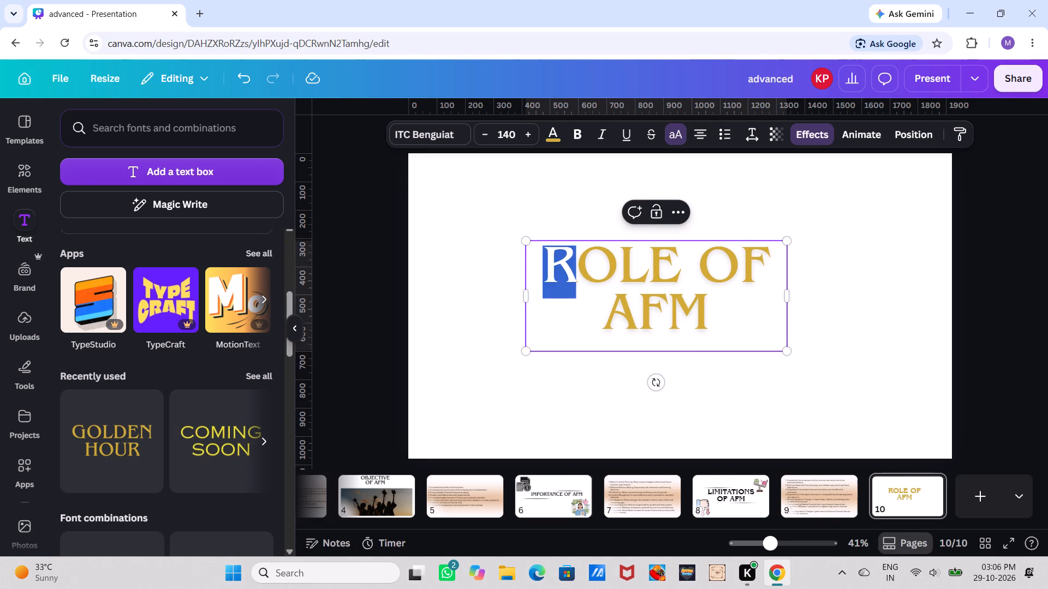
pyautogui.moveTo(589, 274); pyautogui.dragTo(708, 312)
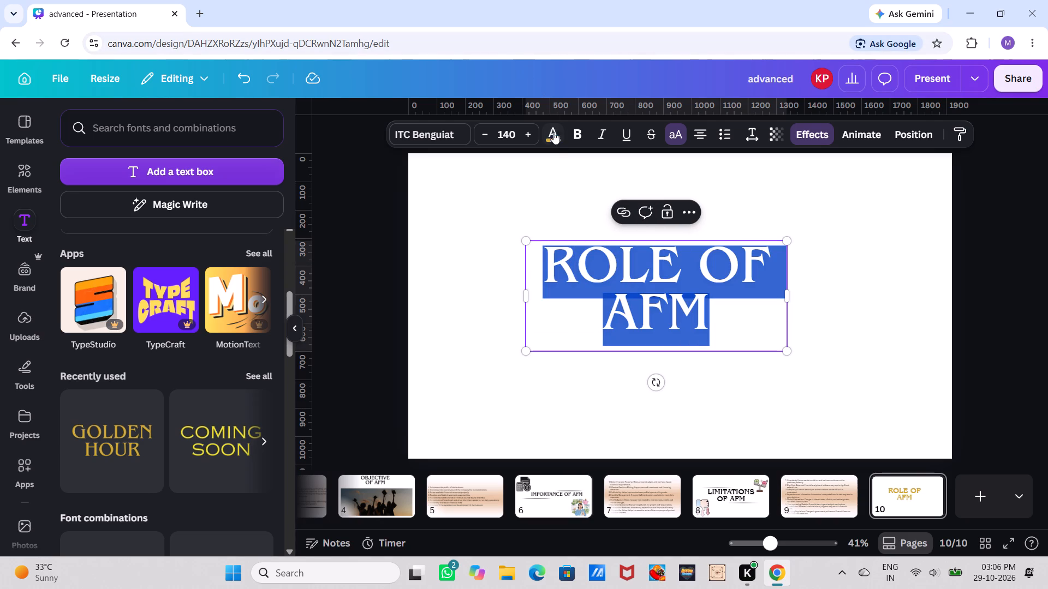
pyautogui.click(554, 137)
pyautogui.click(205, 207)
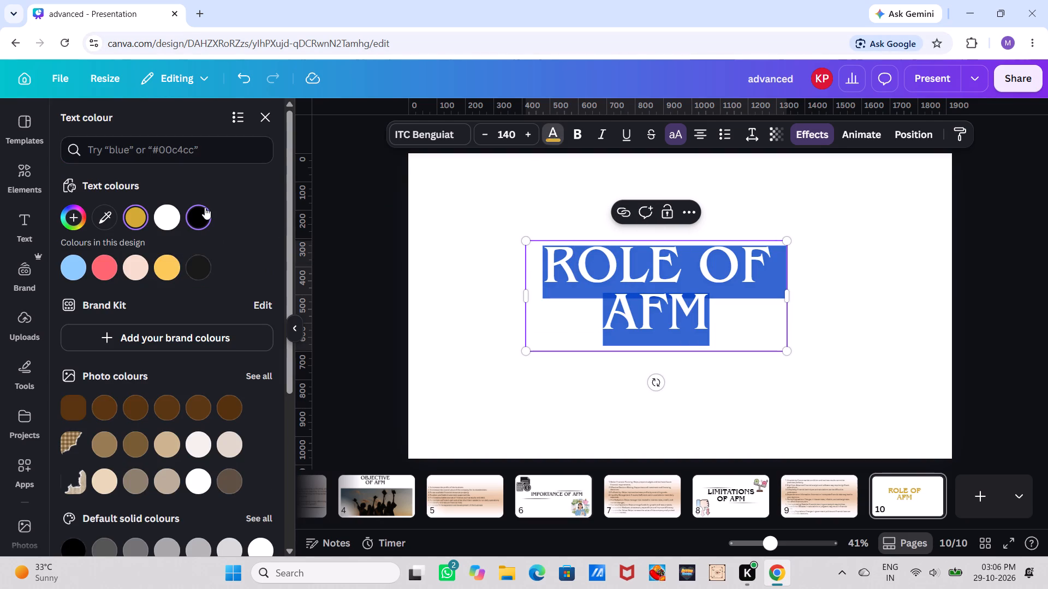
pyautogui.click(395, 293)
pyautogui.click(395, 293)
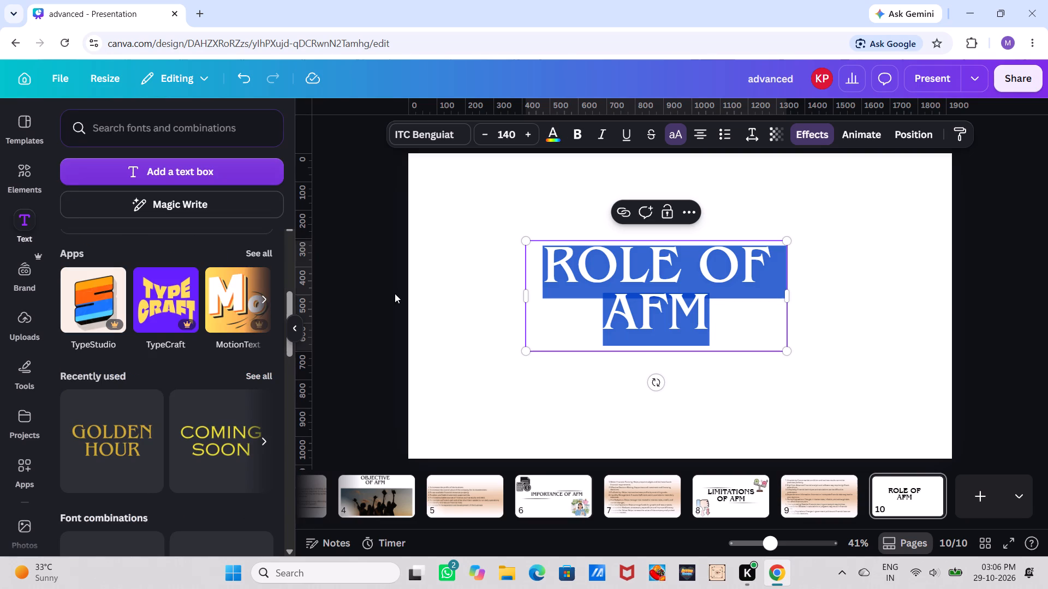
# Scale the title down to about font size 119 and position it near the slide's centre.
pyautogui.moveTo(651, 304); pyautogui.dragTo(678, 321)
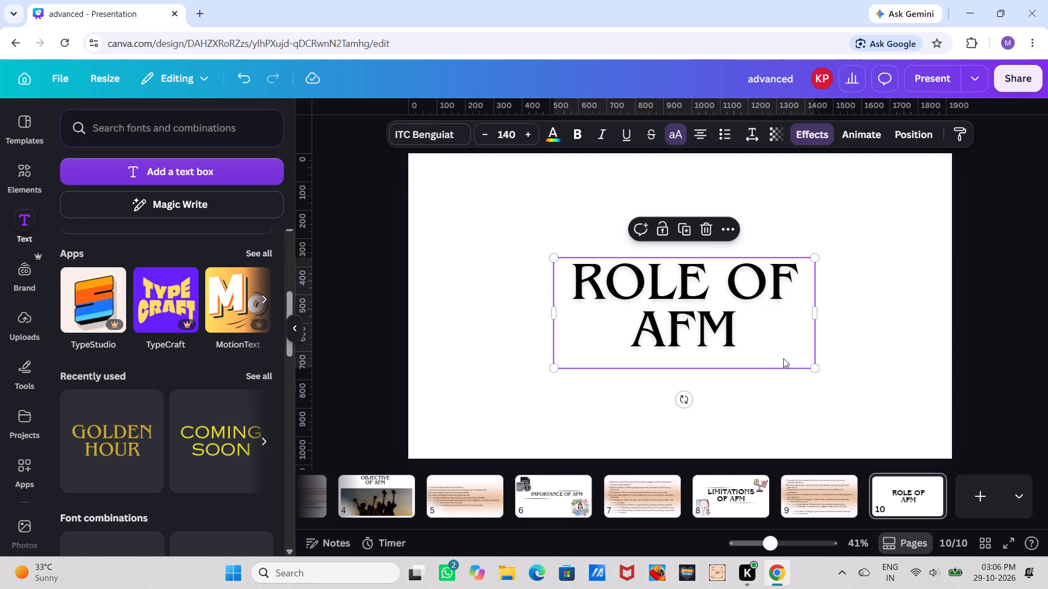
pyautogui.moveTo(813, 364); pyautogui.dragTo(771, 353)
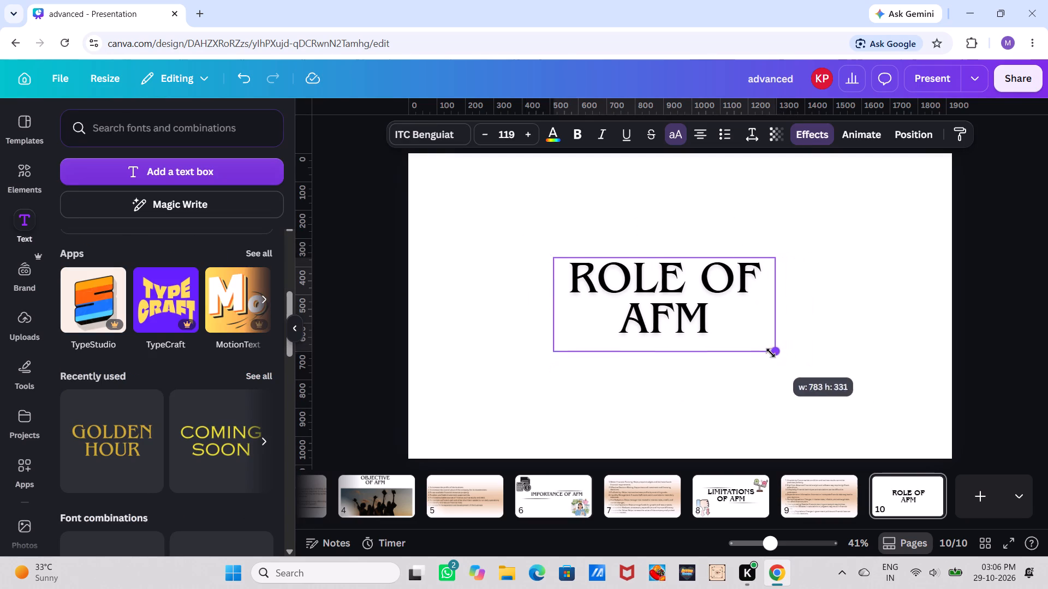
pyautogui.moveTo(726, 337); pyautogui.dragTo(737, 344)
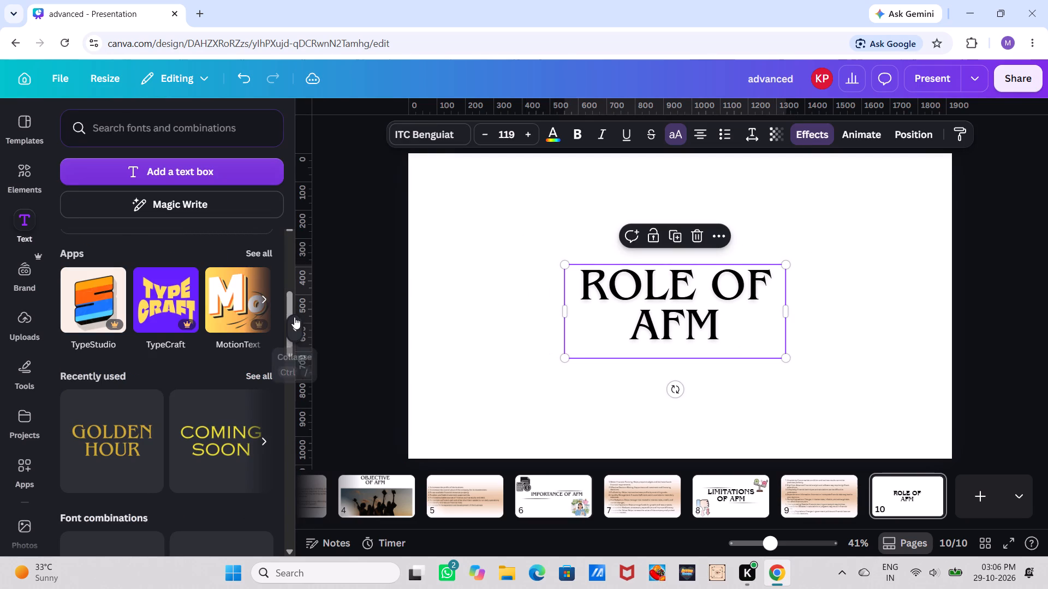
# Search the graphics for "line" and insert the thin black tapered line on the tenth slide.
pyautogui.click(25, 189)
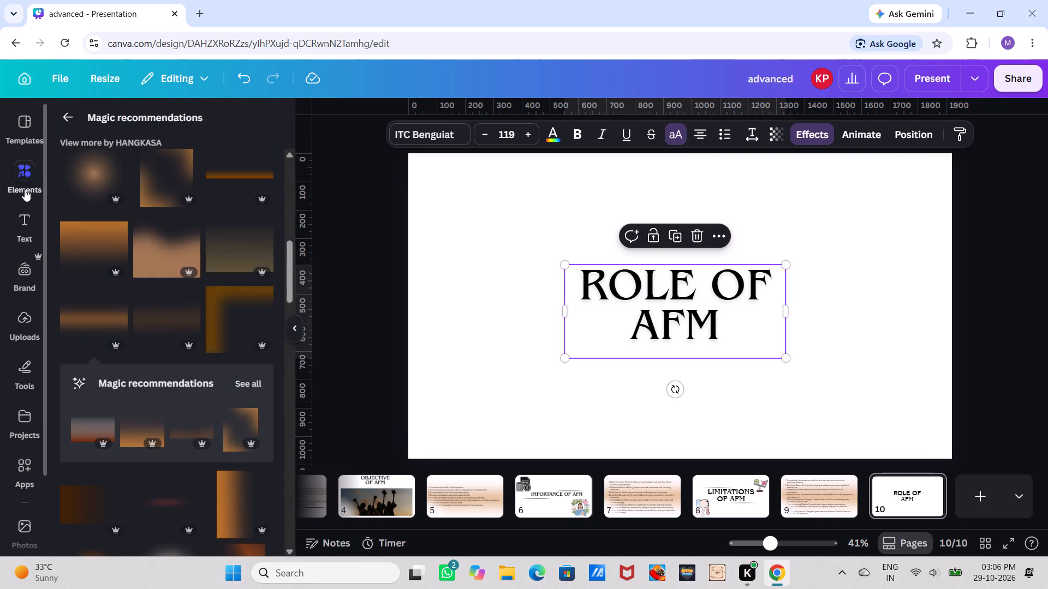
pyautogui.click(57, 113)
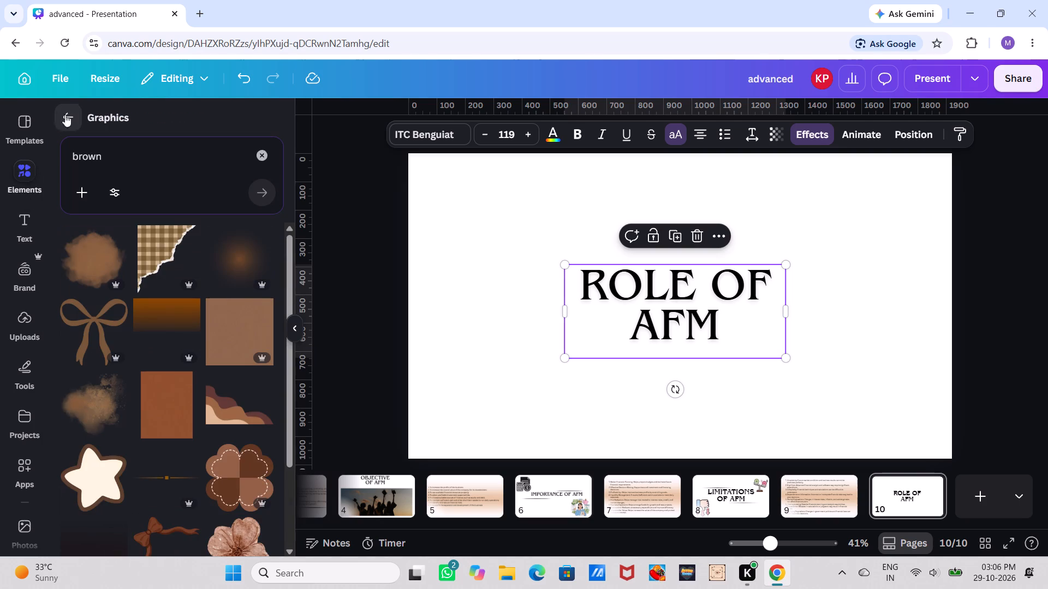
pyautogui.click(120, 158)
pyautogui.press('BackSpace')
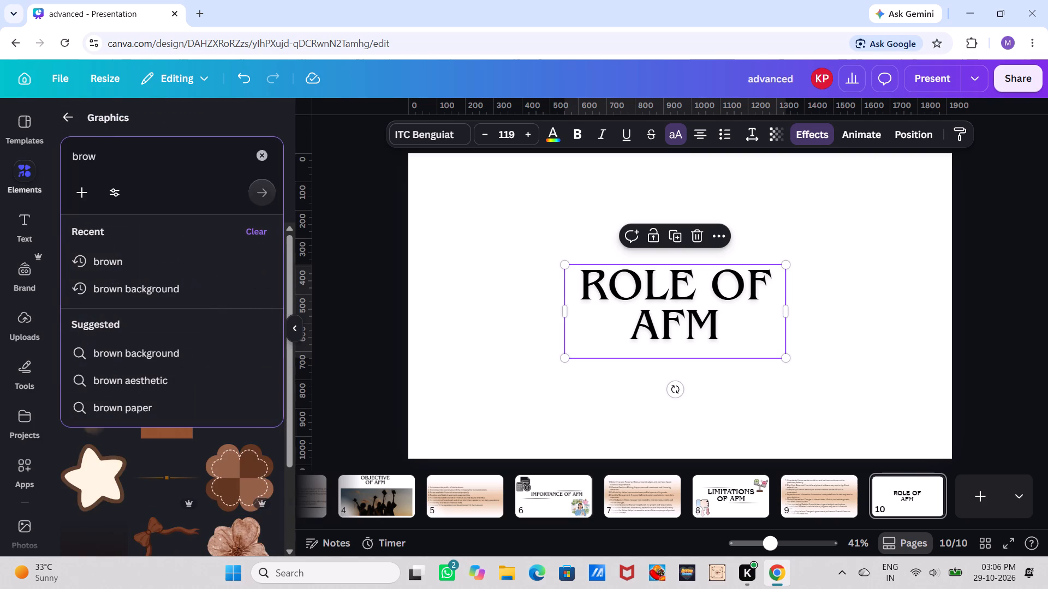
pyautogui.press('BackSpace')
pyautogui.press('BackSpace')
pyautogui.press('BackSpace')
pyautogui.press('BackSpace')
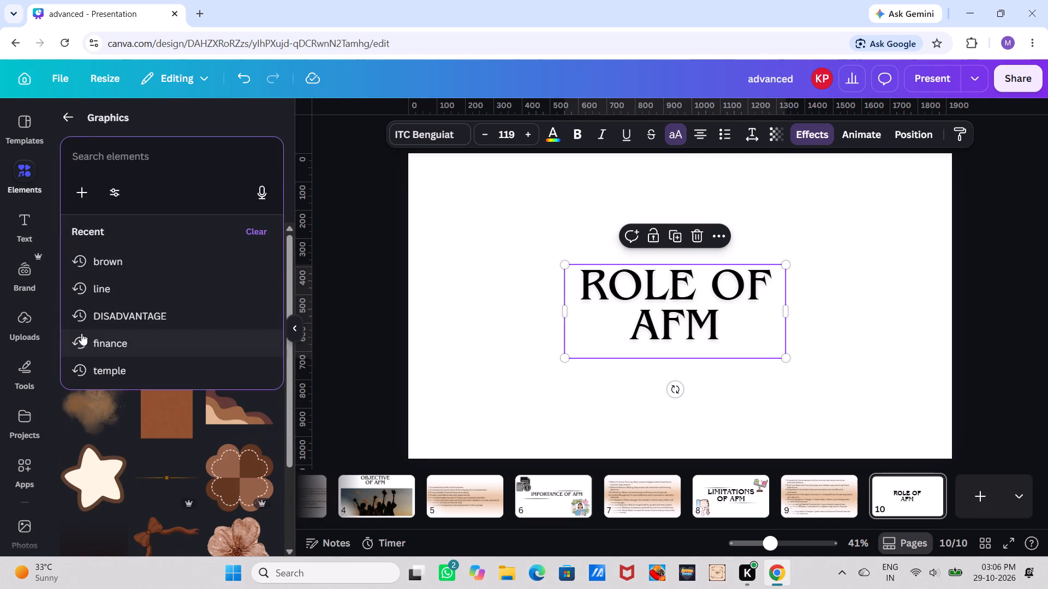
pyautogui.click(104, 301)
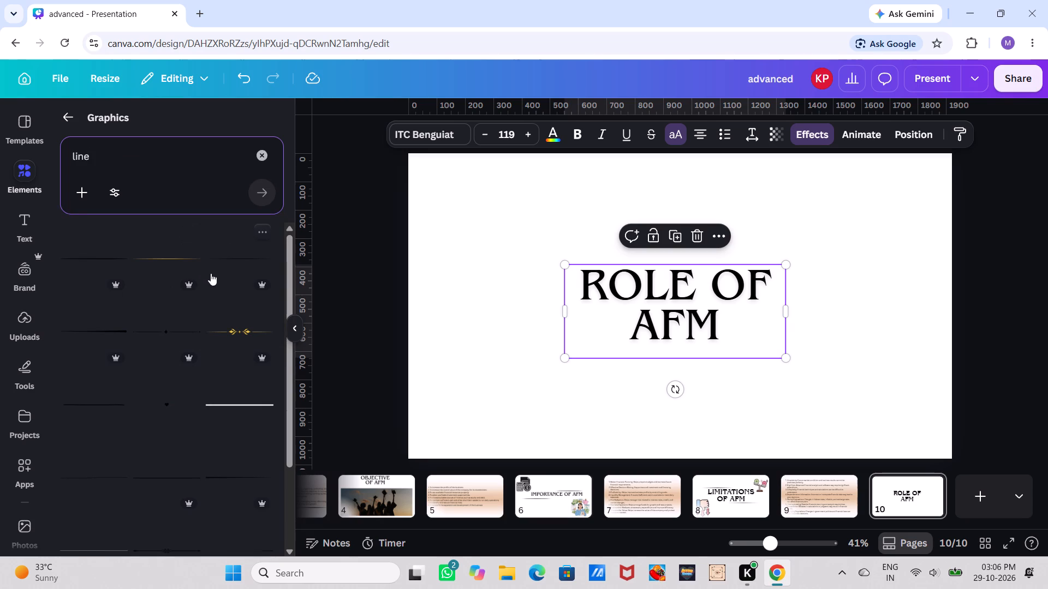
pyautogui.click(235, 265)
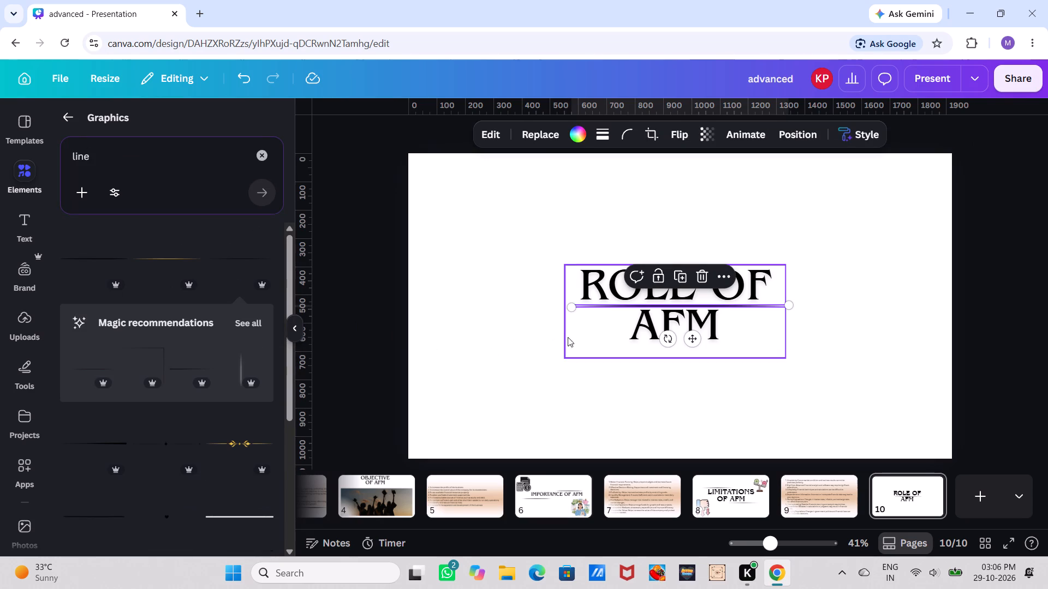
# Separate the tapered line from the title and place it below the text, shifted towards the slide's left side.
pyautogui.moveTo(604, 304); pyautogui.dragTo(600, 315)
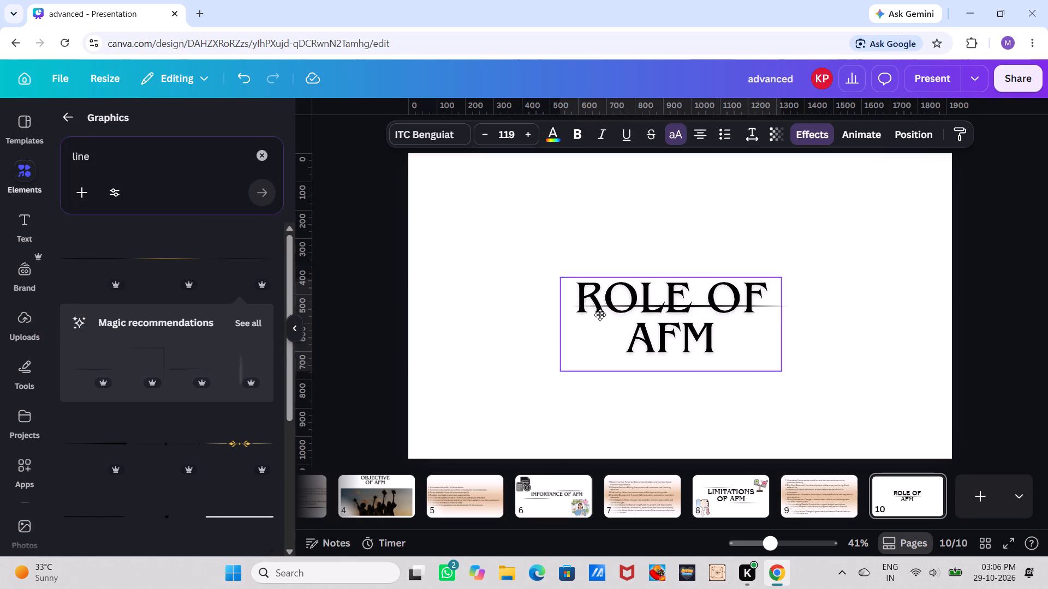
pyautogui.moveTo(600, 315); pyautogui.dragTo(593, 248)
pyautogui.click(611, 309)
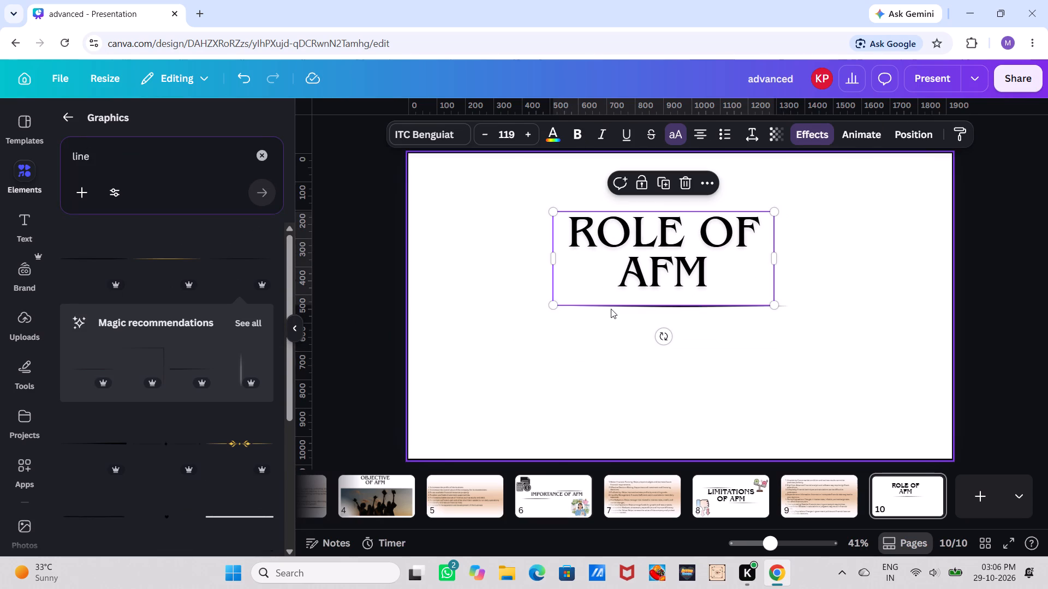
pyautogui.moveTo(615, 304); pyautogui.dragTo(596, 324)
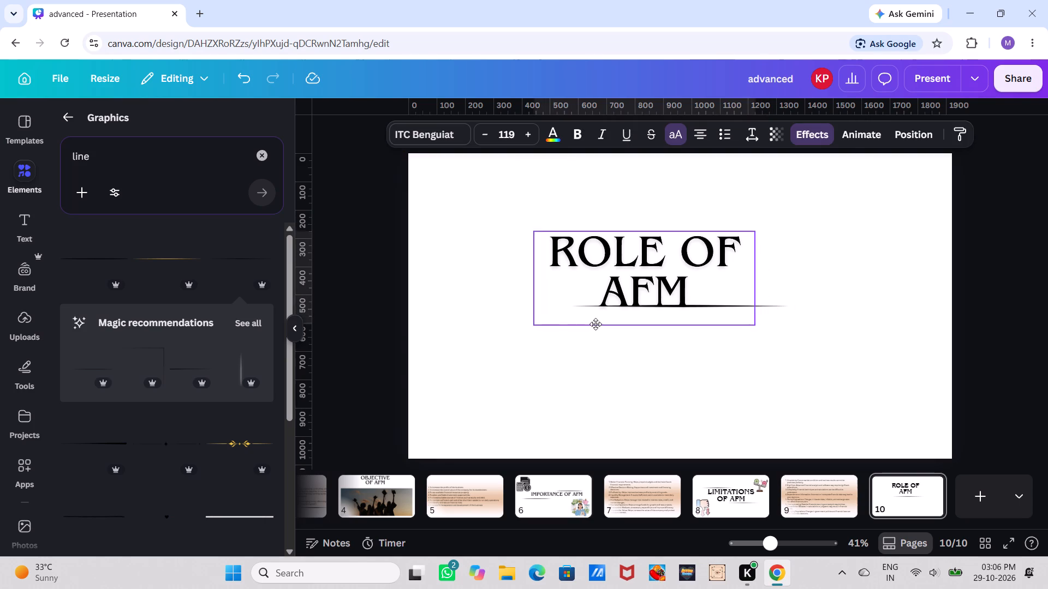
pyautogui.moveTo(596, 324); pyautogui.dragTo(618, 284)
pyautogui.click(636, 304)
pyautogui.moveTo(636, 304); pyautogui.dragTo(592, 340)
pyautogui.moveTo(671, 250); pyautogui.dragTo(673, 305)
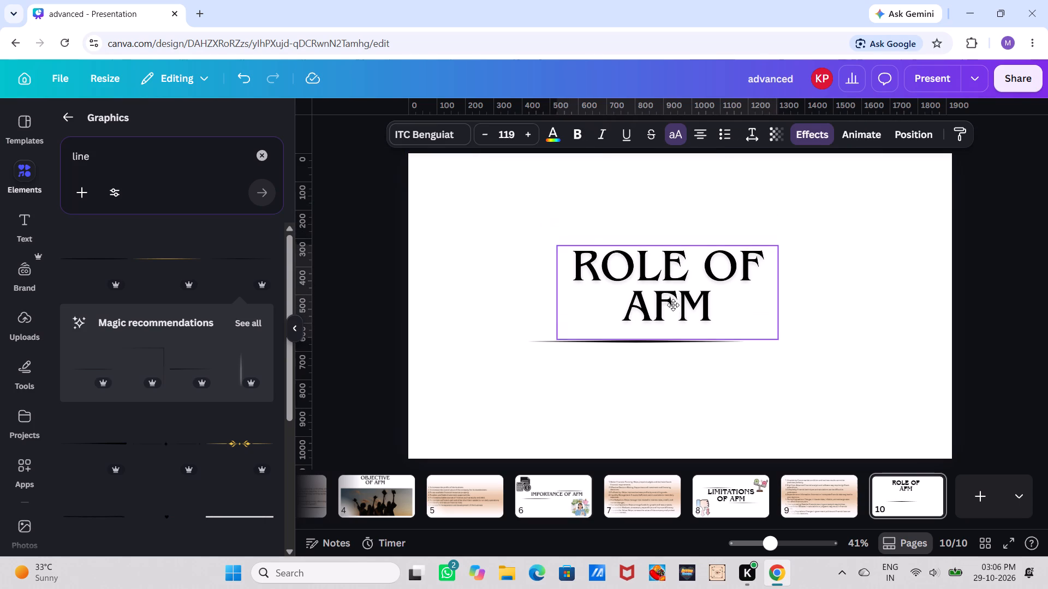
pyautogui.moveTo(673, 305); pyautogui.dragTo(672, 309)
pyautogui.click(599, 356)
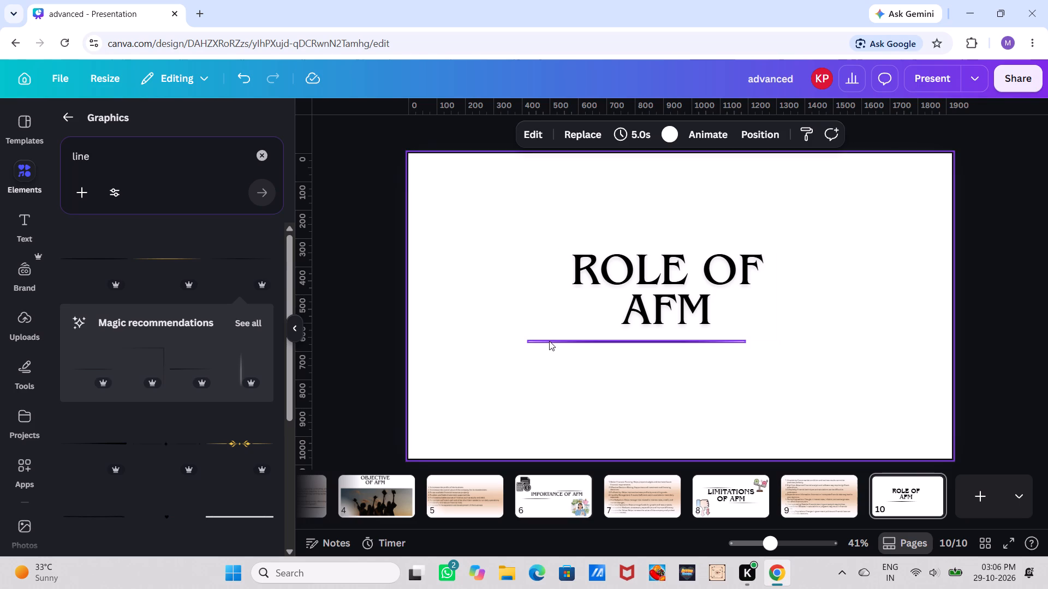
pyautogui.moveTo(549, 341); pyautogui.dragTo(539, 366)
# Scale the title down to about font size 102 and position it just above the right part of the line.
pyautogui.moveTo(670, 268); pyautogui.dragTo(670, 277)
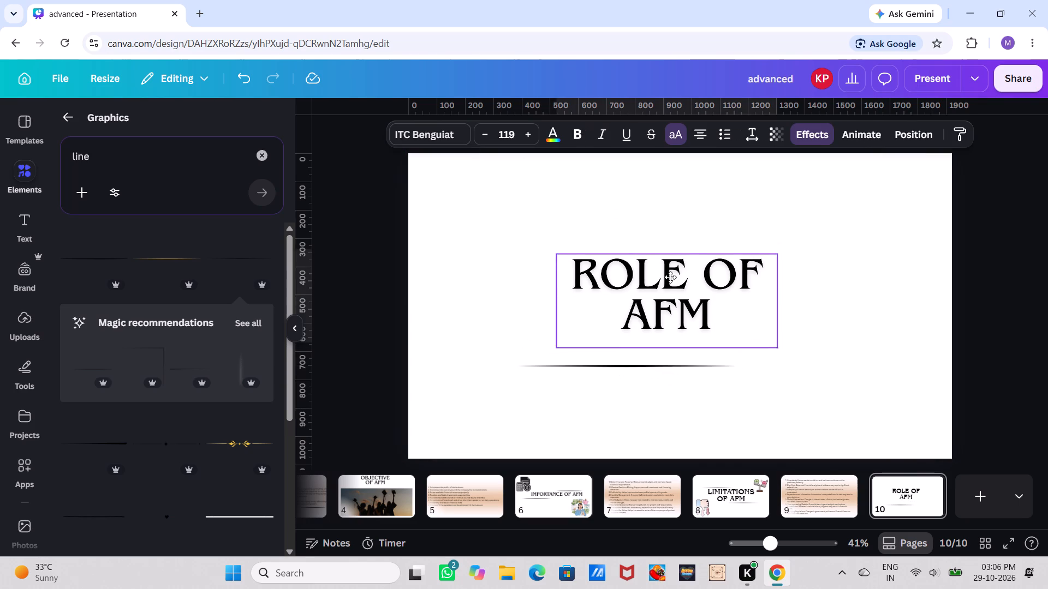
pyautogui.moveTo(670, 277); pyautogui.dragTo(674, 294)
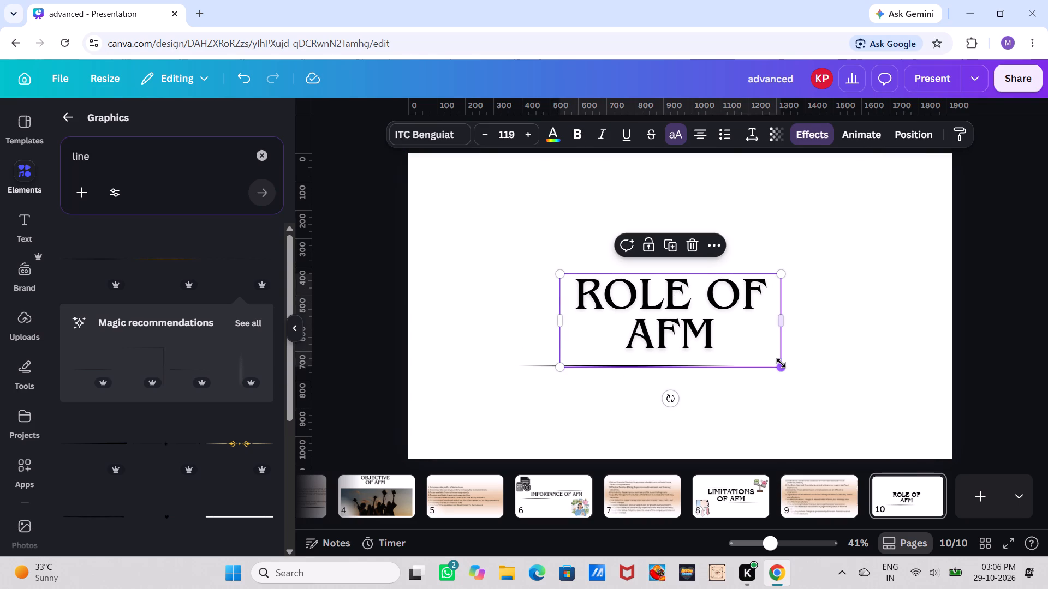
pyautogui.moveTo(781, 363); pyautogui.dragTo(755, 338)
pyautogui.moveTo(724, 321); pyautogui.dragTo(758, 343)
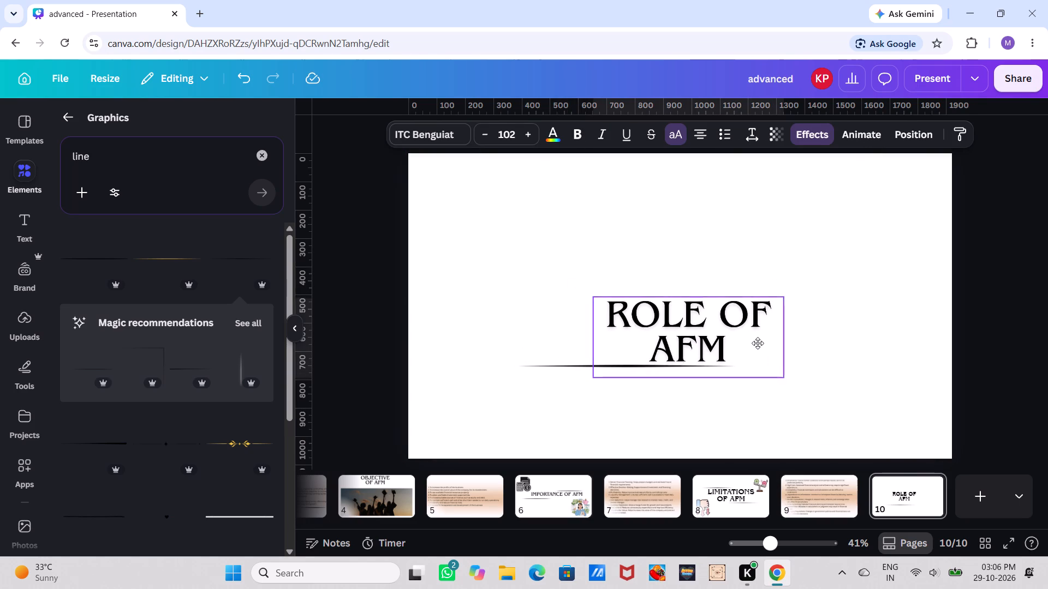
pyautogui.moveTo(758, 343); pyautogui.dragTo(757, 341)
# Insert a second copy of the tapered line and place it just above the title, shifted to the right.
pyautogui.click(236, 240)
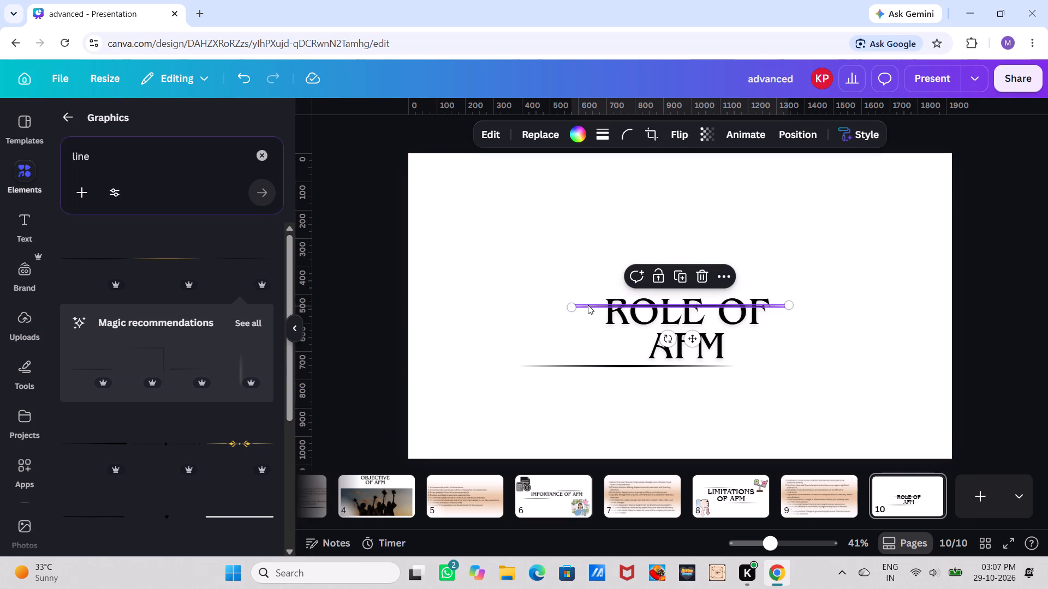
pyautogui.moveTo(588, 305); pyautogui.dragTo(621, 285)
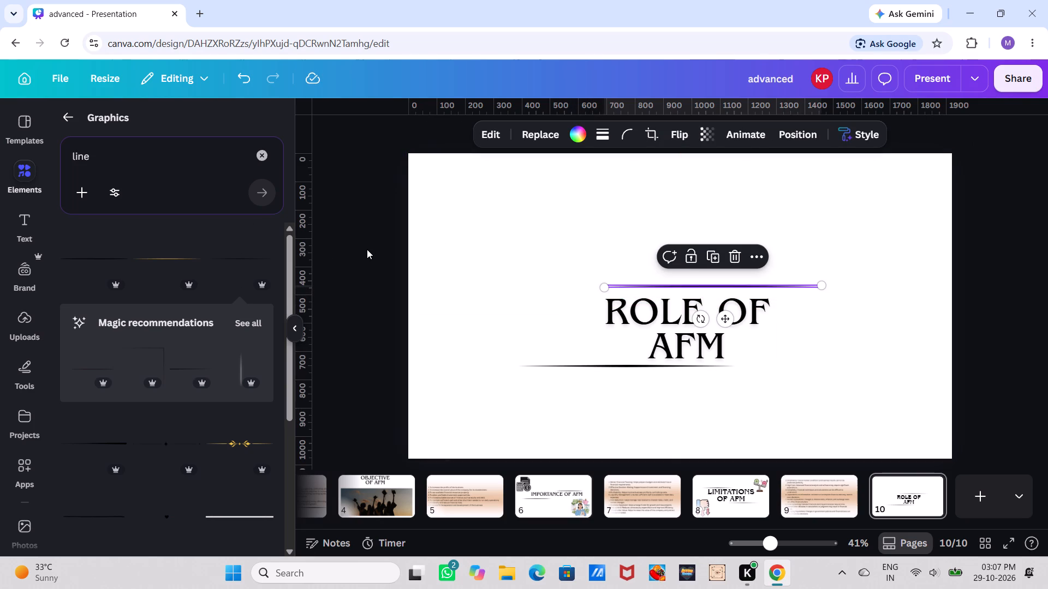
pyautogui.click(367, 249)
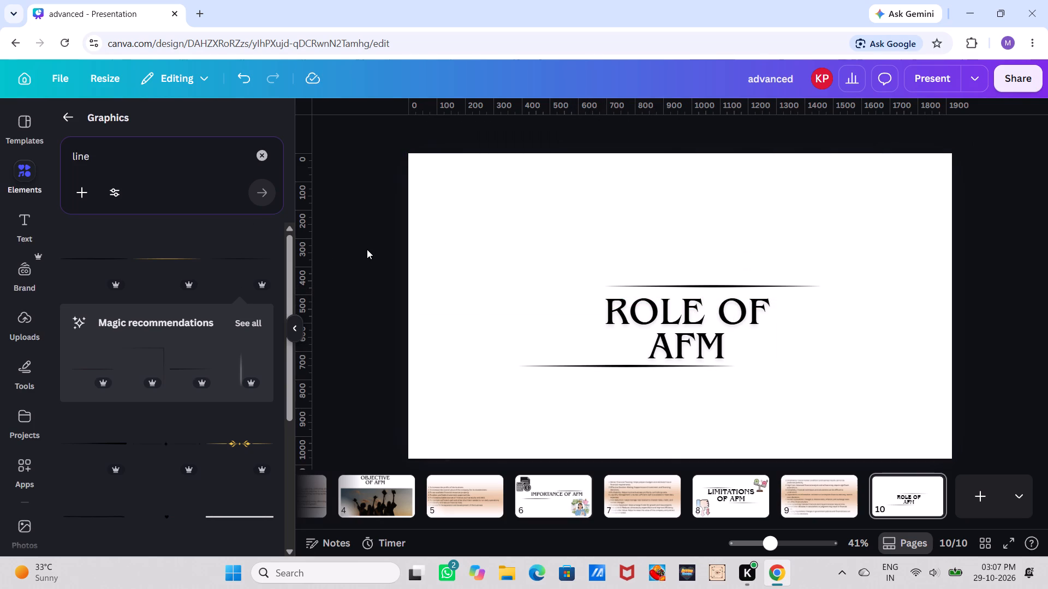
# Search the graphics for "role", insert the three businessmen linked by a dotted circle, and place it in the slide's lower-right corner.
pyautogui.click(128, 146)
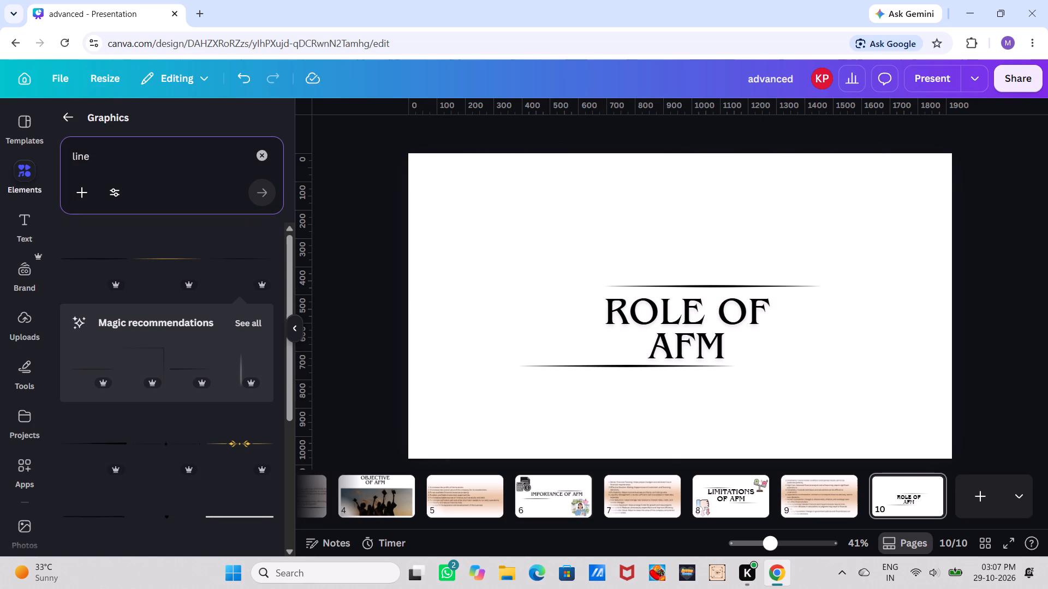
pyautogui.click(127, 153)
pyautogui.press('BackSpace')
pyautogui.press('BackSpace')
pyautogui.press('BackSpace')
pyautogui.press('BackSpace')
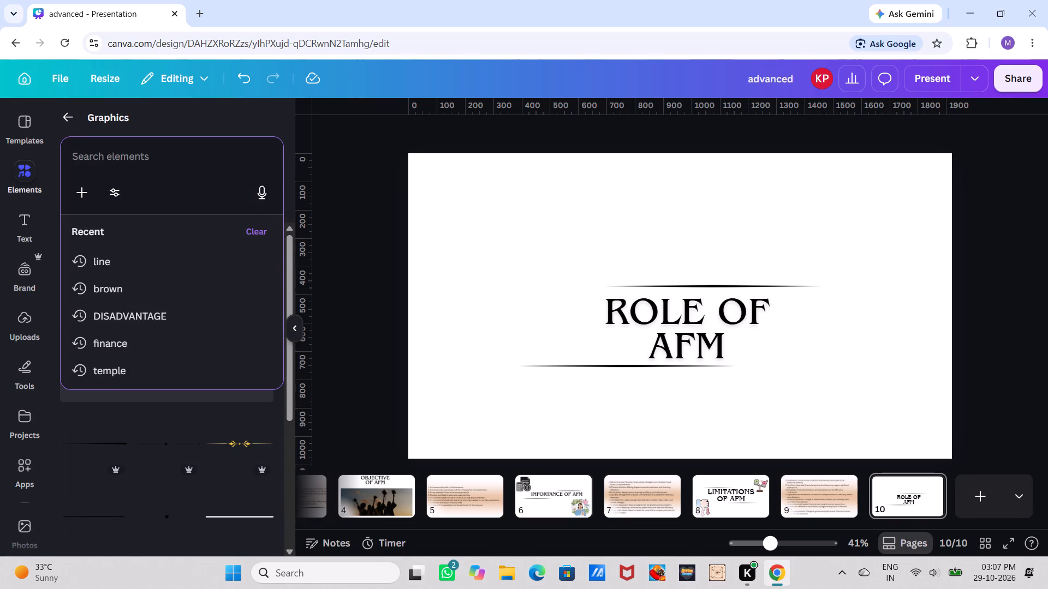
pyautogui.write('role')
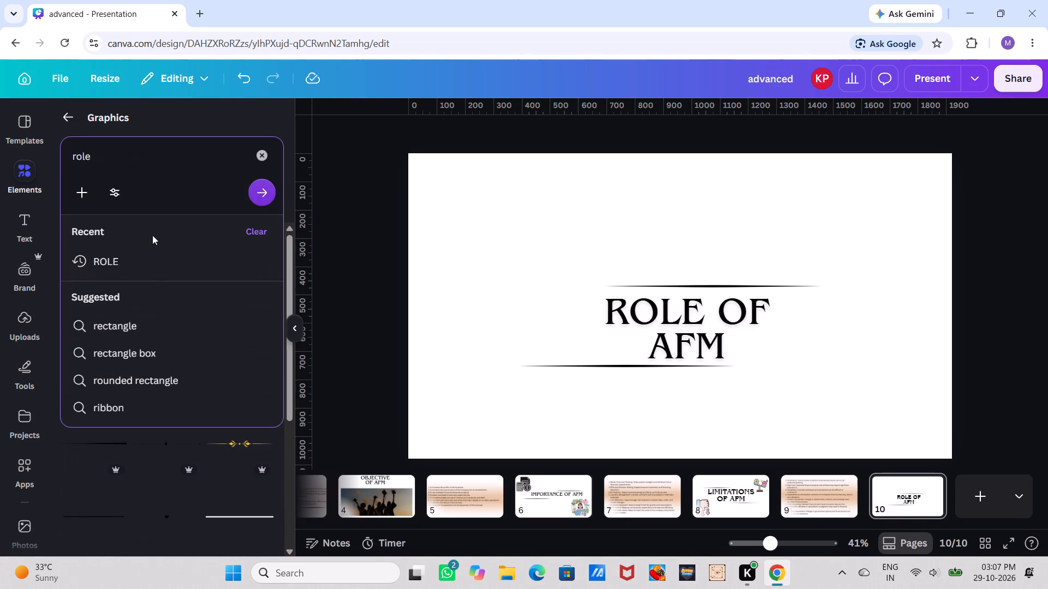
pyautogui.click(158, 262)
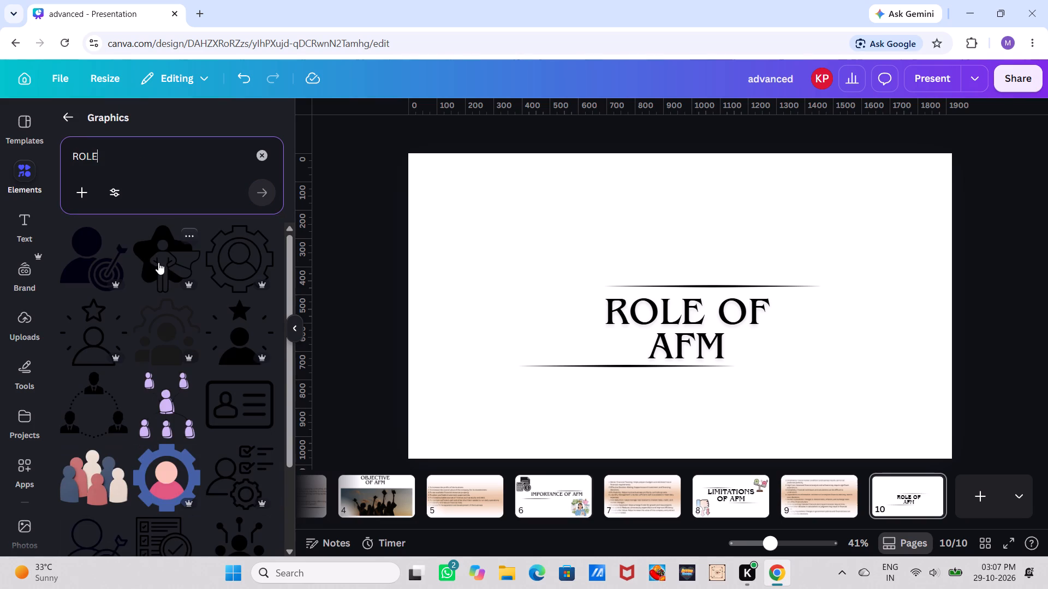
pyautogui.click(104, 394)
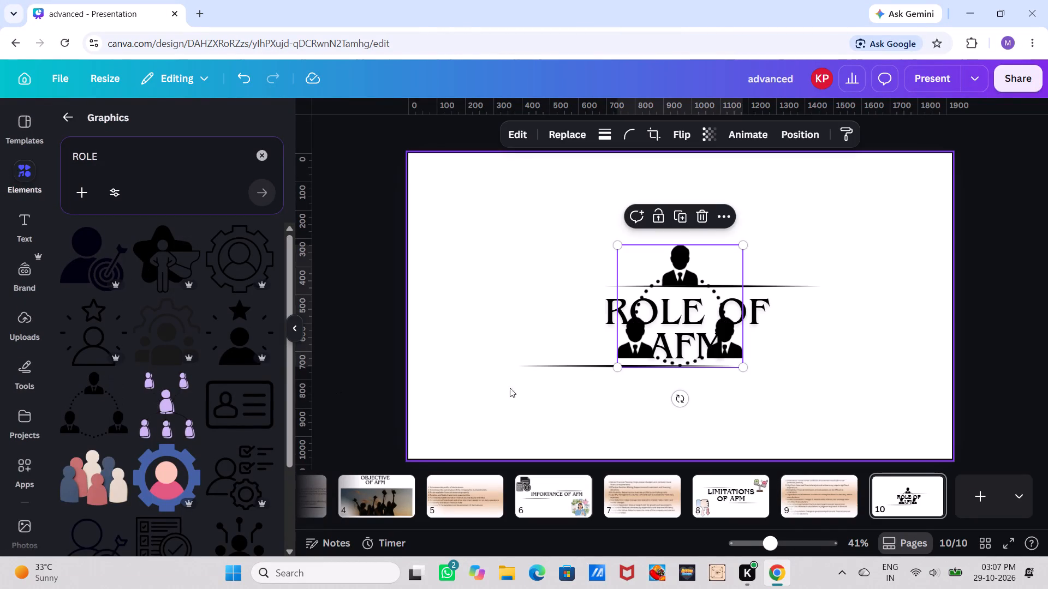
pyautogui.moveTo(684, 263); pyautogui.dragTo(847, 346)
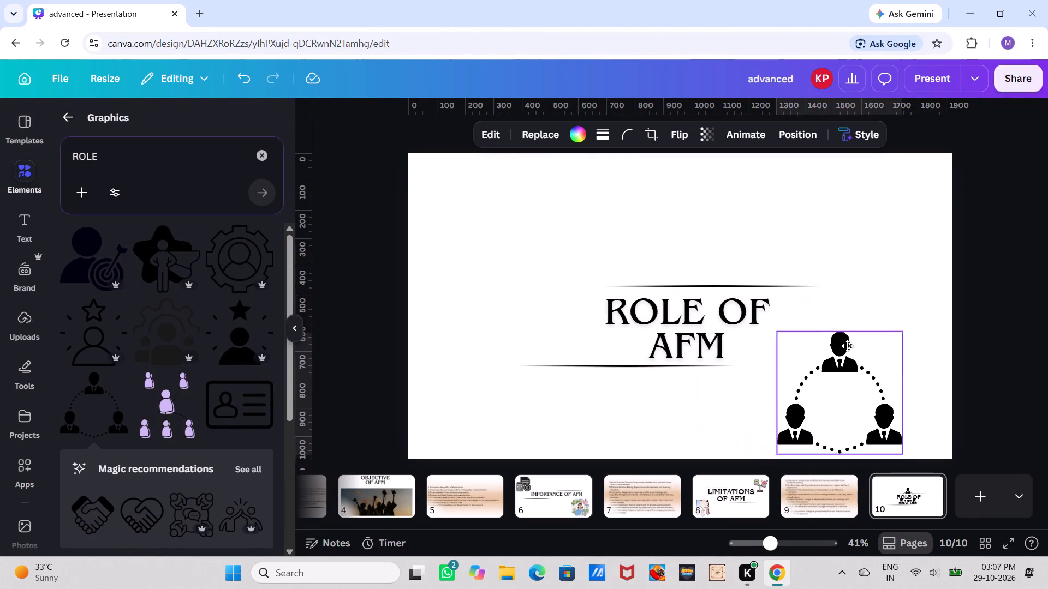
pyautogui.moveTo(847, 346); pyautogui.dragTo(853, 339)
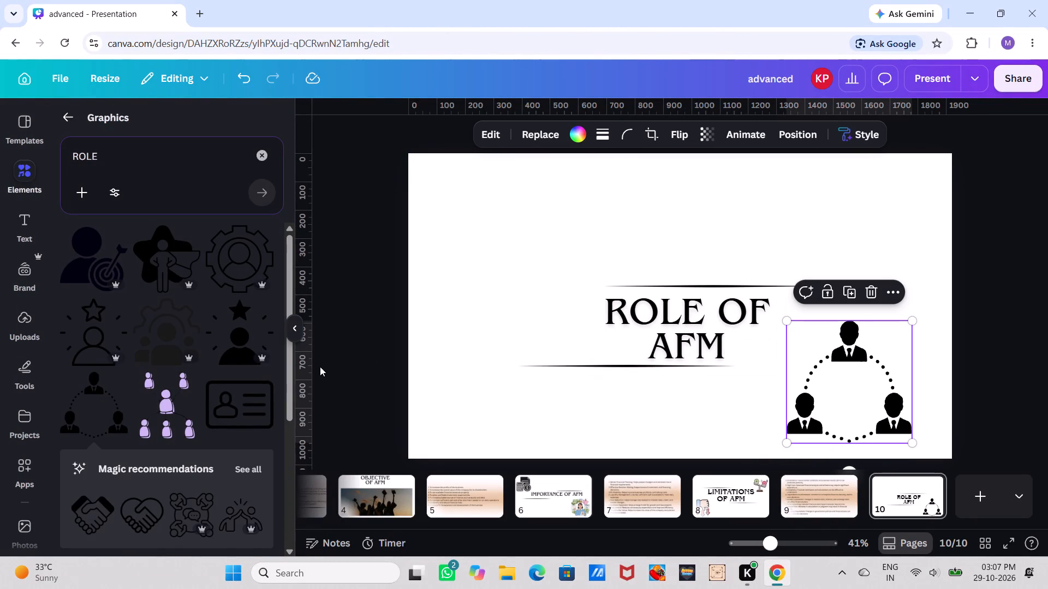
# Insert the recommended black handshake graphic and place it in the tenth slide's upper-left corner.
pyautogui.click(96, 521)
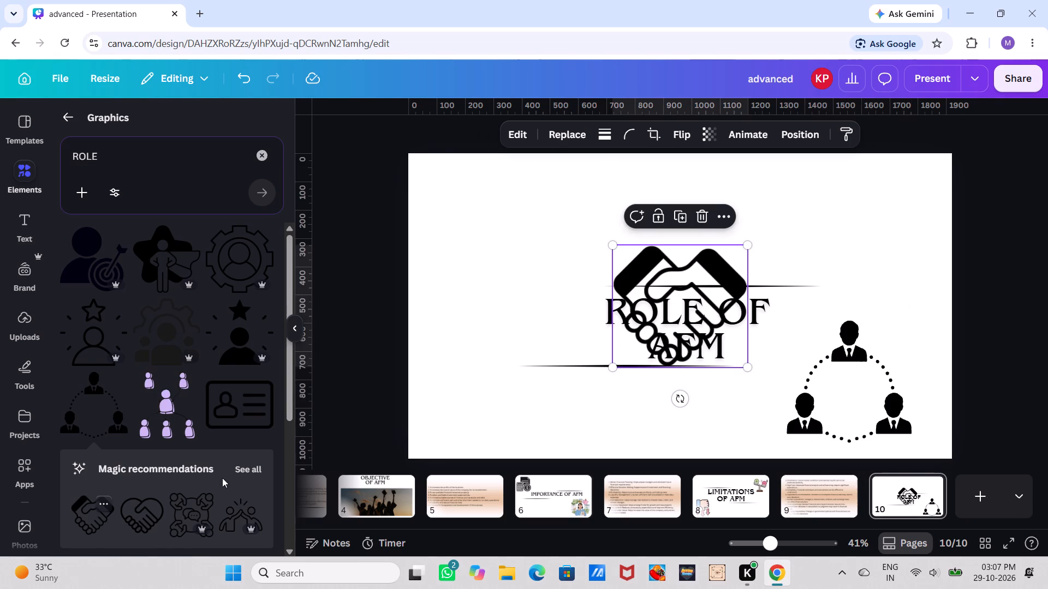
pyautogui.moveTo(640, 270); pyautogui.dragTo(466, 213)
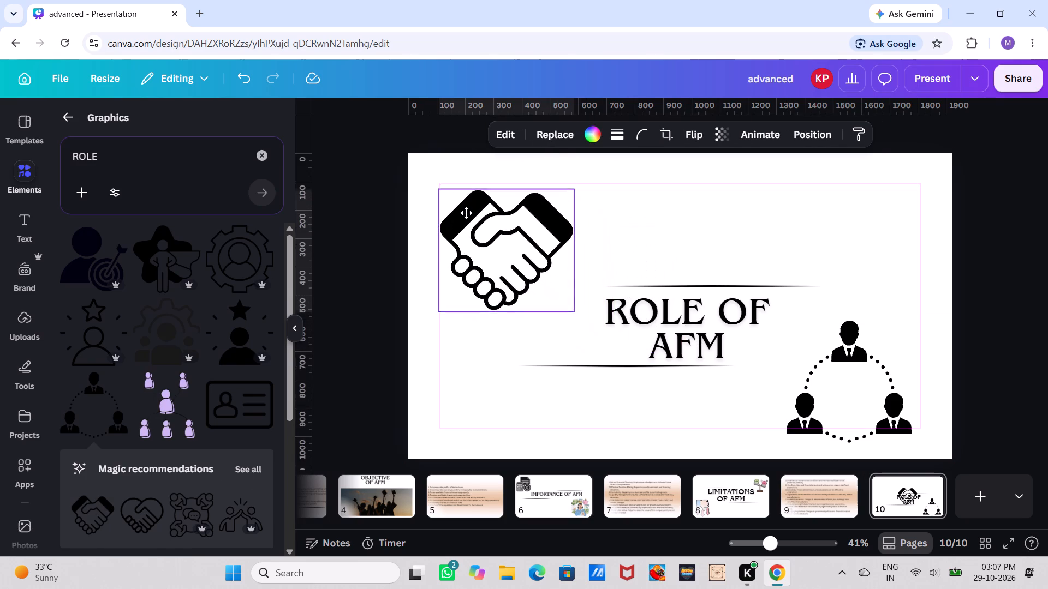
pyautogui.moveTo(466, 213); pyautogui.dragTo(465, 212)
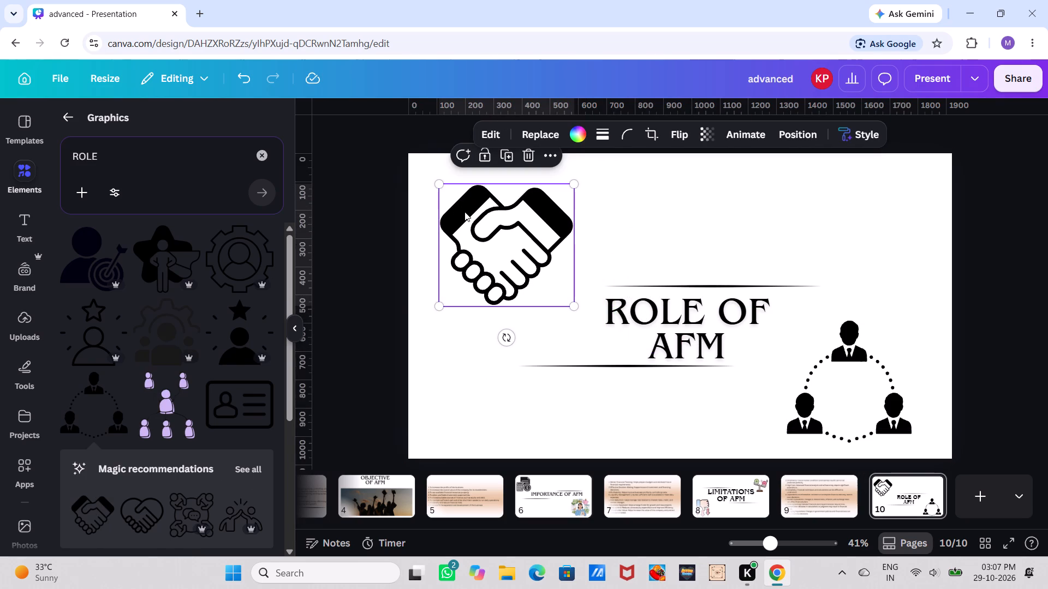
# Add a blank eleventh slide after the "Role of AFM" slide.
pyautogui.click(994, 485)
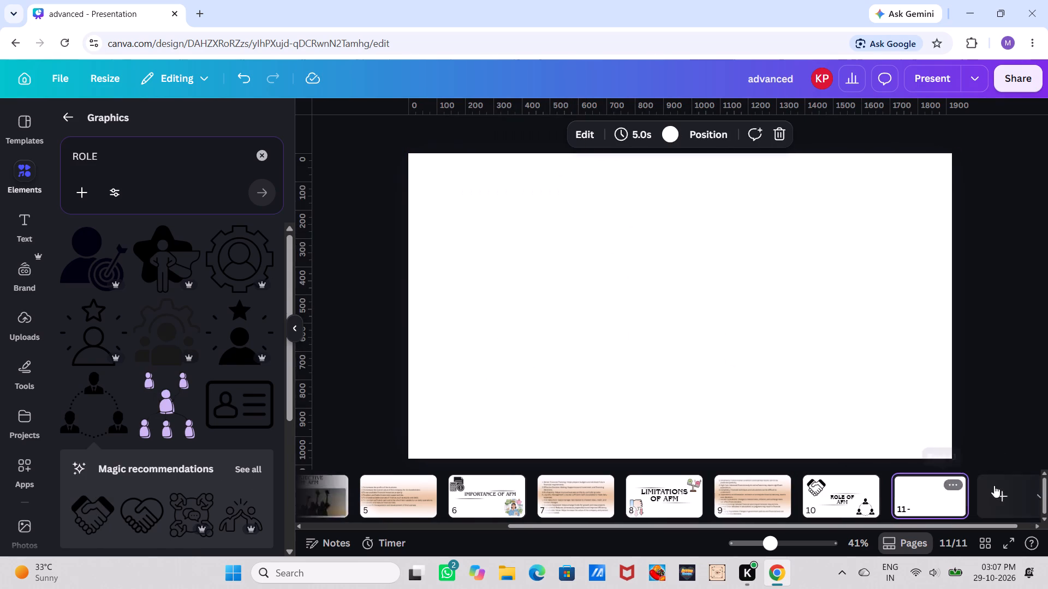
# Search the graphics for "brown" and insert the blurred horizontal brown band from the brown fade square's recommendations on the eleventh slide.
pyautogui.click(211, 159)
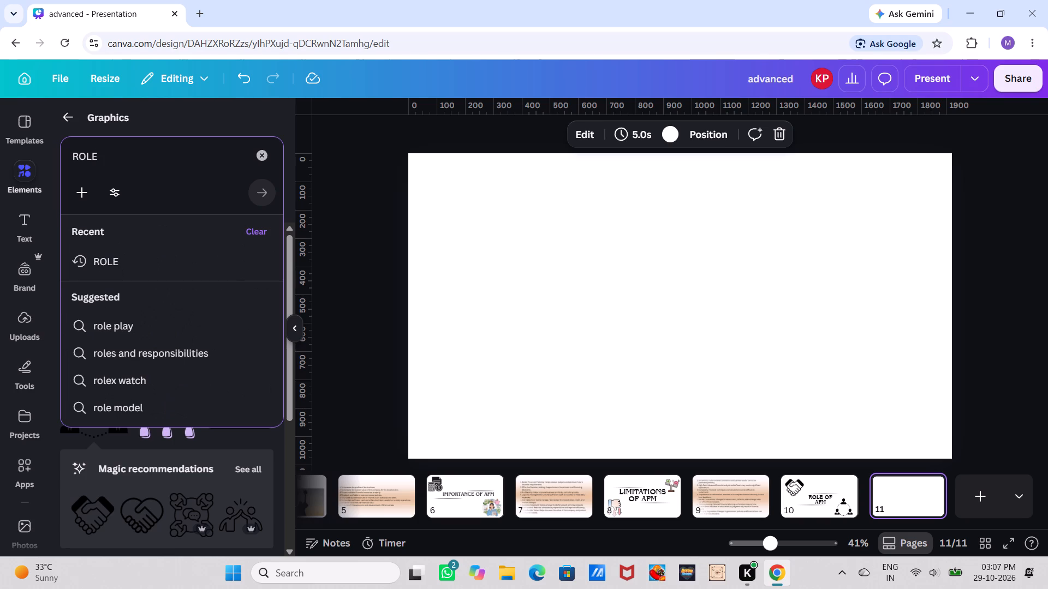
pyautogui.press('Return')
pyautogui.press('Return')
pyautogui.press('Return')
pyautogui.press('Return')
pyautogui.press('BackSpace')
pyautogui.press('BackSpace')
pyautogui.press('BackSpace')
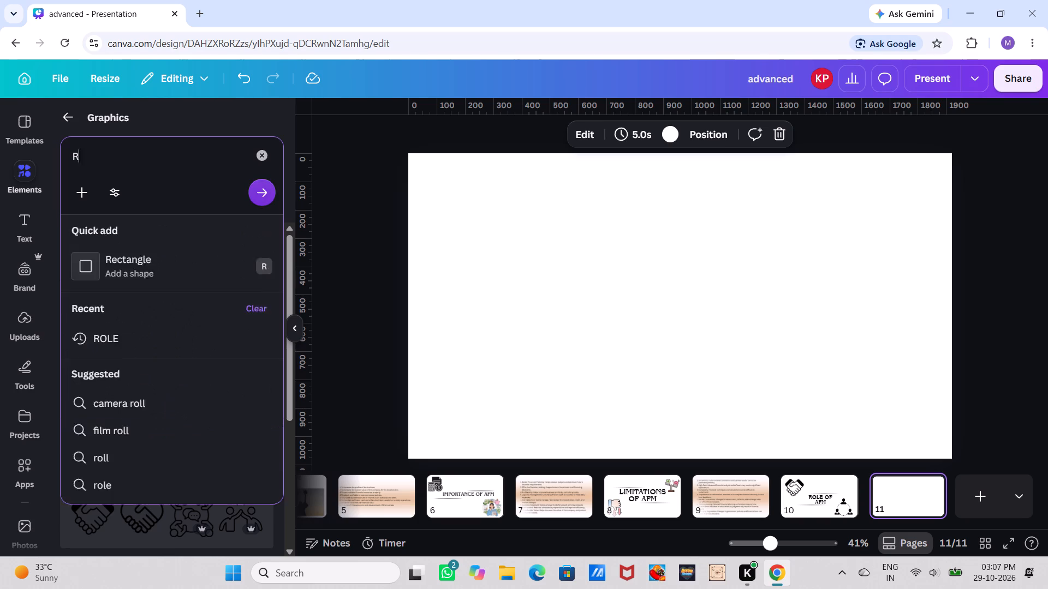
pyautogui.press('BackSpace')
pyautogui.press('BackSpace')
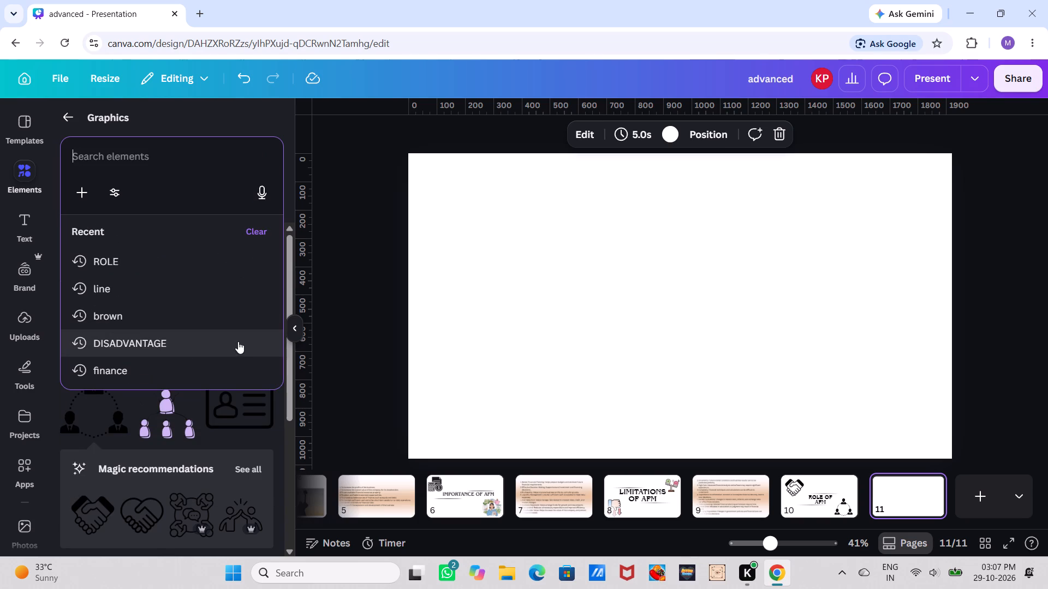
pyautogui.click(240, 309)
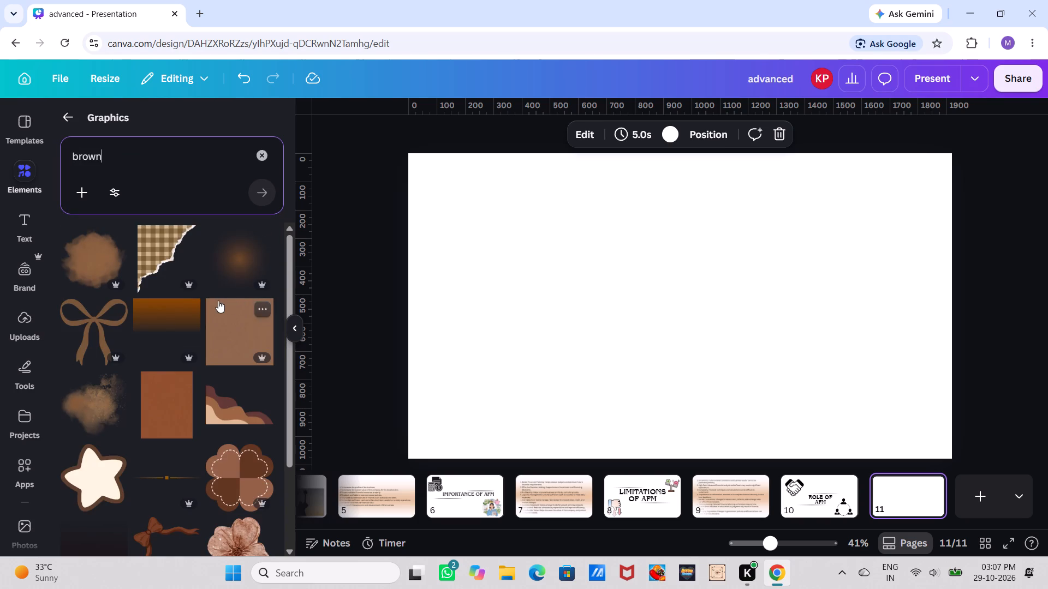
pyautogui.click(177, 307)
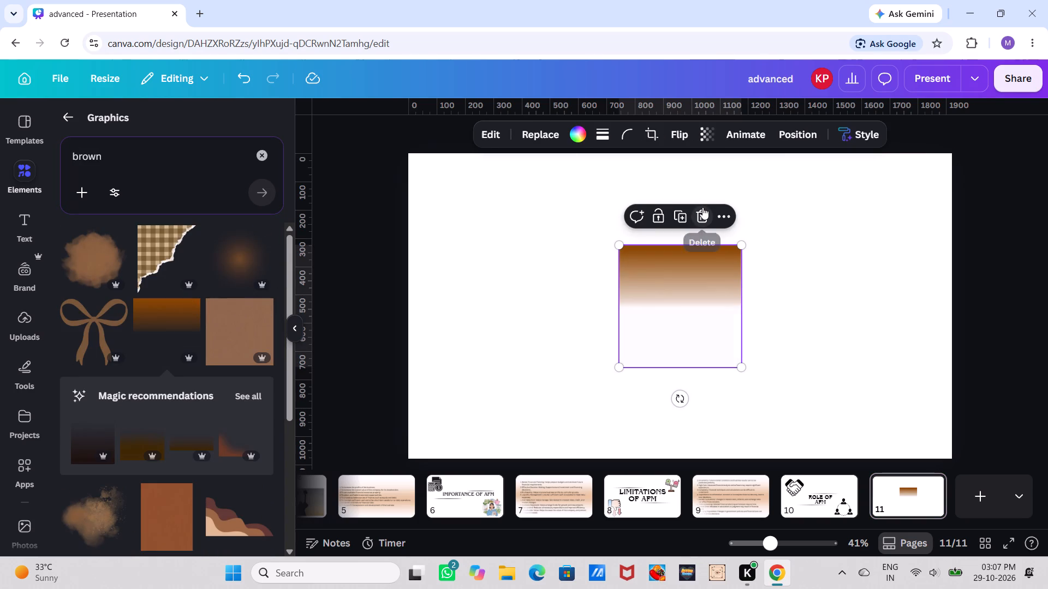
pyautogui.click(702, 207)
pyautogui.click(254, 392)
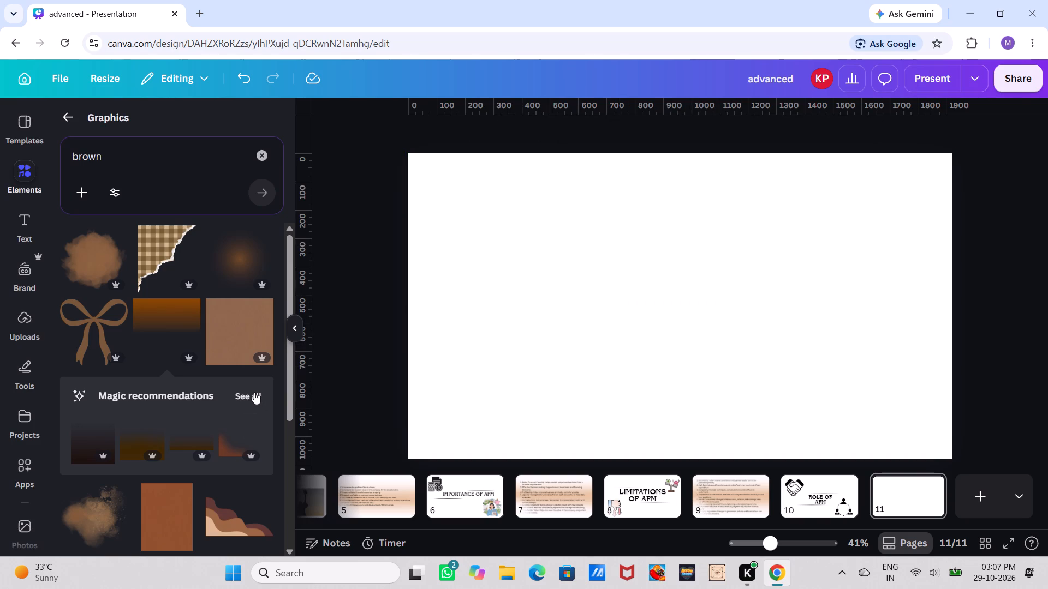
pyautogui.click(107, 331)
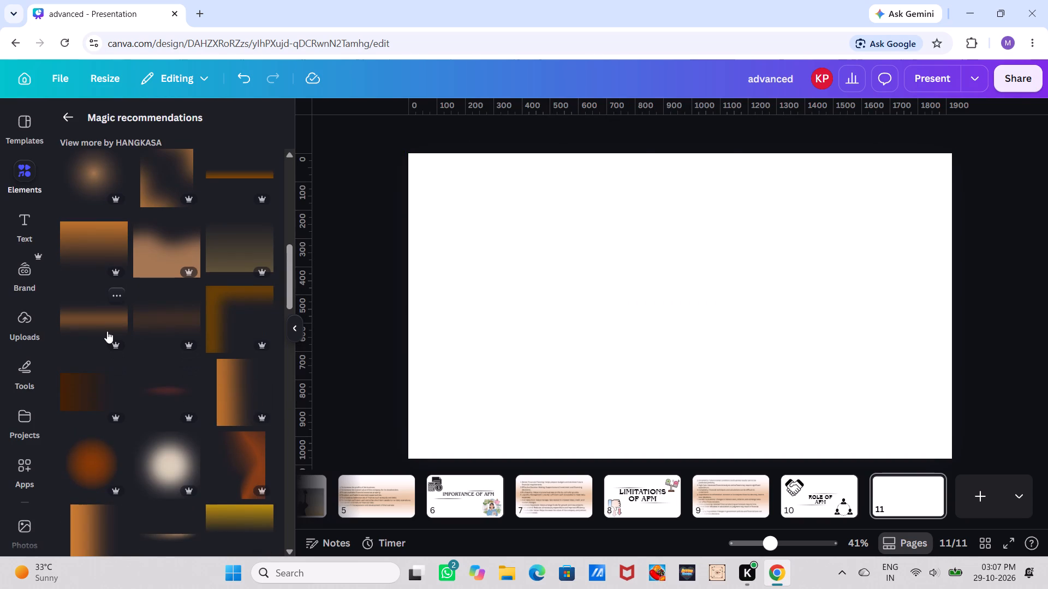
# Stretch the blurred brown band to the slide's edges so it covers the whole eleventh slide.
pyautogui.moveTo(479, 309); pyautogui.dragTo(410, 327)
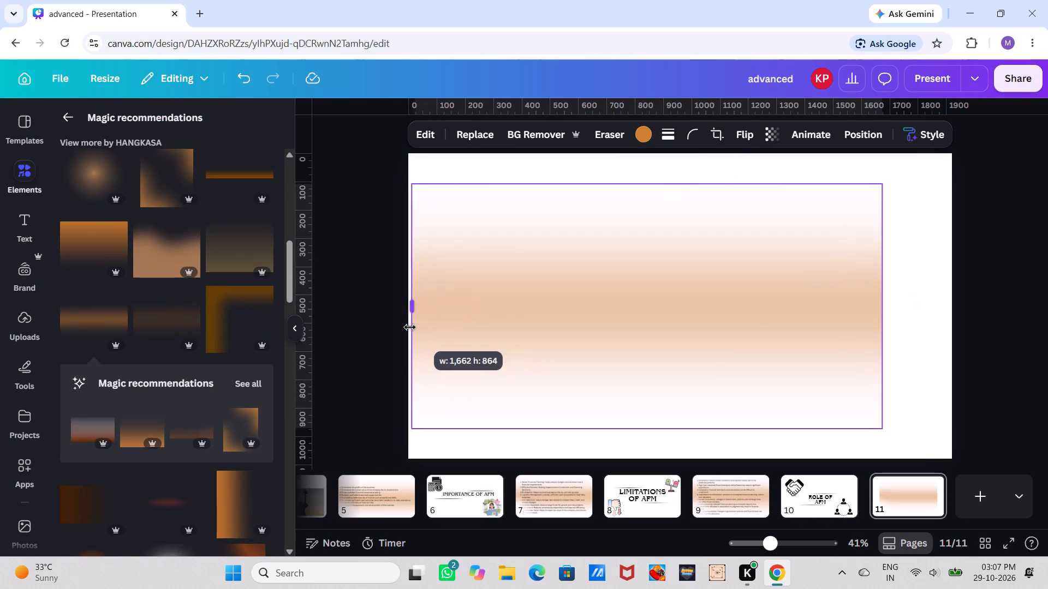
pyautogui.moveTo(410, 327); pyautogui.dragTo(408, 328)
pyautogui.moveTo(880, 306); pyautogui.dragTo(947, 308)
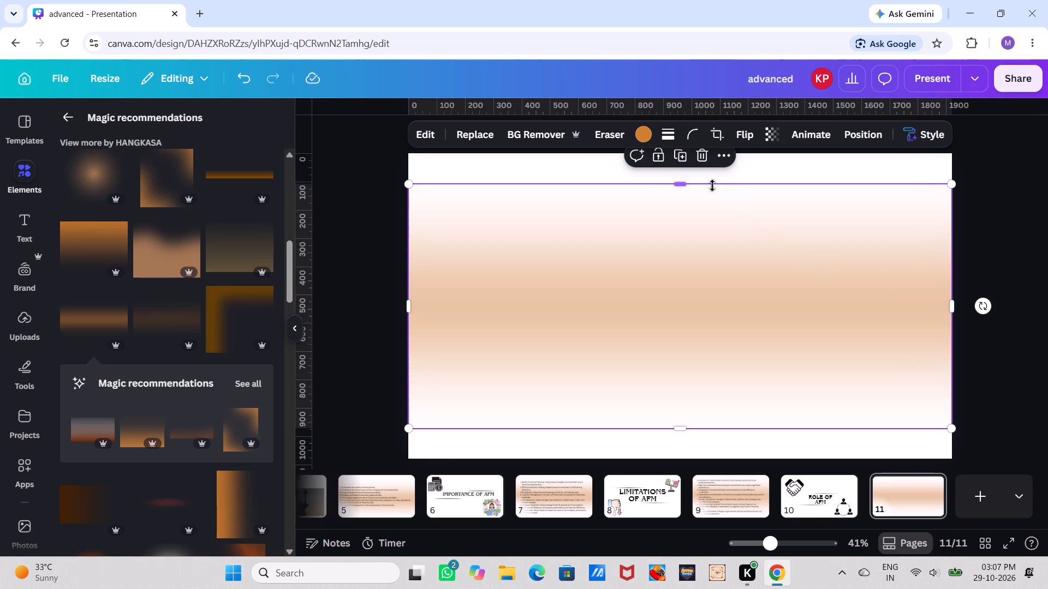
pyautogui.moveTo(684, 185); pyautogui.dragTo(681, 160)
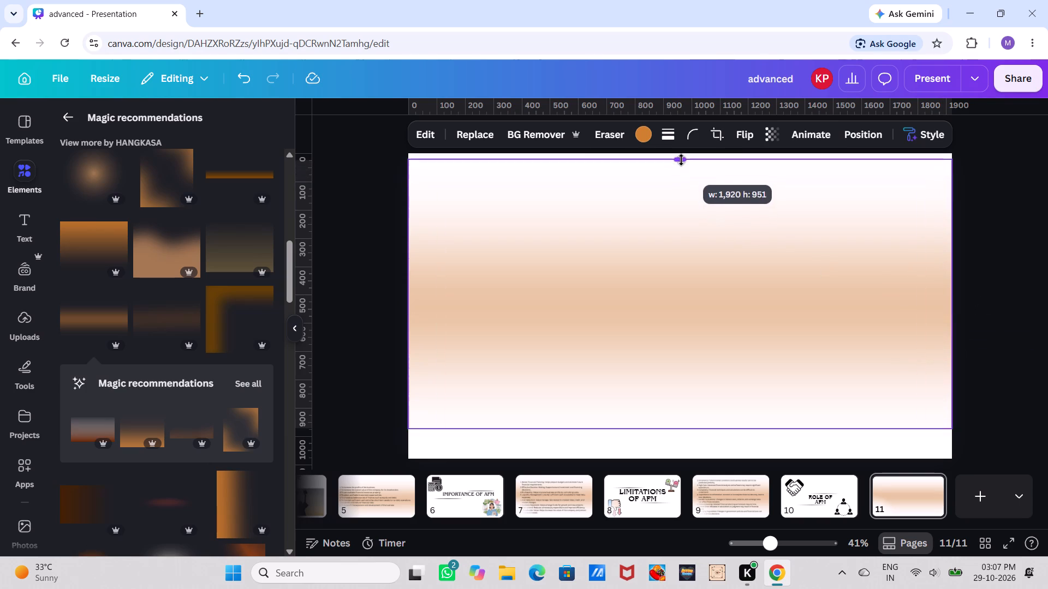
pyautogui.moveTo(681, 160); pyautogui.dragTo(681, 157)
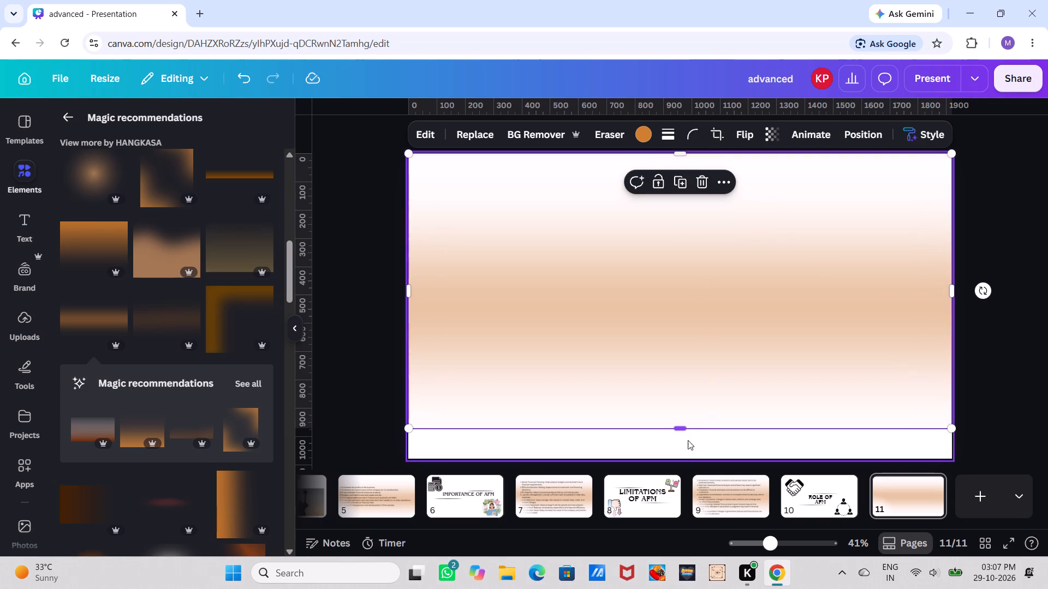
pyautogui.moveTo(677, 428); pyautogui.dragTo(679, 448)
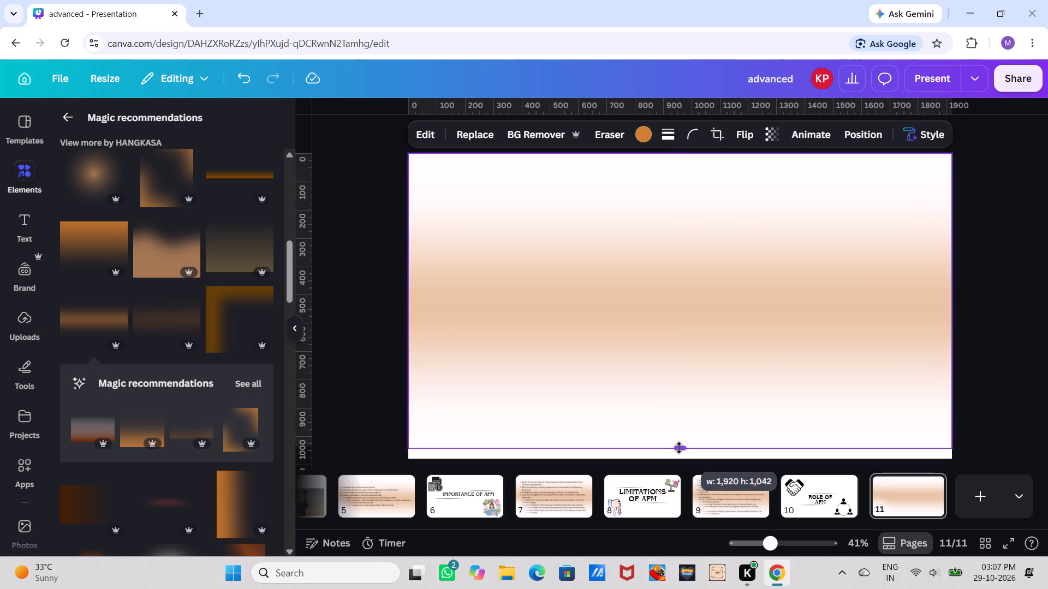
pyautogui.moveTo(679, 448); pyautogui.dragTo(682, 459)
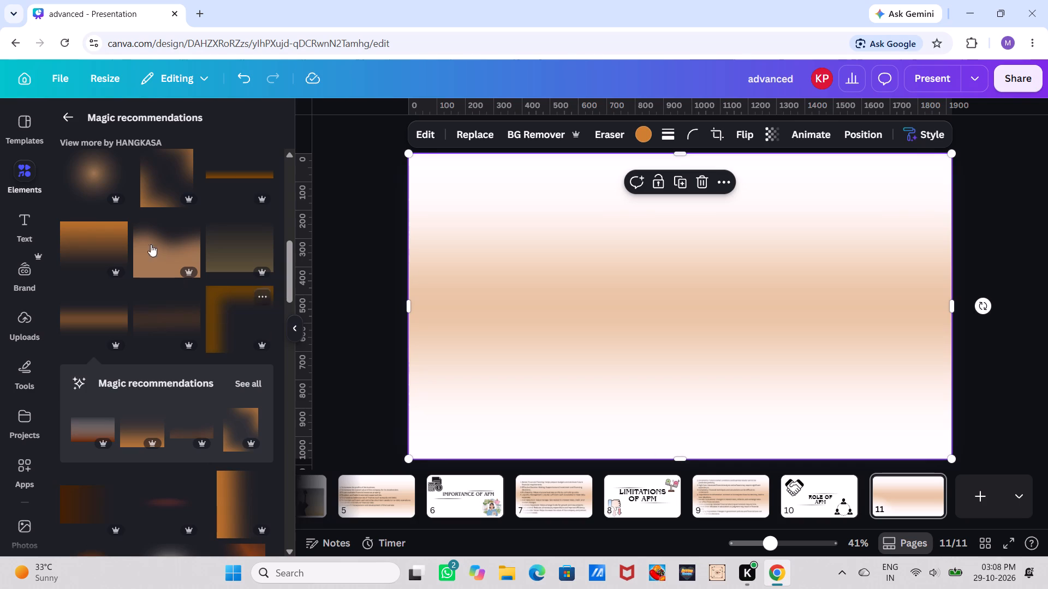
# Add a body text box to the eleventh slide and start a numbered list with "Planning:".
pyautogui.click(24, 211)
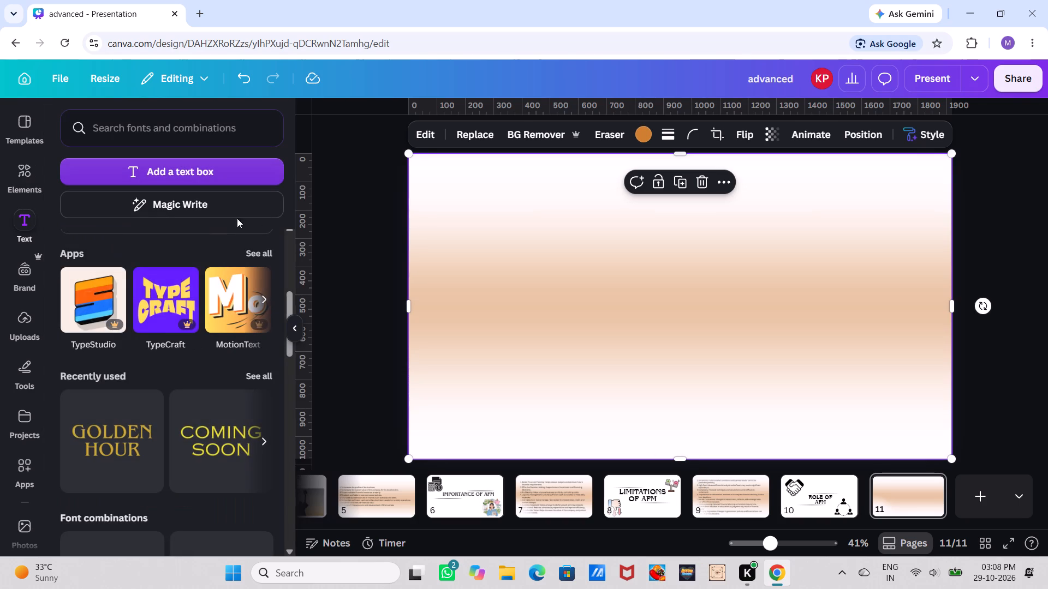
pyautogui.moveTo(291, 299); pyautogui.dragTo(295, 277)
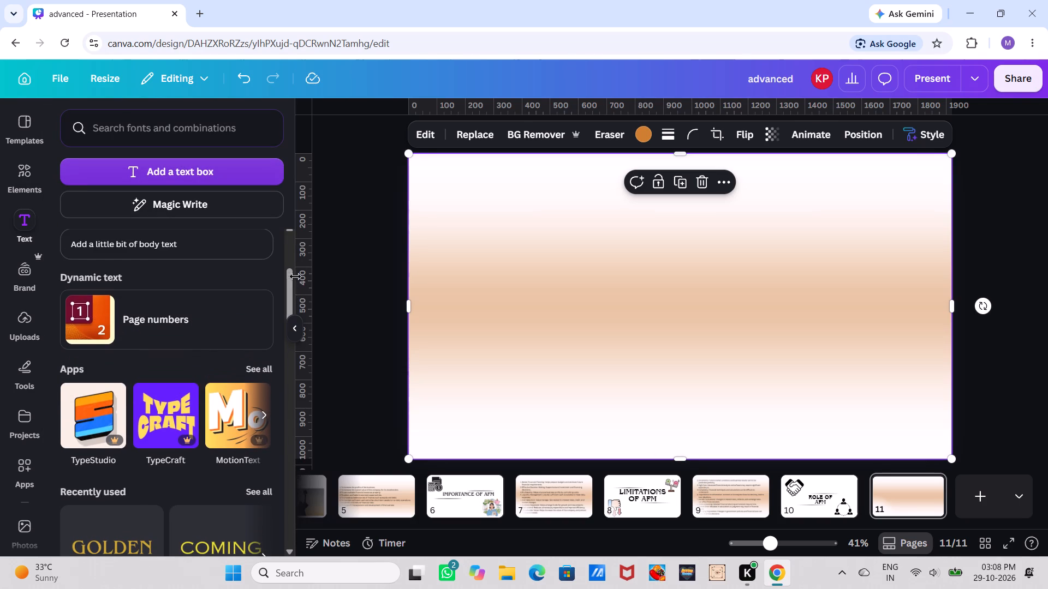
pyautogui.click(237, 251)
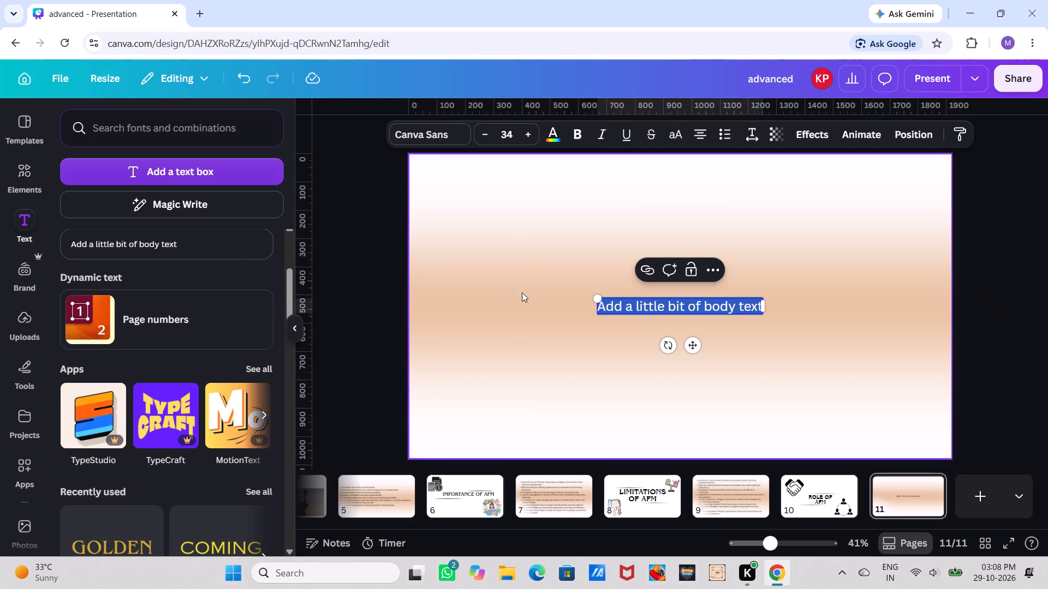
pyautogui.press('Delete')
pyautogui.write('1.')
pyautogui.press('space')
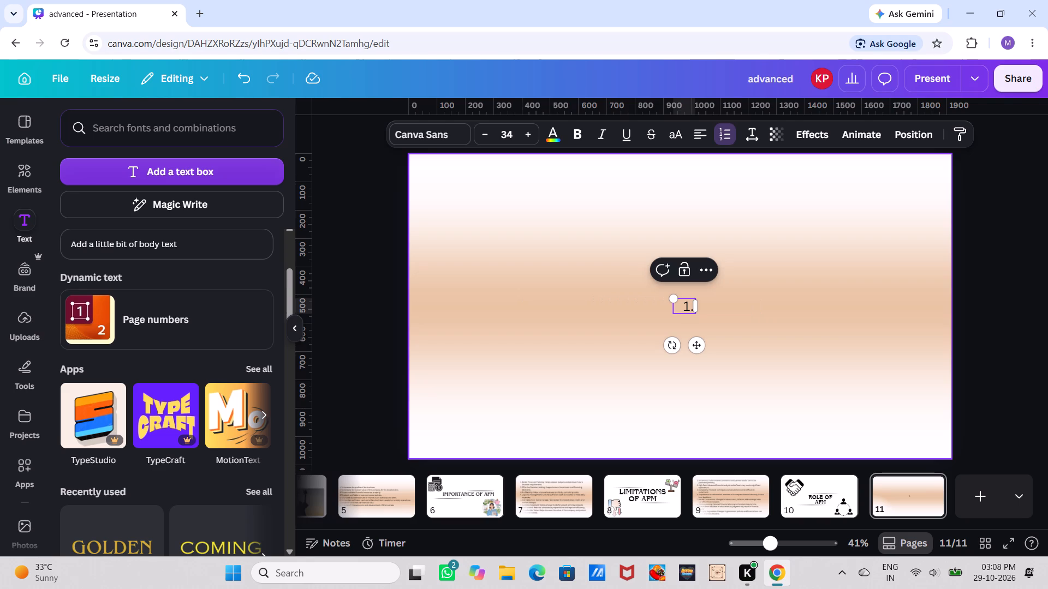
pyautogui.write('Plannin')
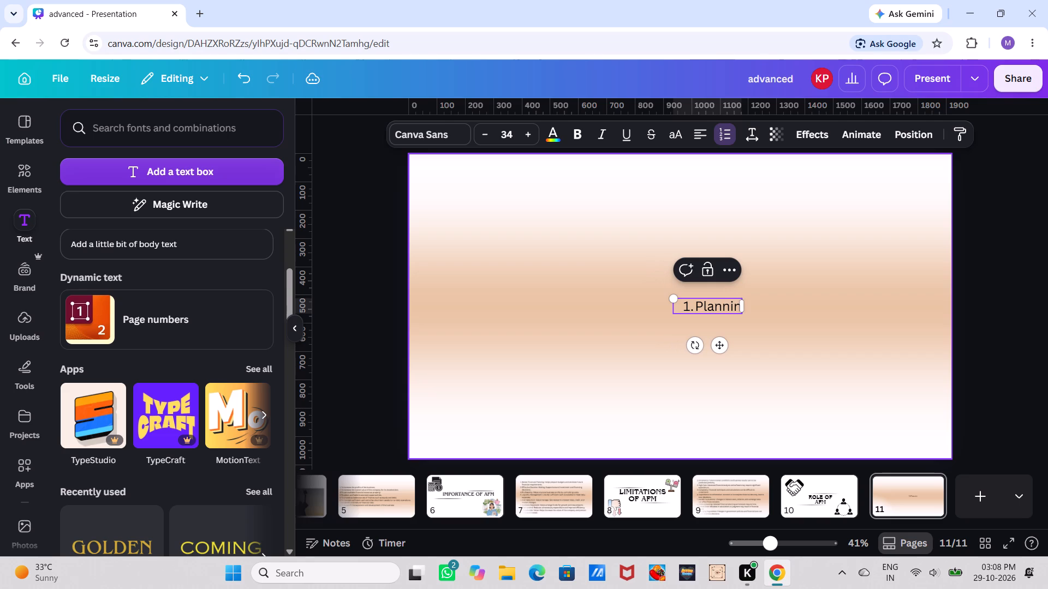
pyautogui.press('g')
pyautogui.hotkey('shift', ':')
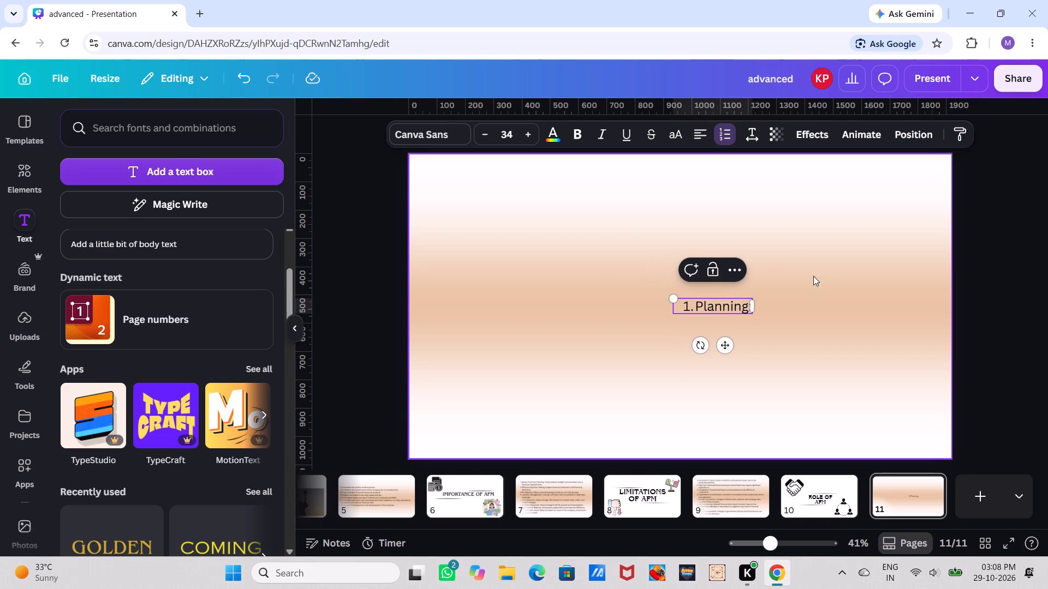
# Move the numbered-list text box to the upper-left area of the eleventh slide.
pyautogui.click(725, 309)
pyautogui.moveTo(725, 309); pyautogui.dragTo(690, 311)
pyautogui.click(712, 314)
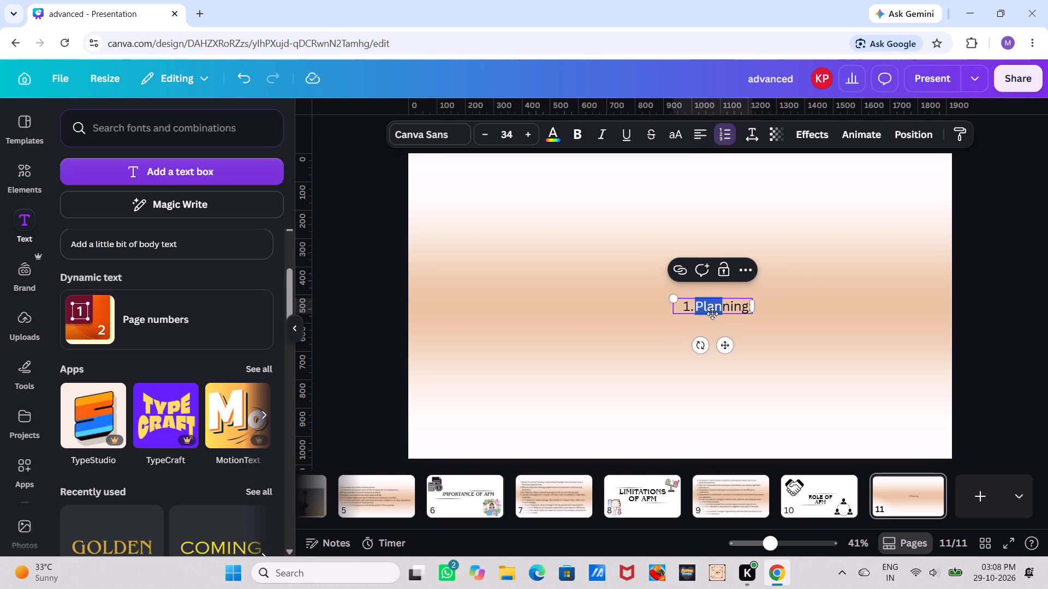
pyautogui.moveTo(725, 304); pyautogui.dragTo(510, 230)
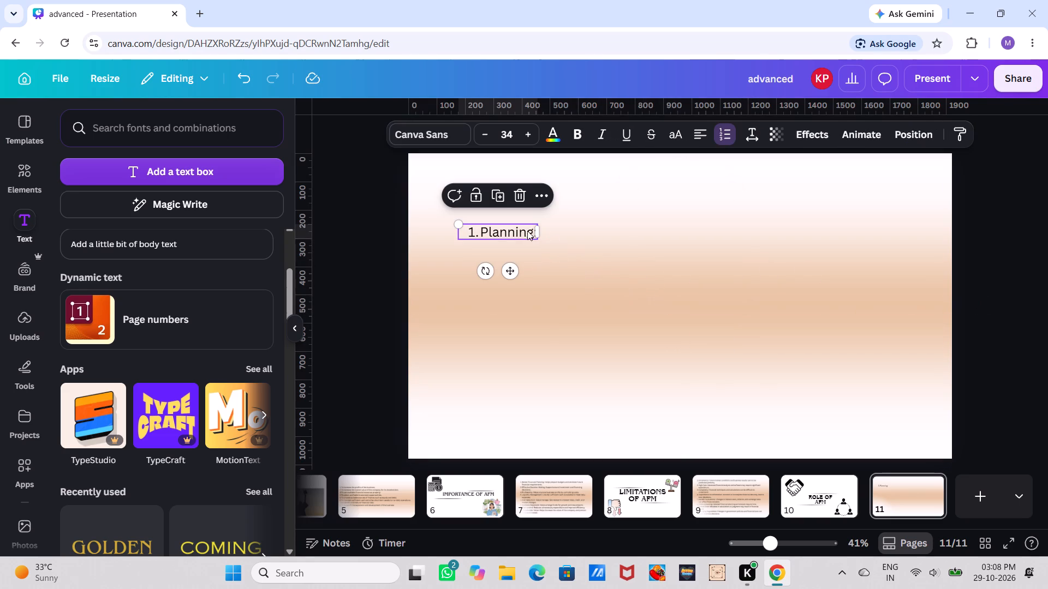
# Complete the first list item after "Planning:" with "Estimates the financial needs of the organization.".
pyautogui.click(538, 232)
pyautogui.click(520, 236)
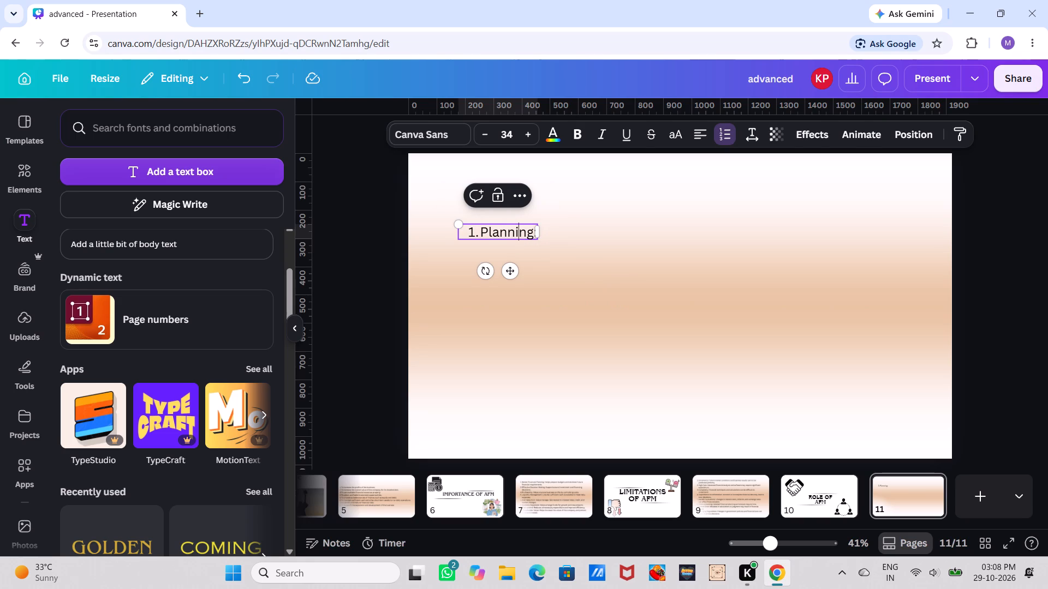
pyautogui.press('Right')
pyautogui.press('Right')
pyautogui.press('Right')
pyautogui.press('space')
pyautogui.write('Es')
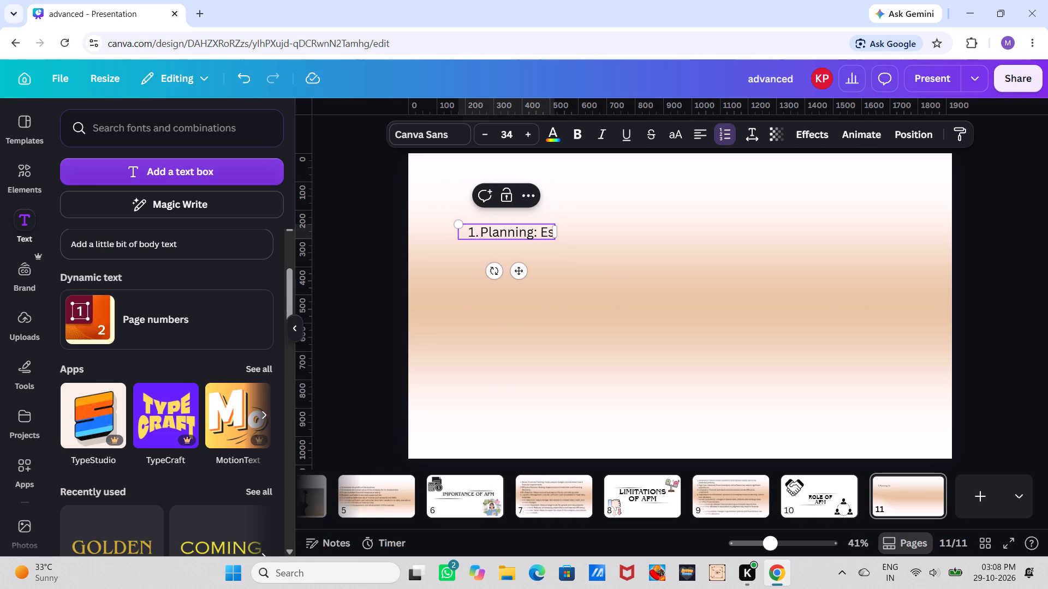
pyautogui.write('timates the financial needa')
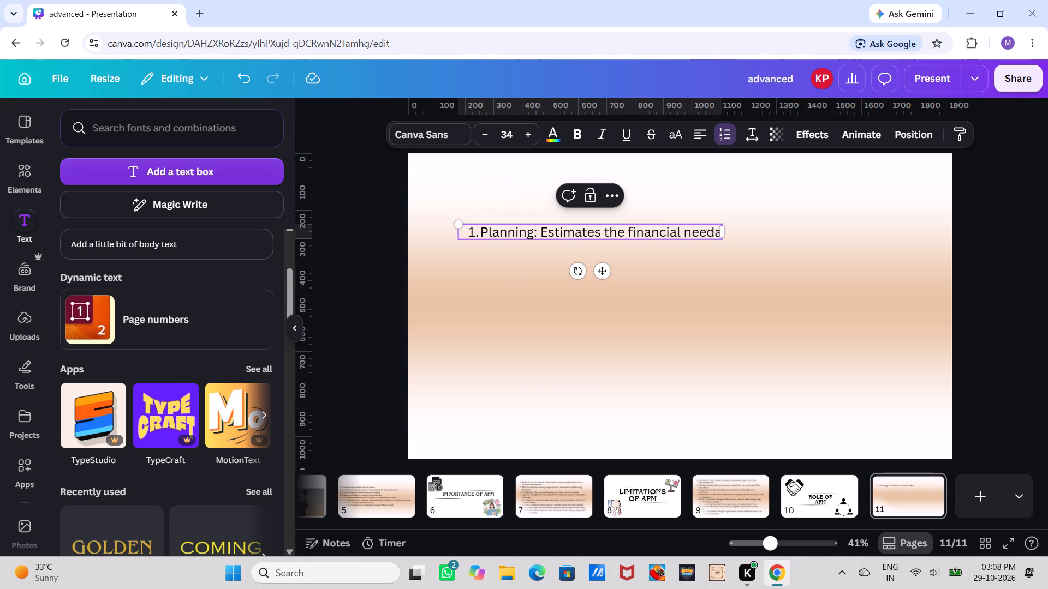
pyautogui.press('BackSpace')
pyautogui.write('s of the organization')
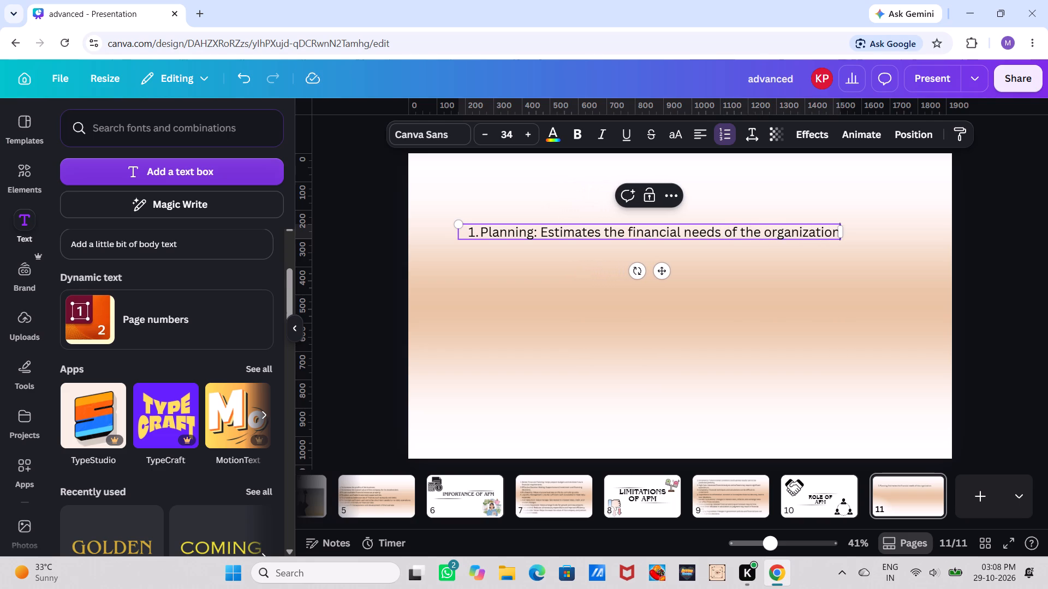
pyautogui.press('.')
# Add a second item to the numbered list on the eleventh slide, beginning with the heading "Investment Management:".
pyautogui.press('Return')
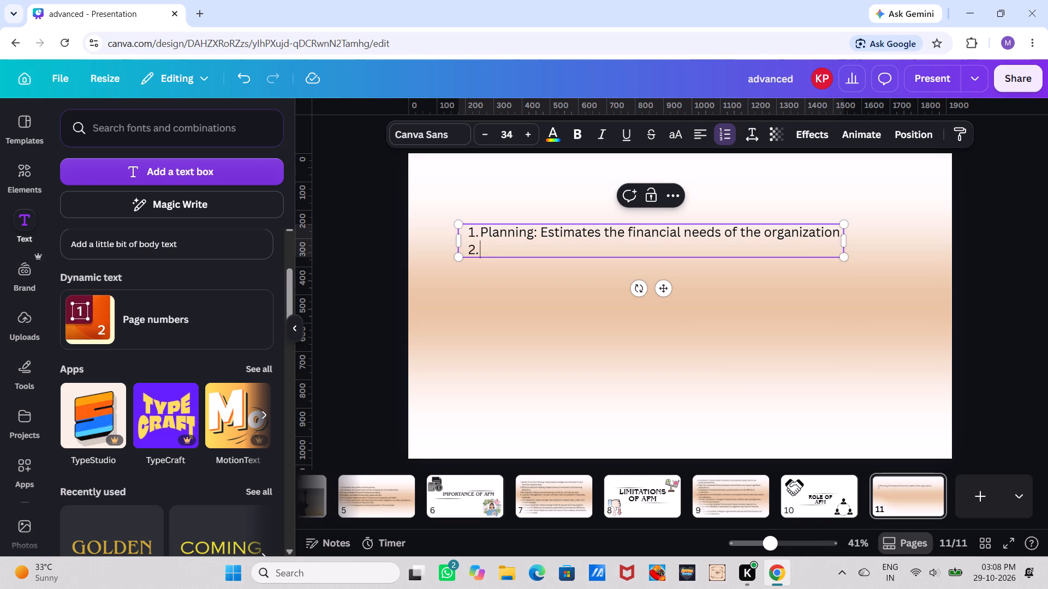
pyautogui.write('Investment')
pyautogui.press('space')
pyautogui.write('Mna')
pyautogui.press('BackSpace')
pyautogui.press('BackSpace')
pyautogui.write('anagm')
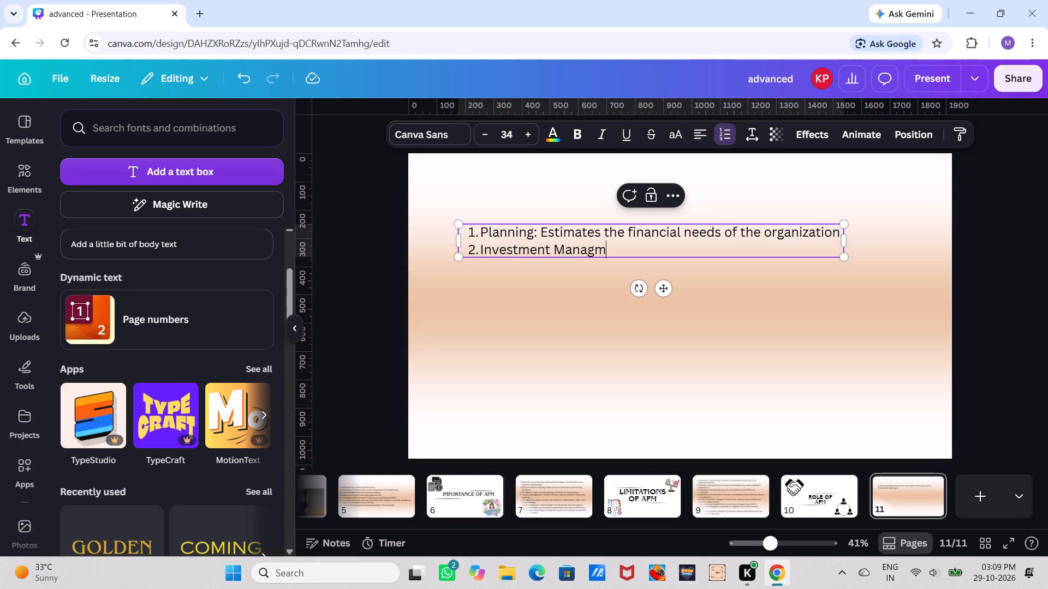
pyautogui.press('BackSpace')
pyautogui.write('ement')
pyautogui.write(':')
pyautogui.press('space')
# Complete the second list item after its heading with "Evaluates projects and selects suitable investment opportunities.".
pyautogui.write('Eva')
pyautogui.write('luates po')
pyautogui.press('BackSpace')
pyautogui.write('rojects and selecy')
pyautogui.press('BackSpace')
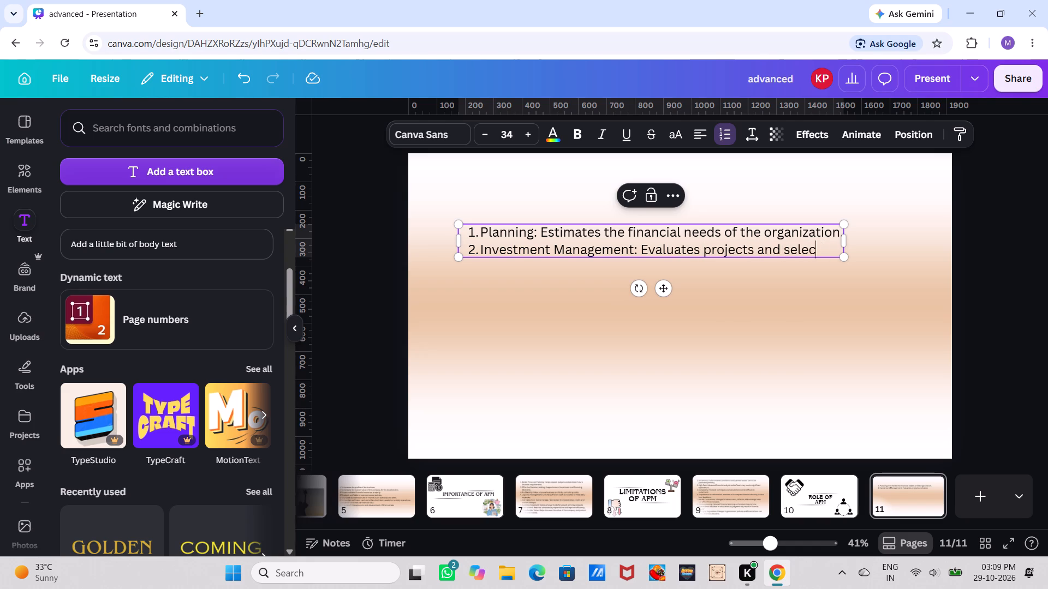
pyautogui.write('ts sut')
pyautogui.press('=')
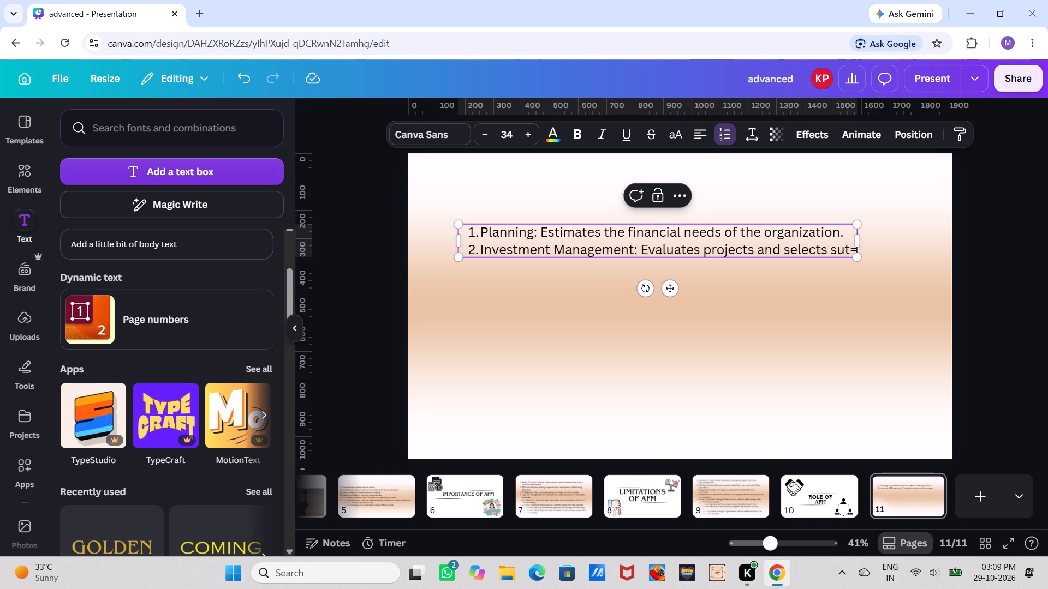
pyautogui.press('BackSpace')
pyautogui.press('BackSpace')
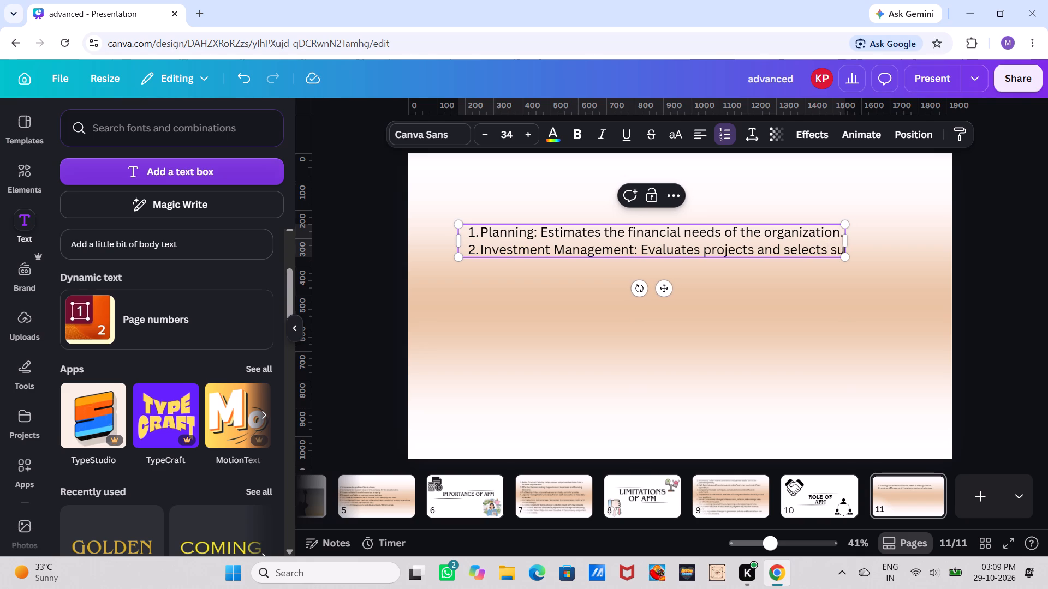
pyautogui.press('i')
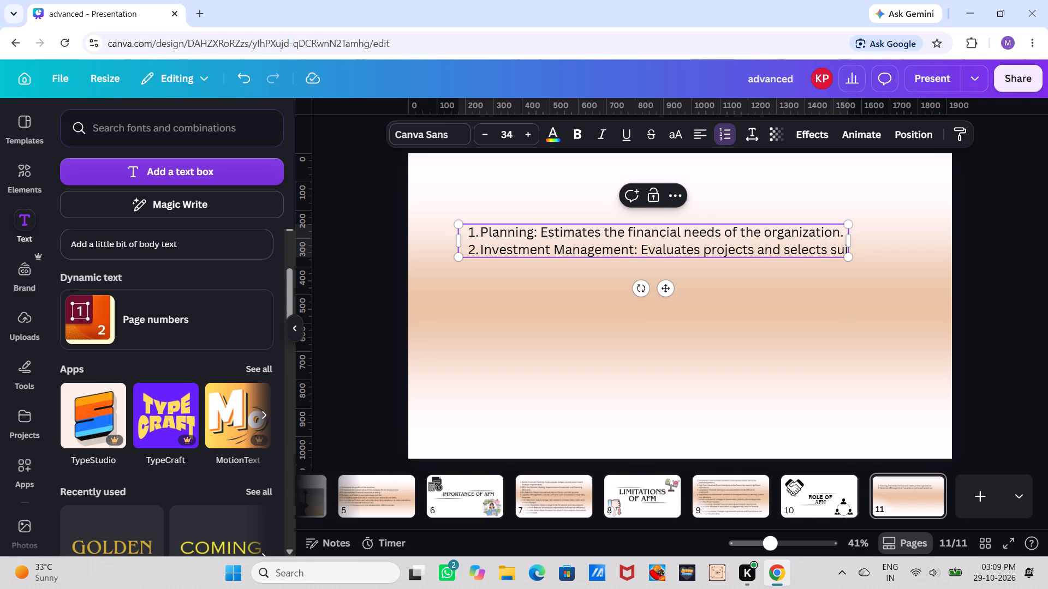
pyautogui.write('table')
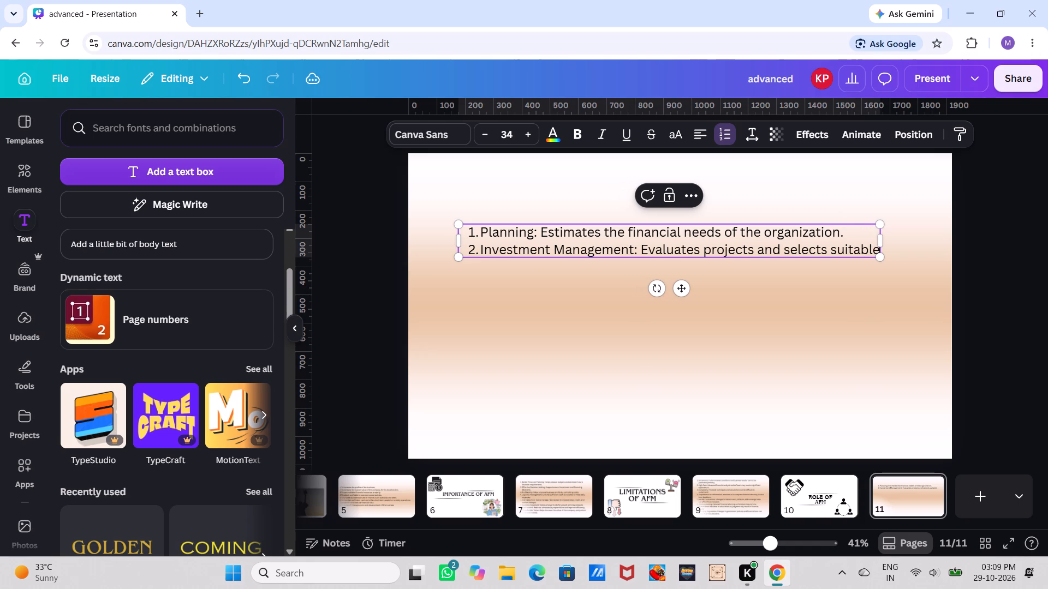
pyautogui.press('space')
pyautogui.write('invest')
pyautogui.write('ment opportuni')
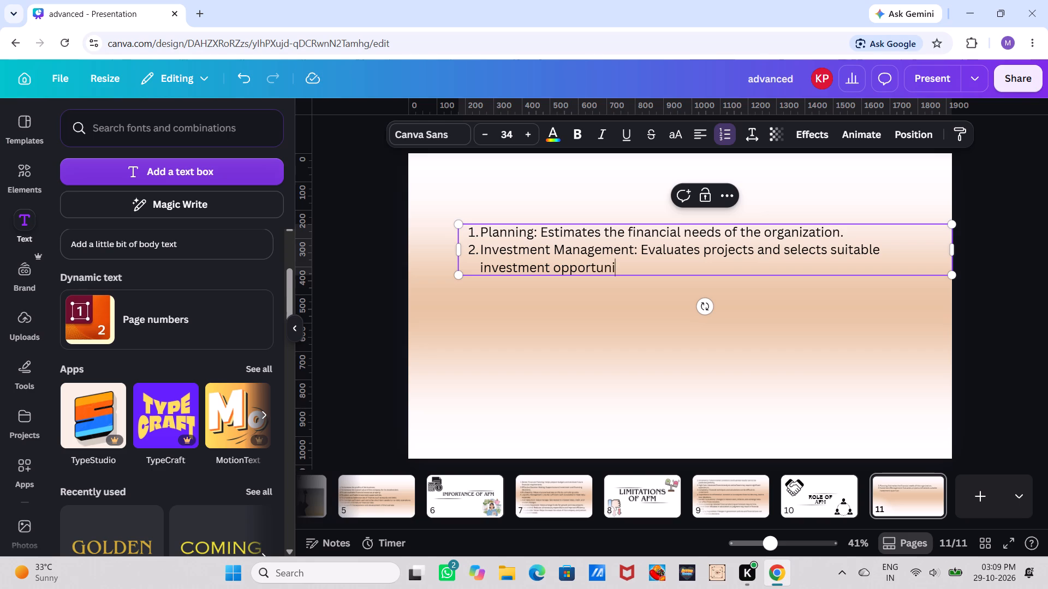
pyautogui.write('ti')
pyautogui.write('es.')
# Add a third item to the numbered list, beginning with the heading "Capital Structure Management:".
pyautogui.press('Return')
pyautogui.write('Capital Structure Management')
pyautogui.hotkey('shift', 'l')
pyautogui.hotkey('shift', 'BackSpace')
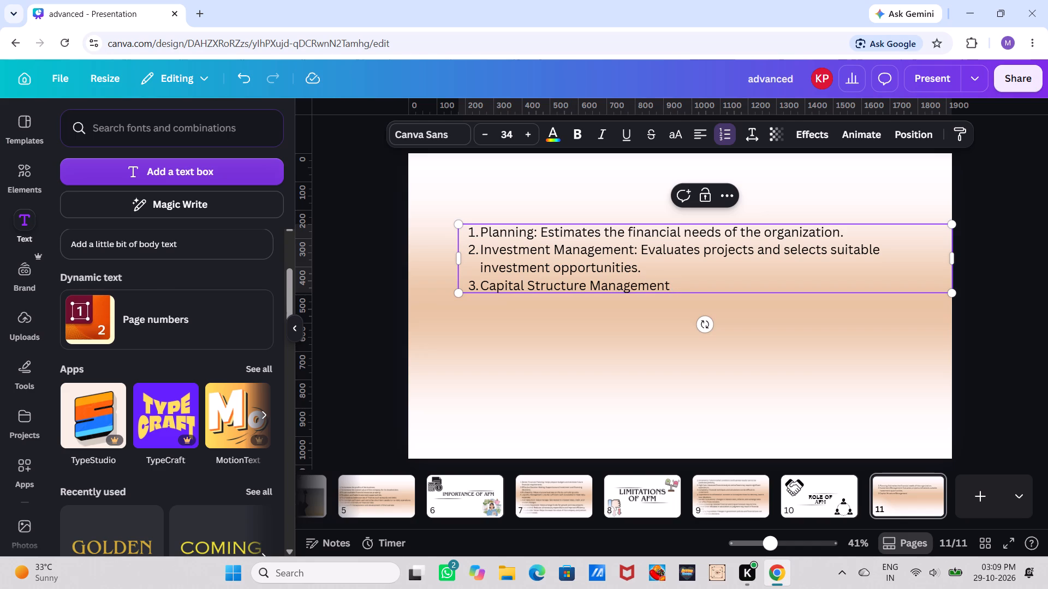
pyautogui.write(';')
pyautogui.press('space')
pyautogui.press('BackSpace')
pyautogui.press('BackSpace')
pyautogui.hotkey('shift', ':')
pyautogui.press('space')
# Complete the third list item after its heading with "Determines the appropriate combination of debt and equity.".
pyautogui.write('Determines the appropriate combination')
pyautogui.press('space')
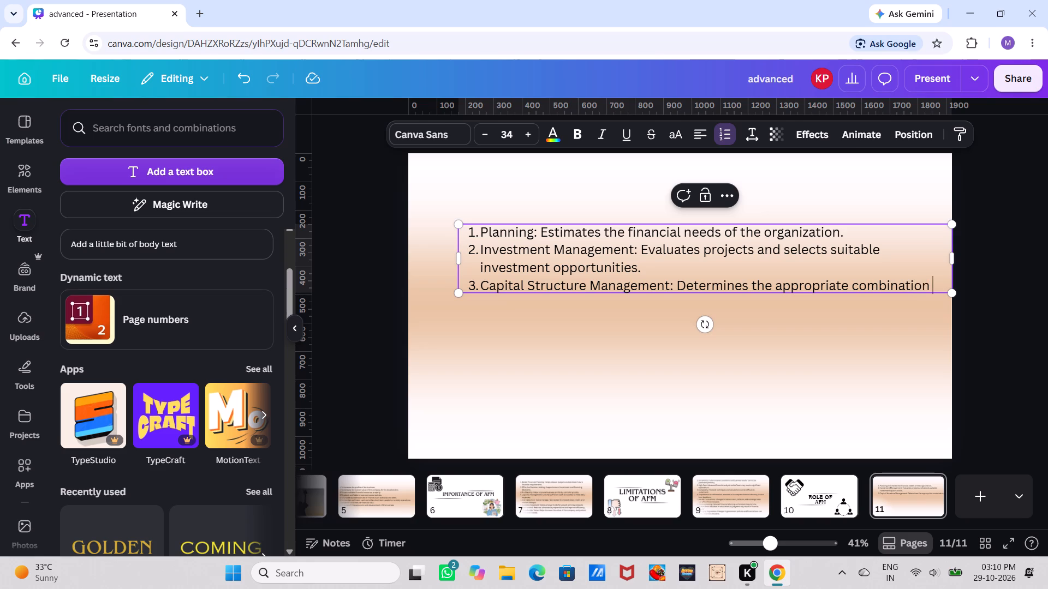
pyautogui.write('of debt')
pyautogui.press('space')
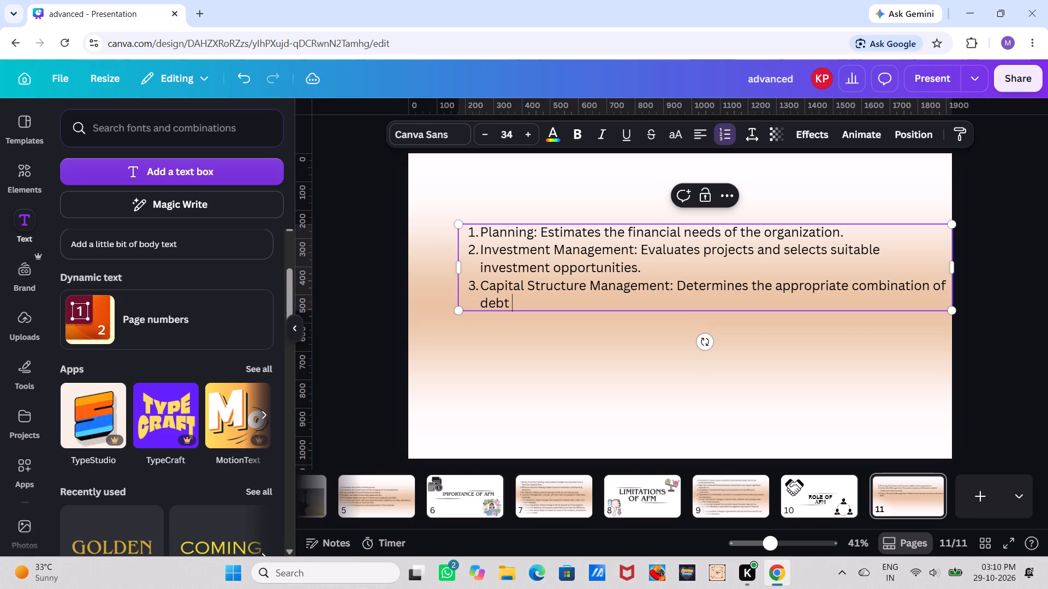
pyautogui.write('and equity,')
pyautogui.press('BackSpace')
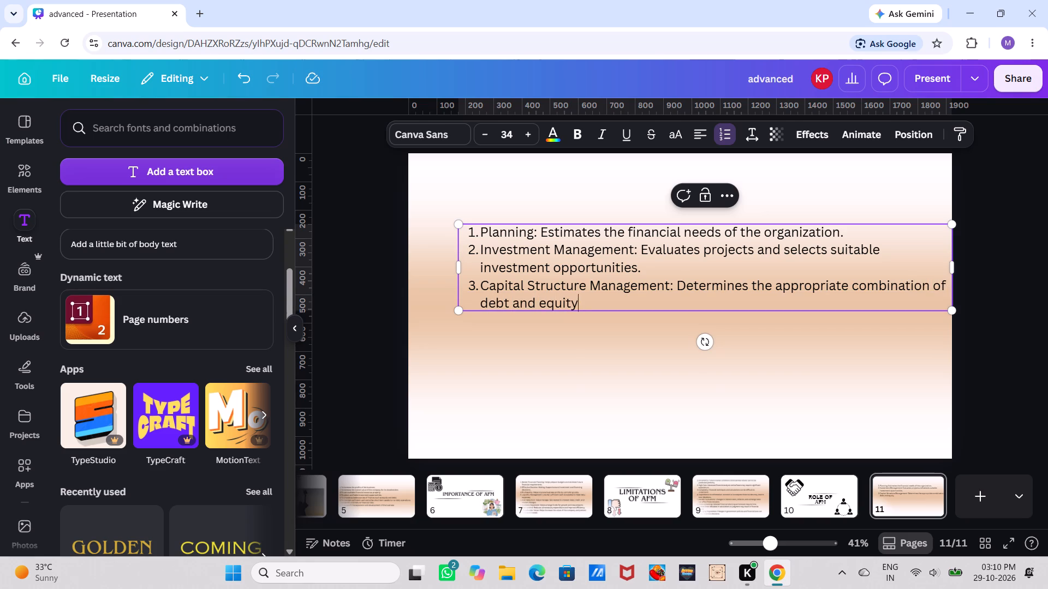
pyautogui.press('.')
# Add a fourth item to the numbered list, beginning with the heading "Dividend Decisions:".
pyautogui.press('Return')
pyautogui.write('Dii')
pyautogui.press('BackSpace')
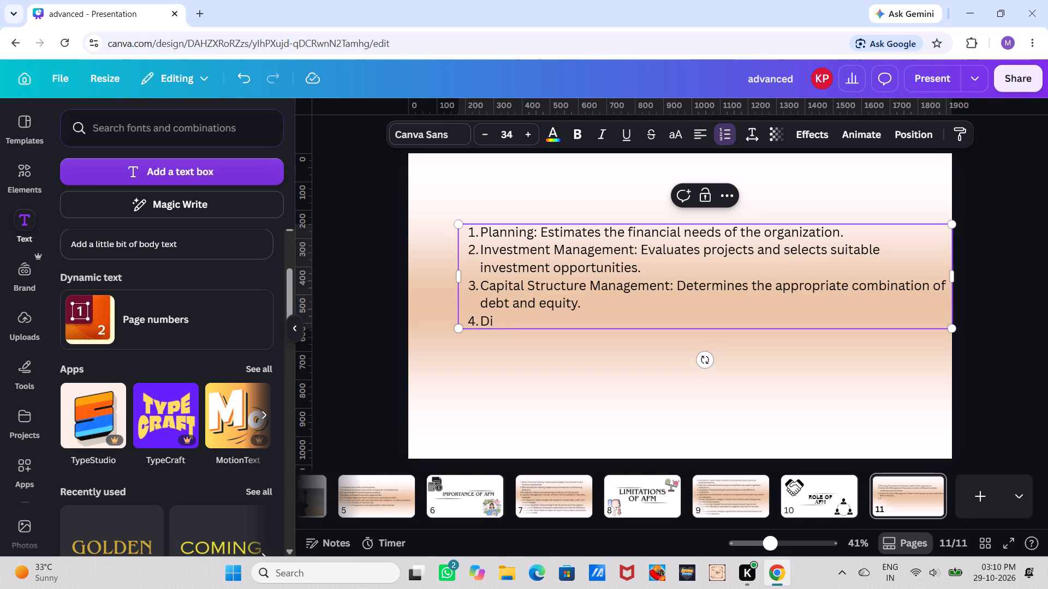
pyautogui.write('vidend Decisions')
pyautogui.write(':')
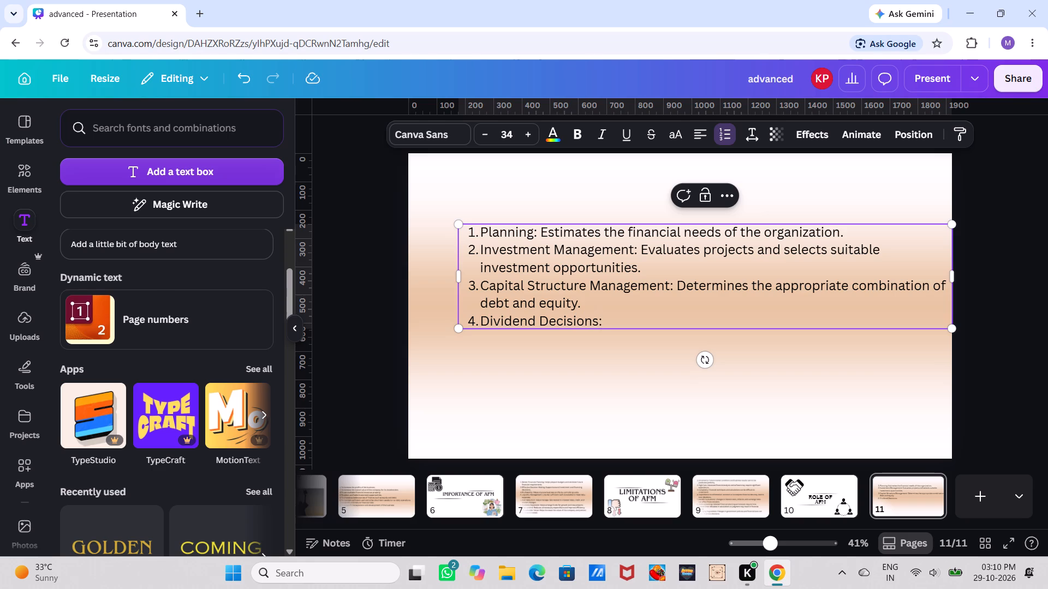
pyautogui.press('space')
# Complete the fourth list item with "Decides how much profit should be distributed to shareholders and how much should be retained.".
pyautogui.write('Decides how much profit should')
pyautogui.press('space')
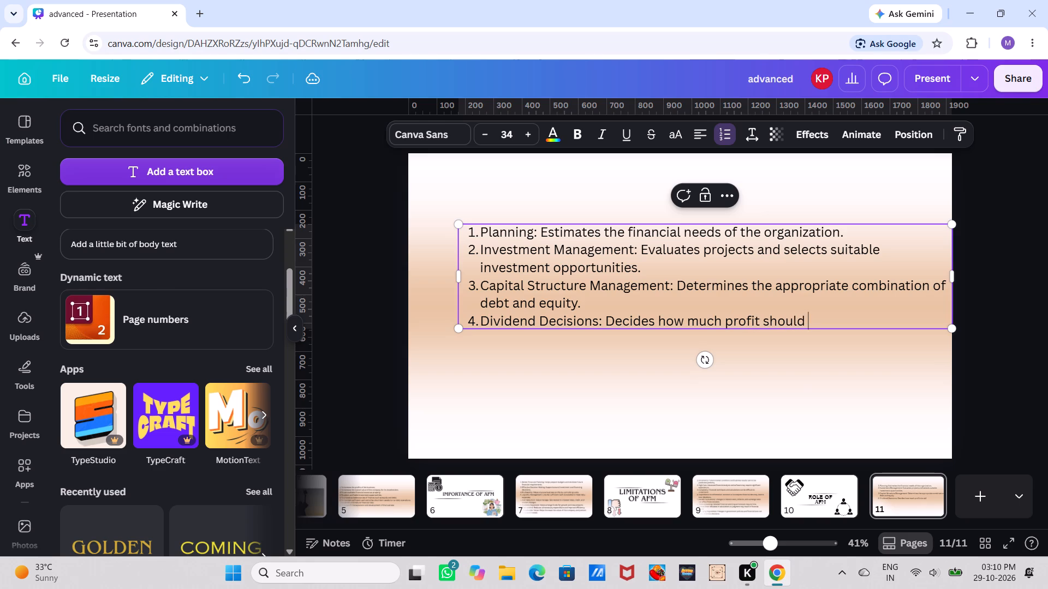
pyautogui.write('be')
pyautogui.press('space')
pyautogui.write('distributed to shareholders and how')
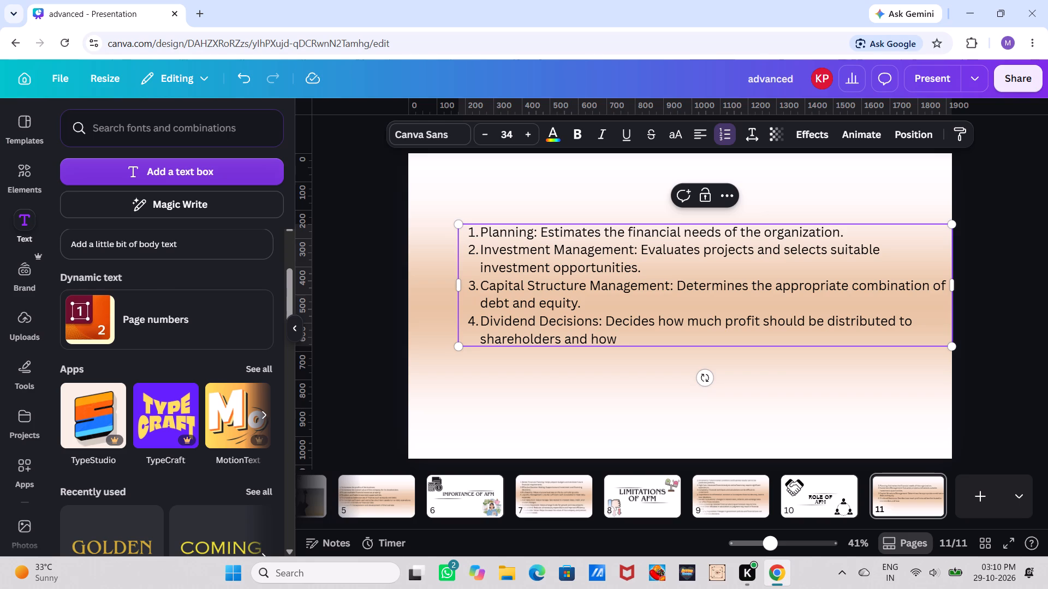
pyautogui.press('space')
pyautogui.write('much shoud be')
pyautogui.press('BackSpace')
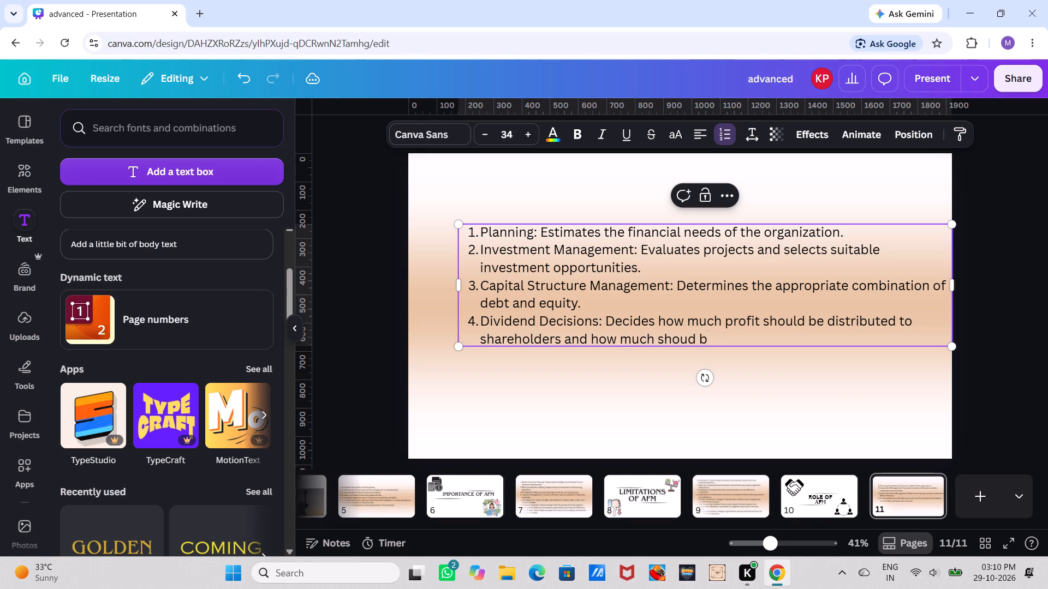
pyautogui.press('BackSpace')
pyautogui.press('BackSpace')
pyautogui.press('BackSpace')
pyautogui.write('ld be')
pyautogui.press('space')
pyautogui.write('retained.')
# Add a fifth item to the numbered list, beginning with the heading "Cash Management:".
pyautogui.press('Return')
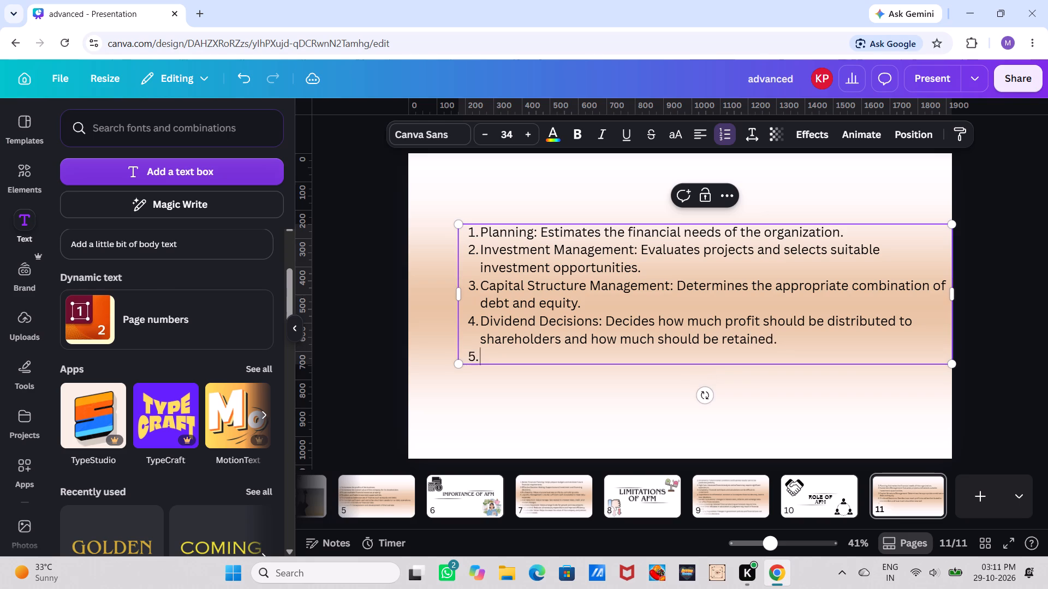
pyautogui.write('CAsh')
pyautogui.press('BackSpace')
pyautogui.press('BackSpace')
pyautogui.press('BackSpace')
pyautogui.write('ash Mna')
pyautogui.press('BackSpace')
pyautogui.press('BackSpace')
pyautogui.write('anag')
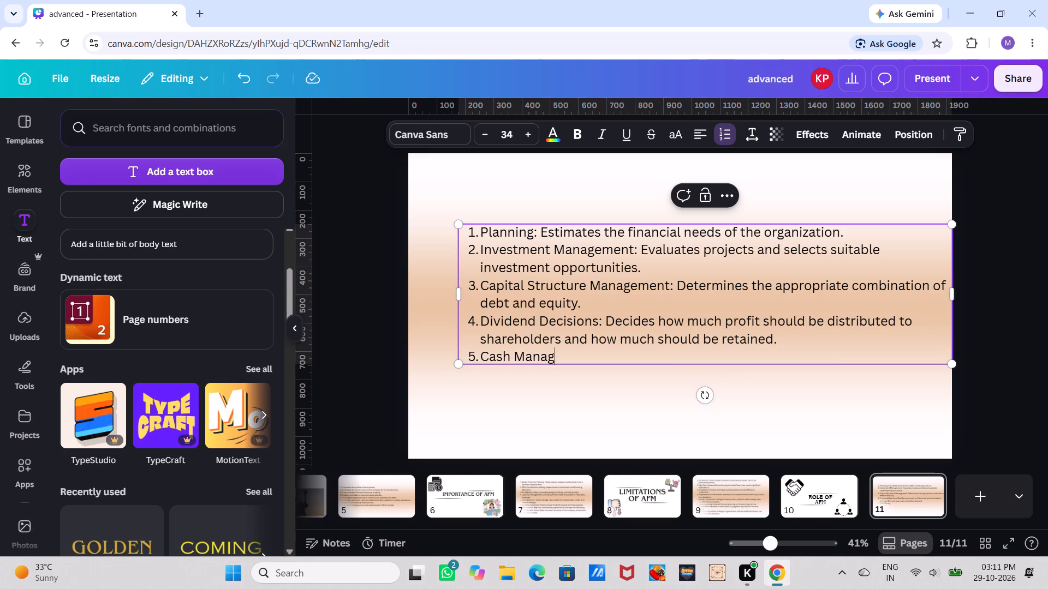
pyautogui.write('ement')
pyautogui.write(':')
pyautogui.press('space')
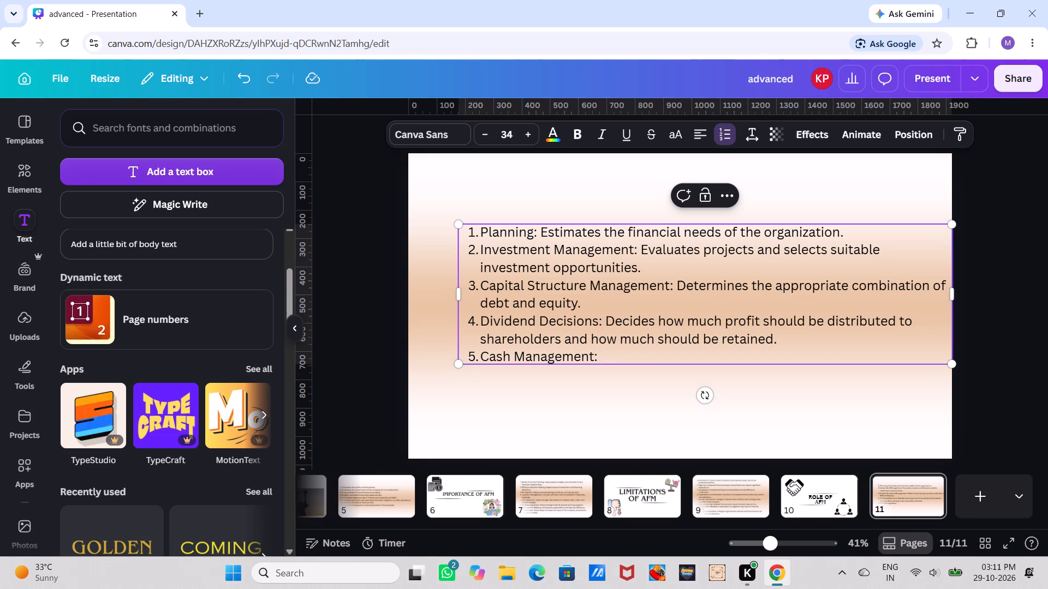
# Complete the fifth list item with "Ensures proper management of cash inflows and outflows." and start an empty sixth item.
pyautogui.write('Ensures proper')
pyautogui.press('space')
pyautogui.write('management')
pyautogui.press('space')
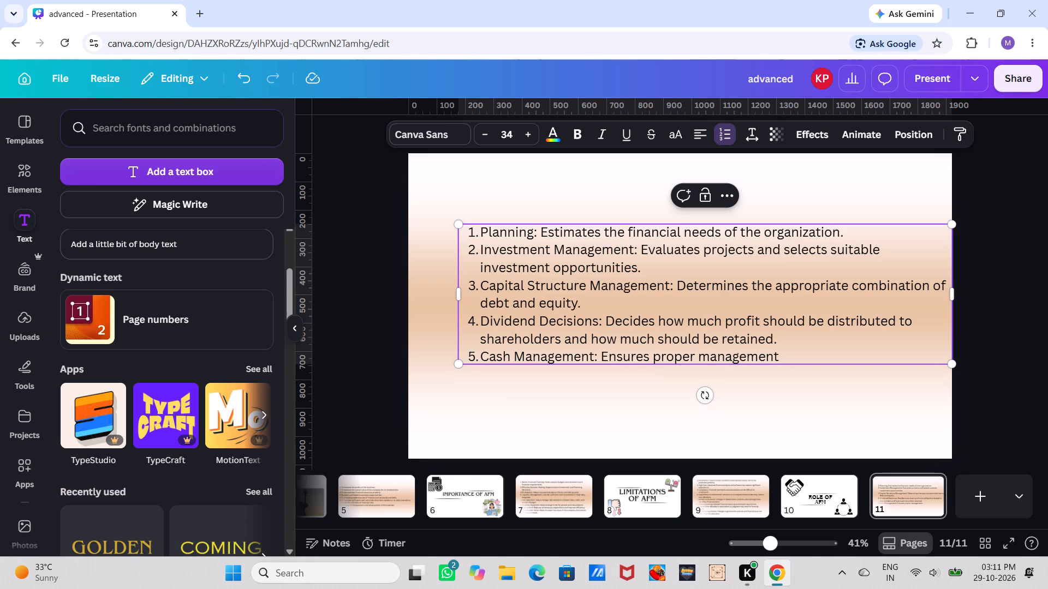
pyautogui.write('of cash')
pyautogui.press('space')
pyautogui.write('inflows and outflows')
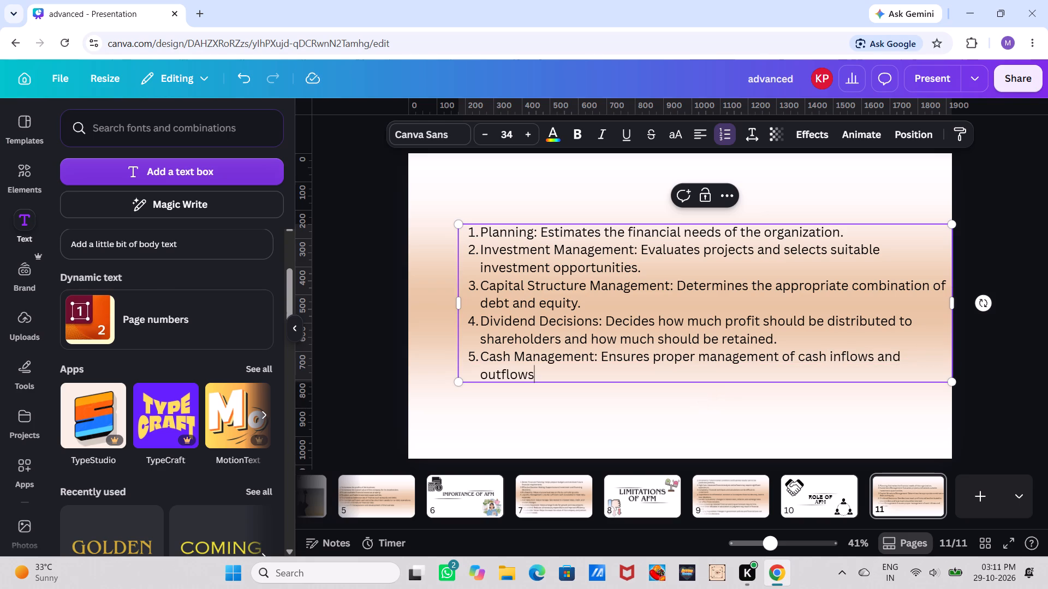
pyautogui.press('.')
pyautogui.press('Return')
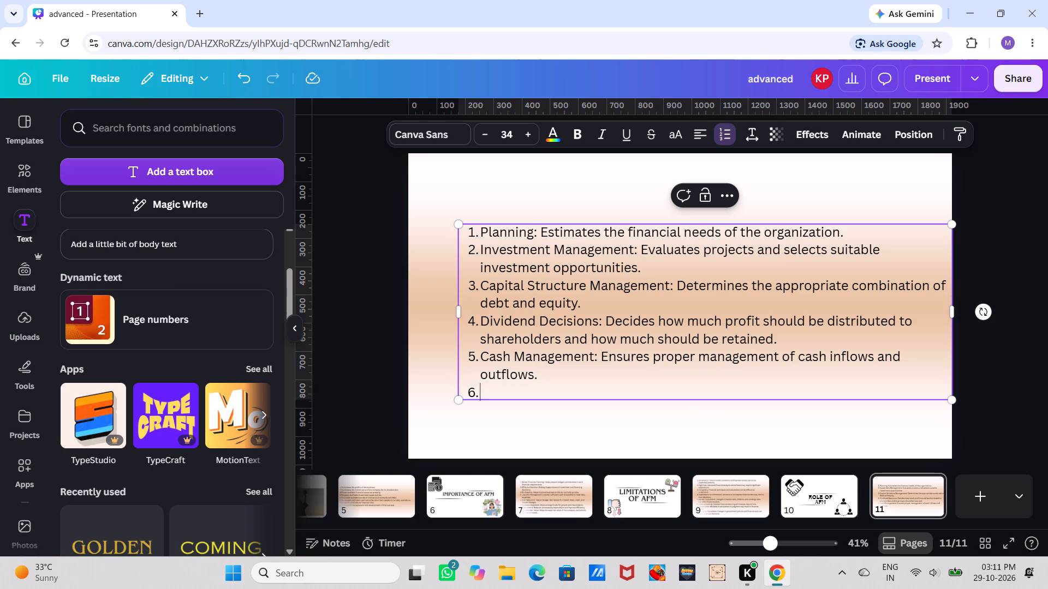
# Write the sixth list item "Risk Management: Develops strategies to handle financial uncertainties." and start an empty seventh item.
pyautogui.write('Rs')
pyautogui.press('BackSpace')
pyautogui.write('isk Management')
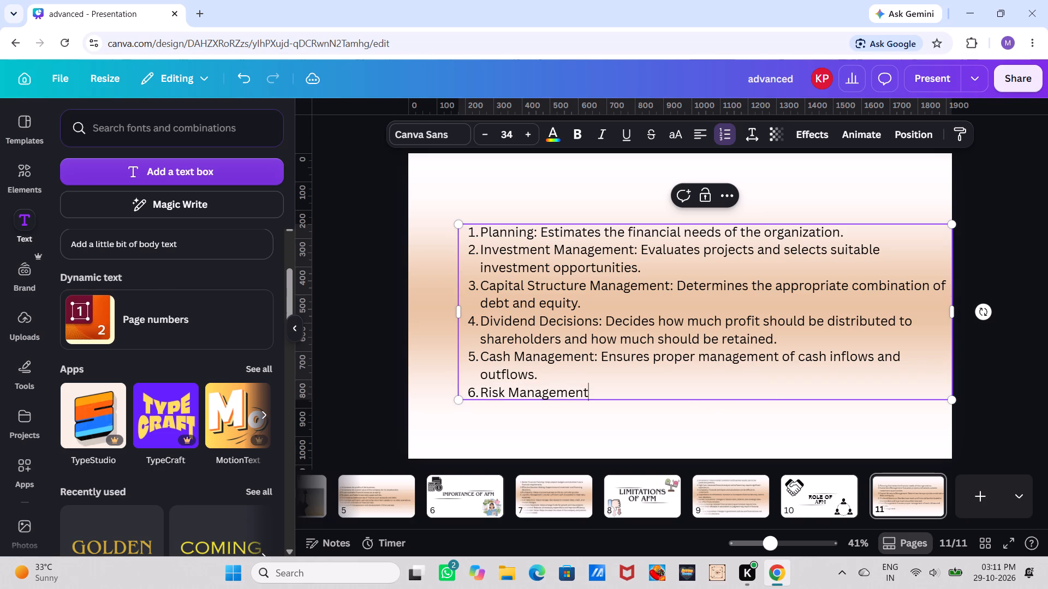
pyautogui.write(': D')
pyautogui.write('evelops strategies')
pyautogui.press('space')
pyautogui.write('to handle')
pyautogui.press('space')
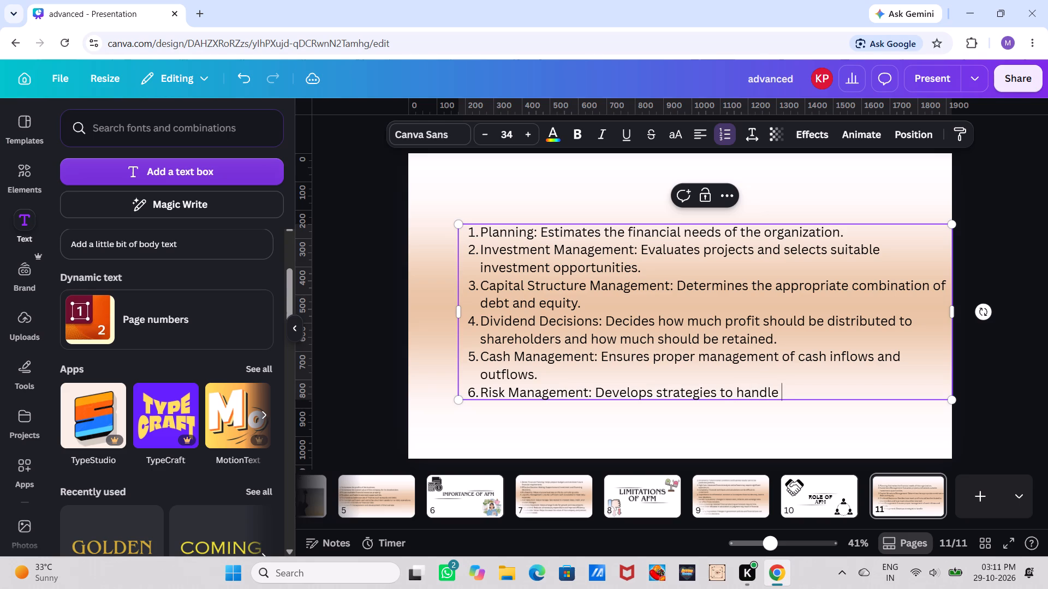
pyautogui.write('financial')
pyautogui.press('space')
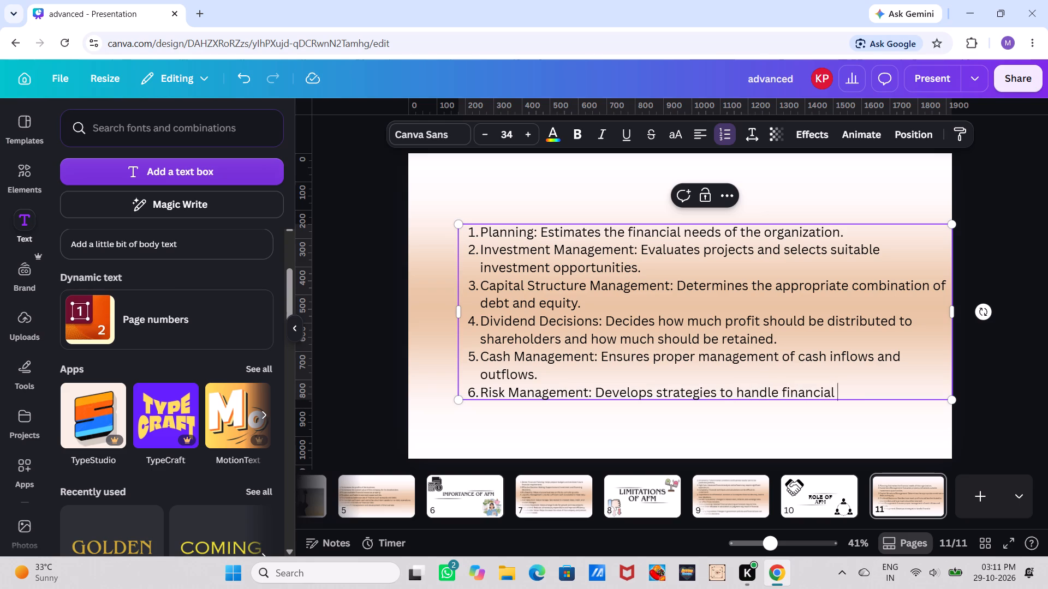
pyautogui.write('unce')
pyautogui.write('rtainties.')
pyautogui.press('Return')
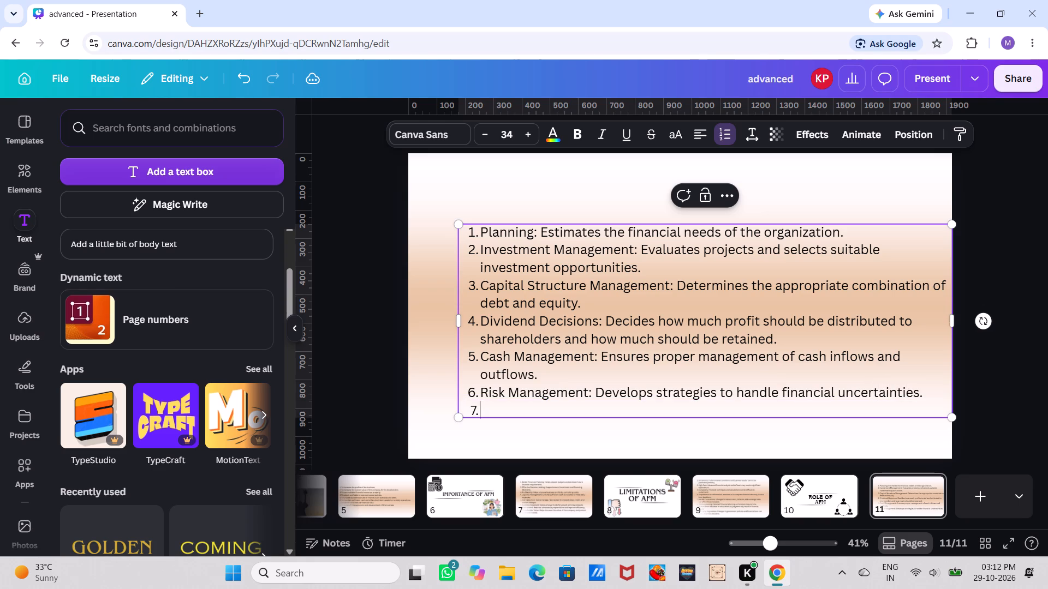
# Write the seventh list item "Performance Evaluation: Measures budgets, and other financial tools." and start an empty eighth item.
pyautogui.write('Performance Evaluation')
pyautogui.write(':')
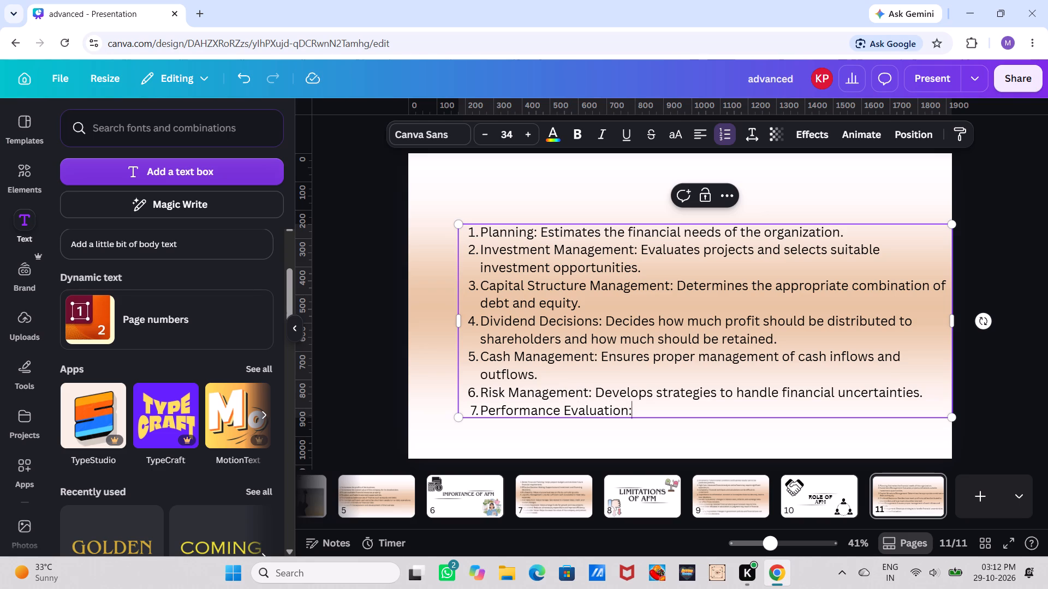
pyautogui.press('space')
pyautogui.write('Measures budgets, and other financial')
pyautogui.press('space')
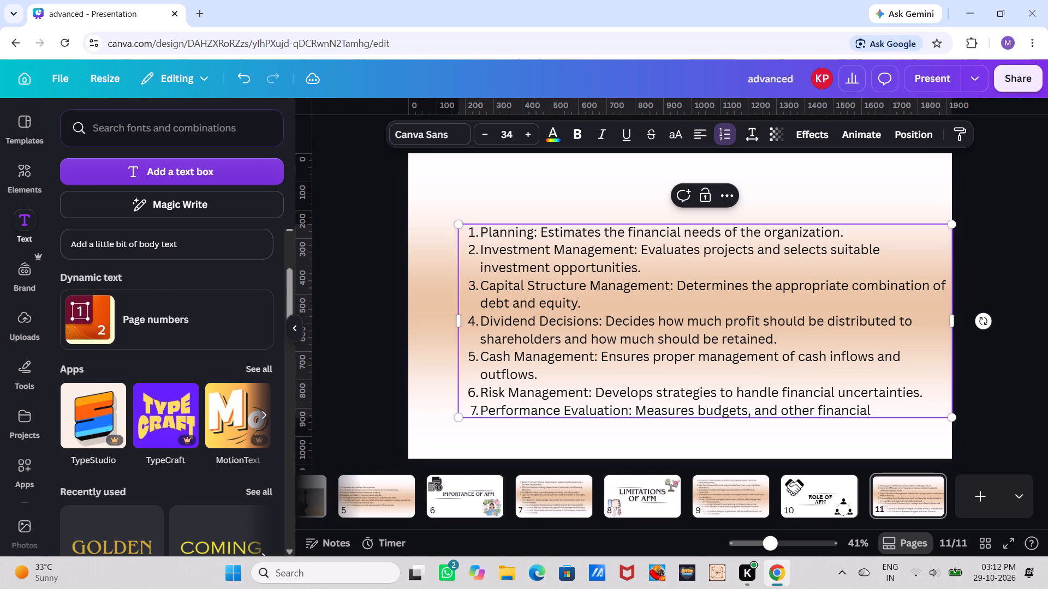
pyautogui.write('tools.')
pyautogui.press('Return')
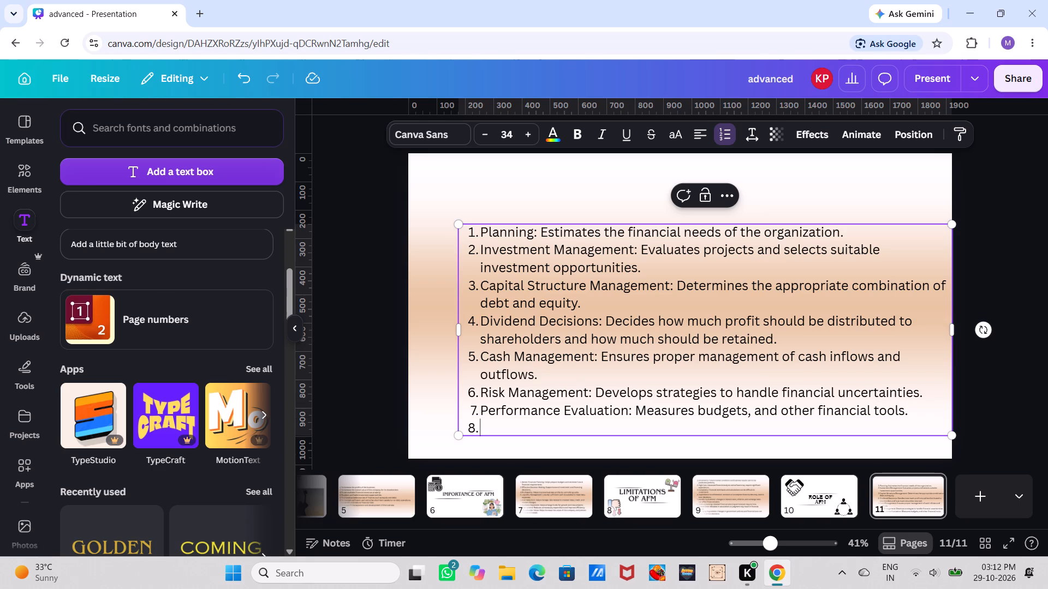
# Begin the eighth list item with the heading "Strategic Management:" followed by the word "Helps".
pyautogui.write('Strategi')
pyautogui.write('c Maan')
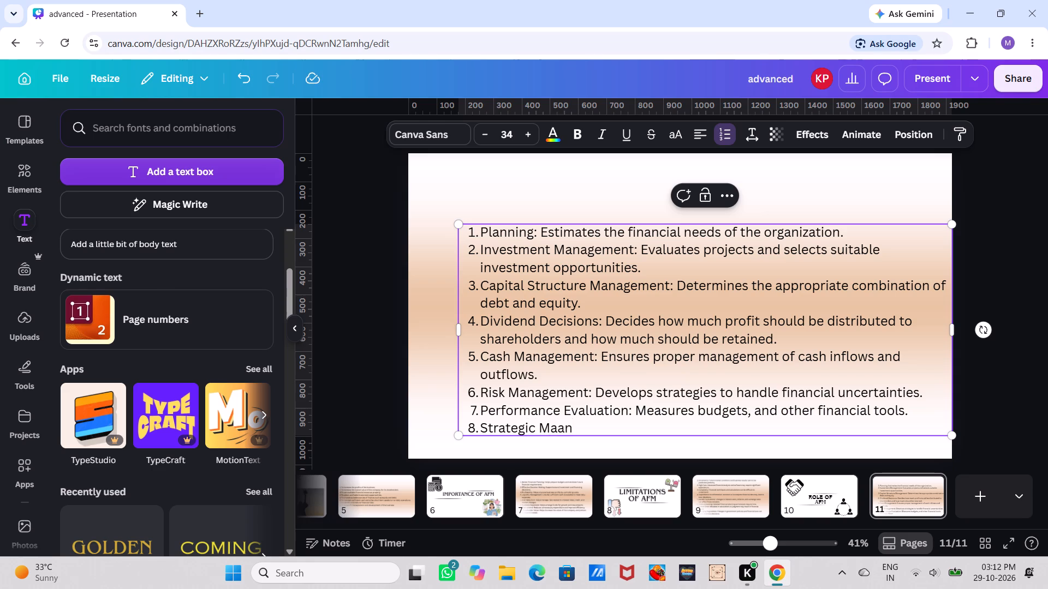
pyautogui.press('BackSpace')
pyautogui.press('BackSpace')
pyautogui.write('nagement')
pyautogui.press('space')
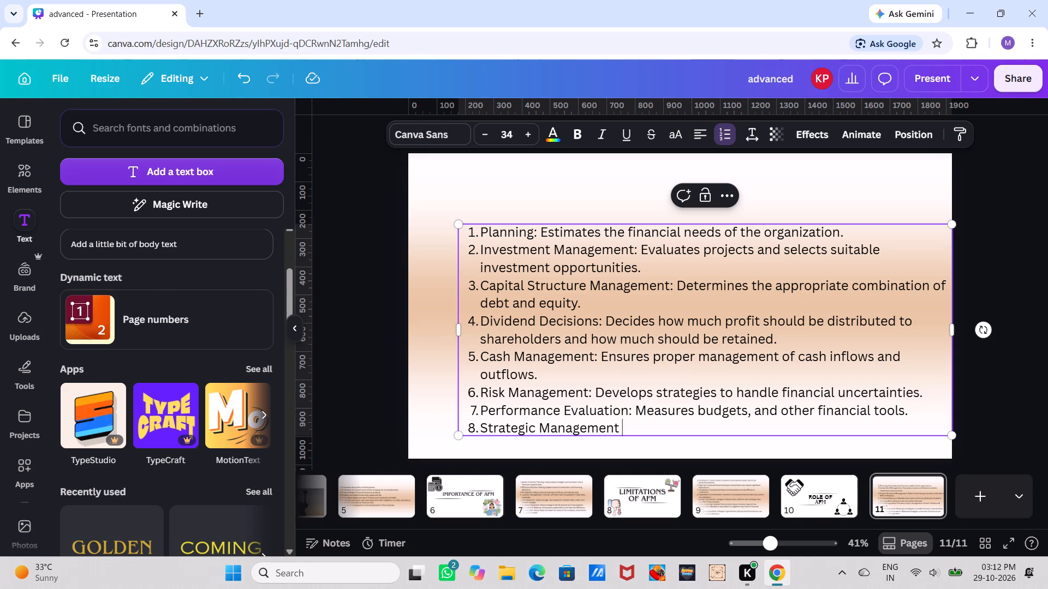
pyautogui.press('BackSpace')
pyautogui.write(': HElp')
pyautogui.press('BackSpace')
pyautogui.press('BackSpace')
pyautogui.press('BackSpace')
pyautogui.press('e')
pyautogui.write('lps')
# Complete the eighth list item with "management achieve long-term business goals and maintain competitiveness.".
pyautogui.press('space')
pyautogui.write('manag')
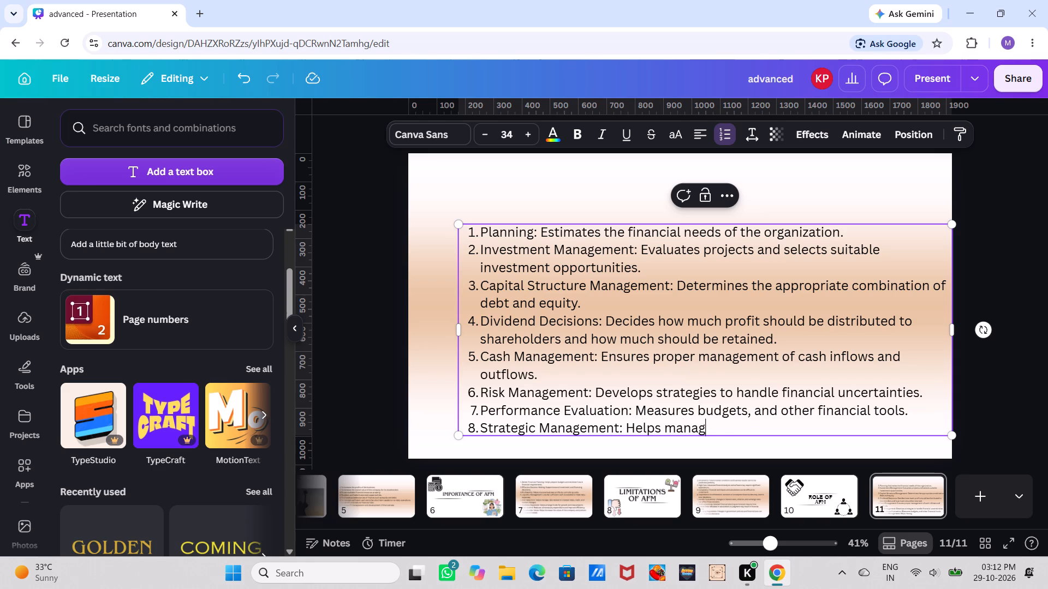
pyautogui.write('ement')
pyautogui.press('space')
pyautogui.write('achieve long-term')
pyautogui.press('space')
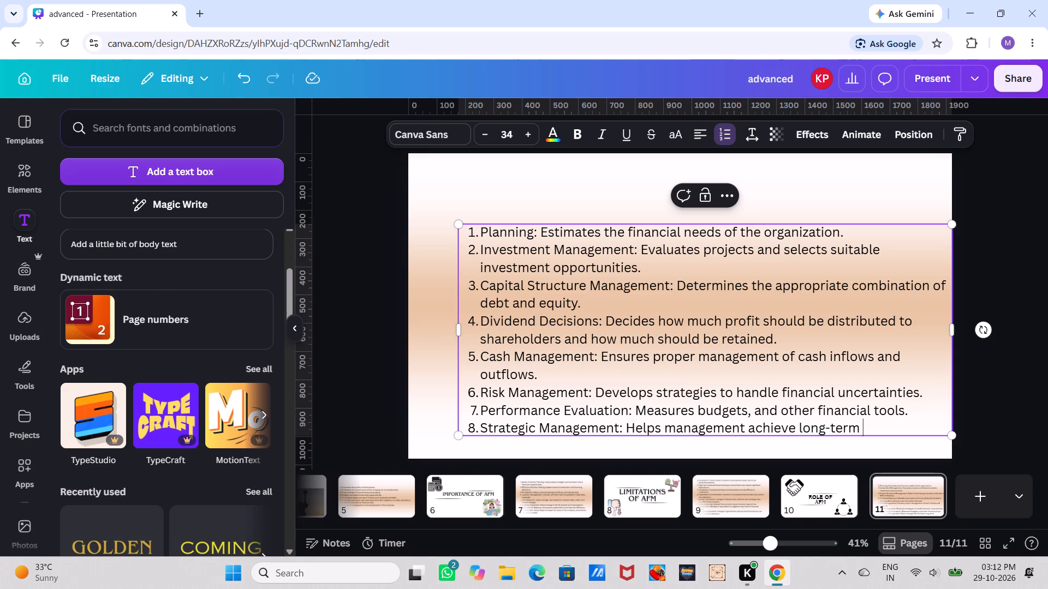
pyautogui.write('business')
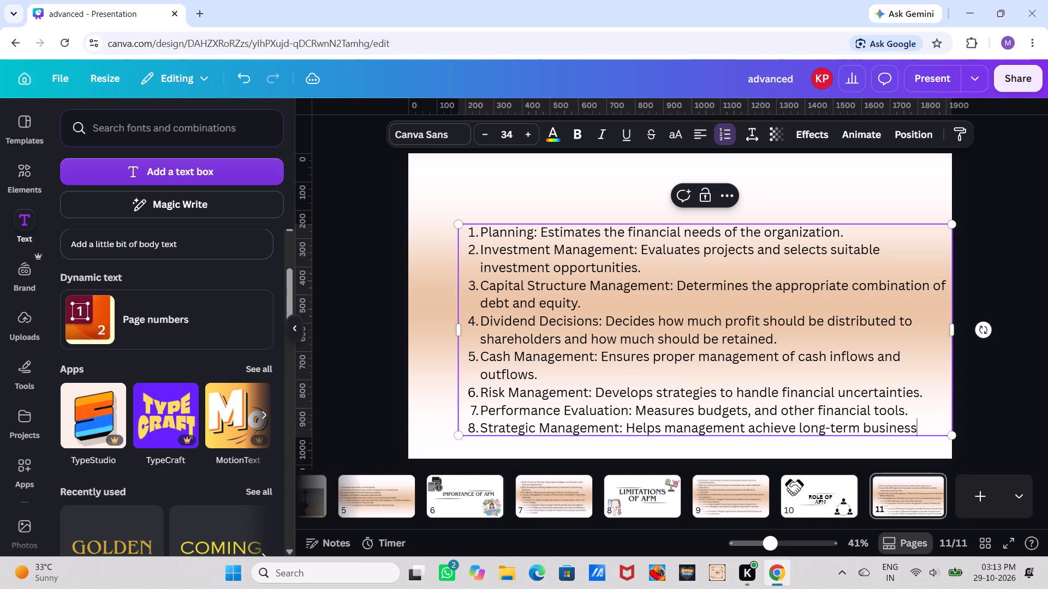
pyautogui.press('space')
pyautogui.write('goals amd =')
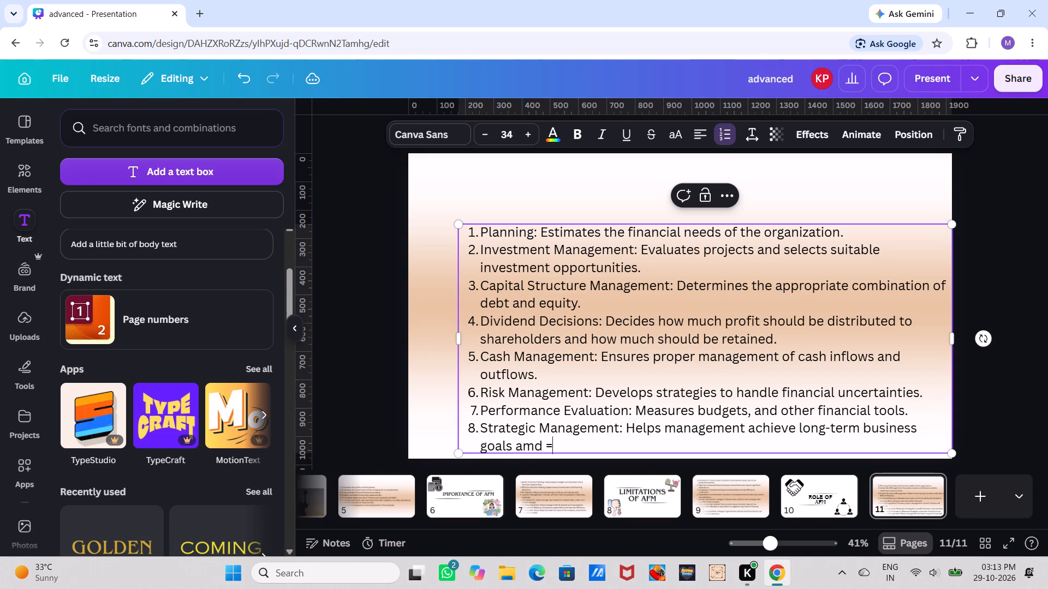
pyautogui.press('BackSpace')
pyautogui.press('BackSpace')
pyautogui.press('BackSpace')
pyautogui.press('BackSpace')
pyautogui.write('nd maintain d')
pyautogui.press('BackSpace')
pyautogui.write('competiti')
pyautogui.write('veness.')
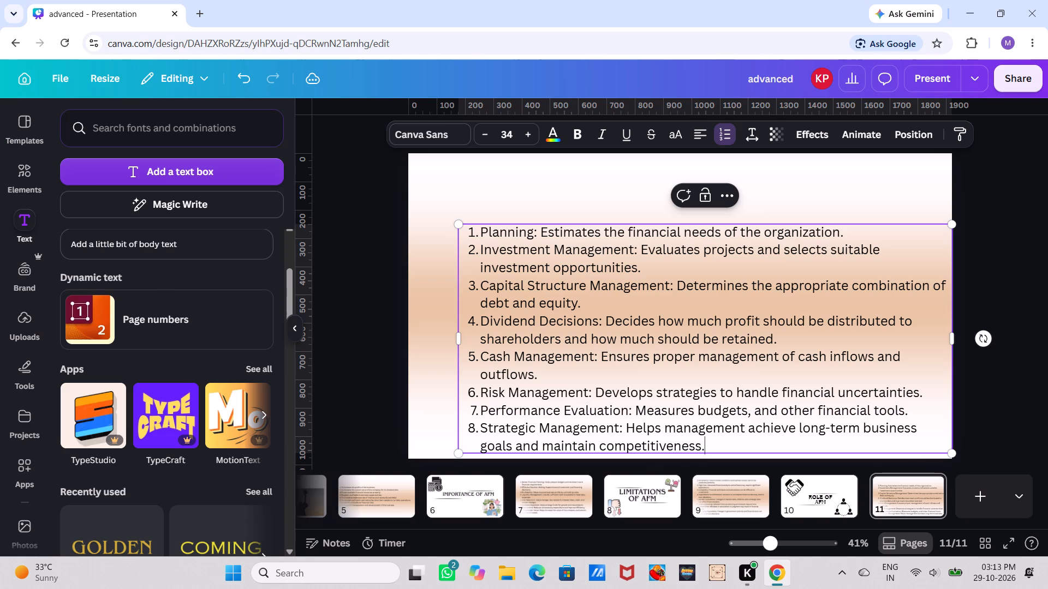
# Move the numbered list's text box up and to the left so it sits within the slide's margins, and deselect it.
pyautogui.moveTo(696, 221); pyautogui.dragTo(669, 251)
pyautogui.moveTo(669, 251); pyautogui.dragTo(663, 265)
pyautogui.moveTo(663, 265); pyautogui.dragTo(663, 168)
pyautogui.moveTo(655, 311); pyautogui.dragTo(659, 259)
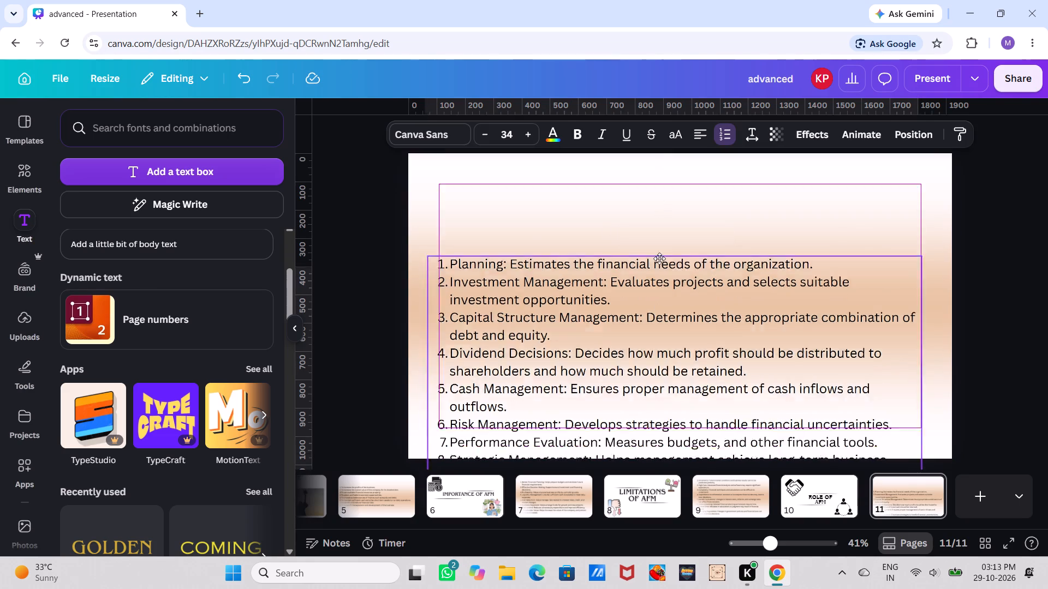
pyautogui.moveTo(659, 259); pyautogui.dragTo(649, 247)
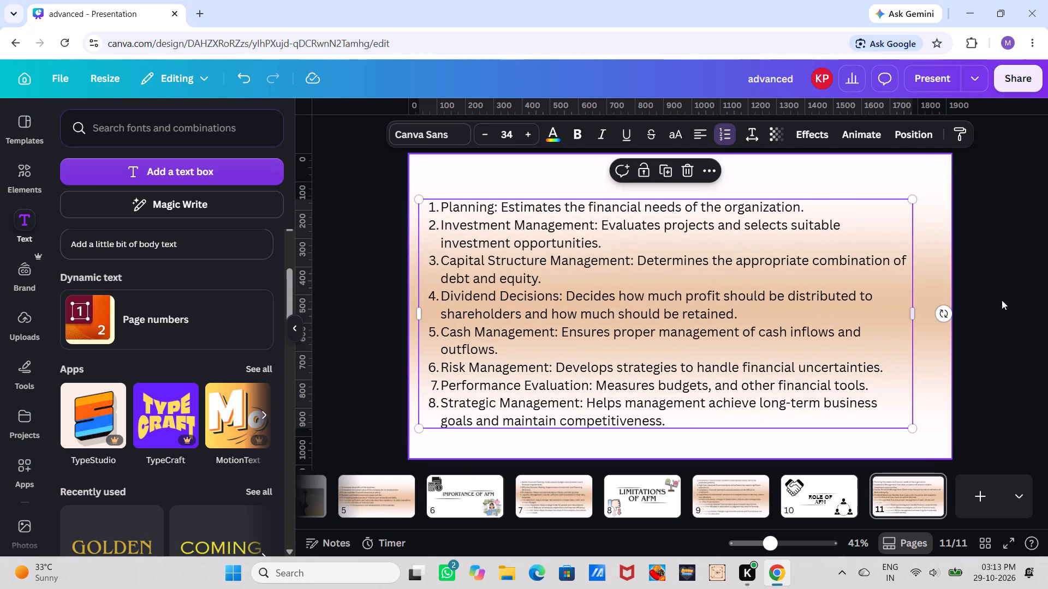
pyautogui.click(1000, 299)
# Add a blank twelfth slide and place the recently used "GOLDEN HOUR" text style on it.
pyautogui.click(977, 480)
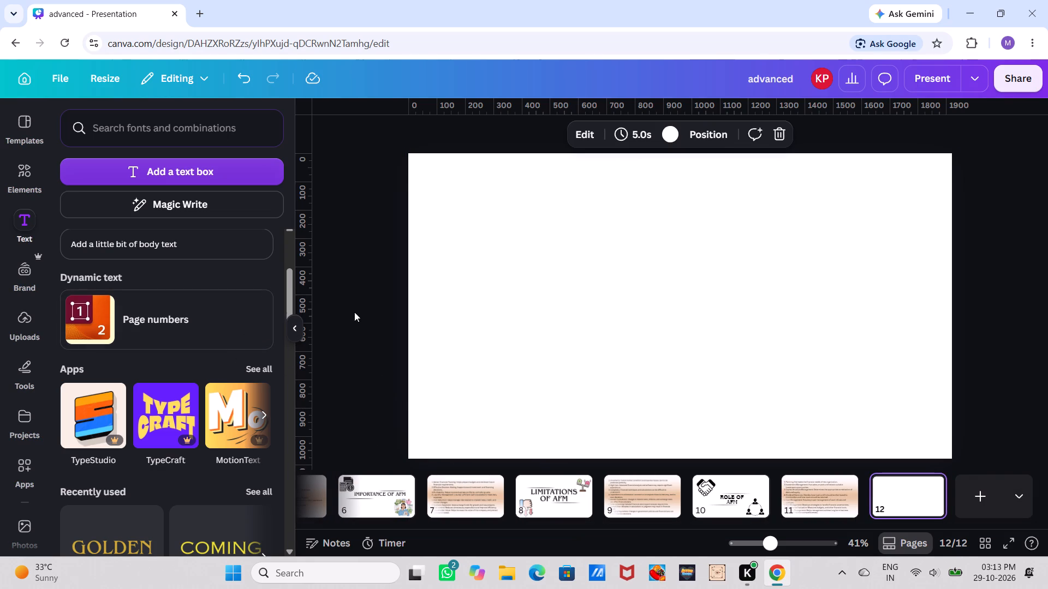
pyautogui.moveTo(293, 285); pyautogui.dragTo(294, 305)
pyautogui.click(126, 428)
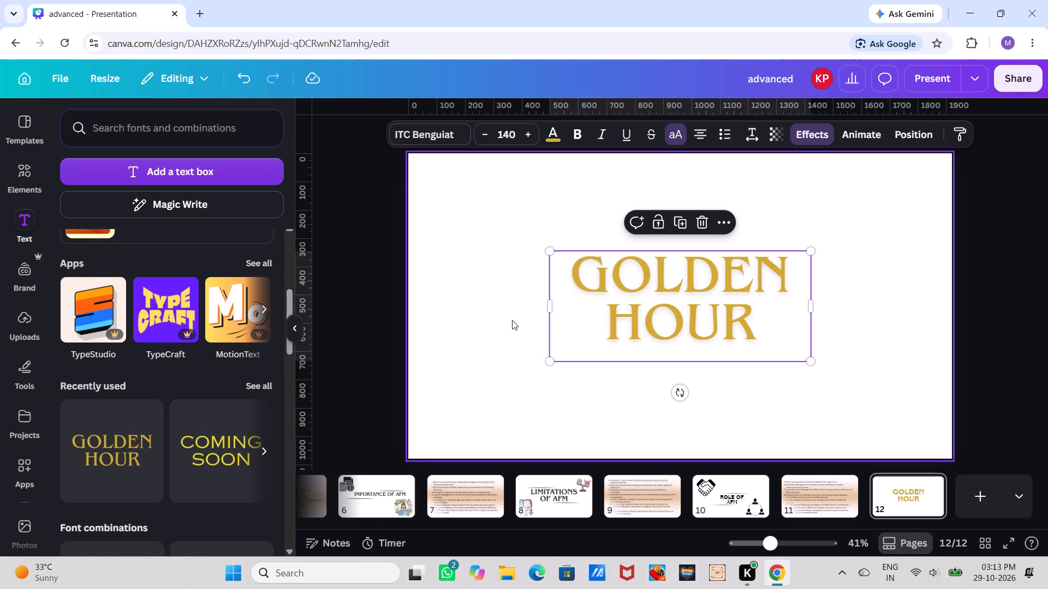
# Change the colour of the "GOLDEN HOUR" text to black.
pyautogui.doubleClick(605, 281)
pyautogui.moveTo(553, 131); pyautogui.dragTo(575, 130)
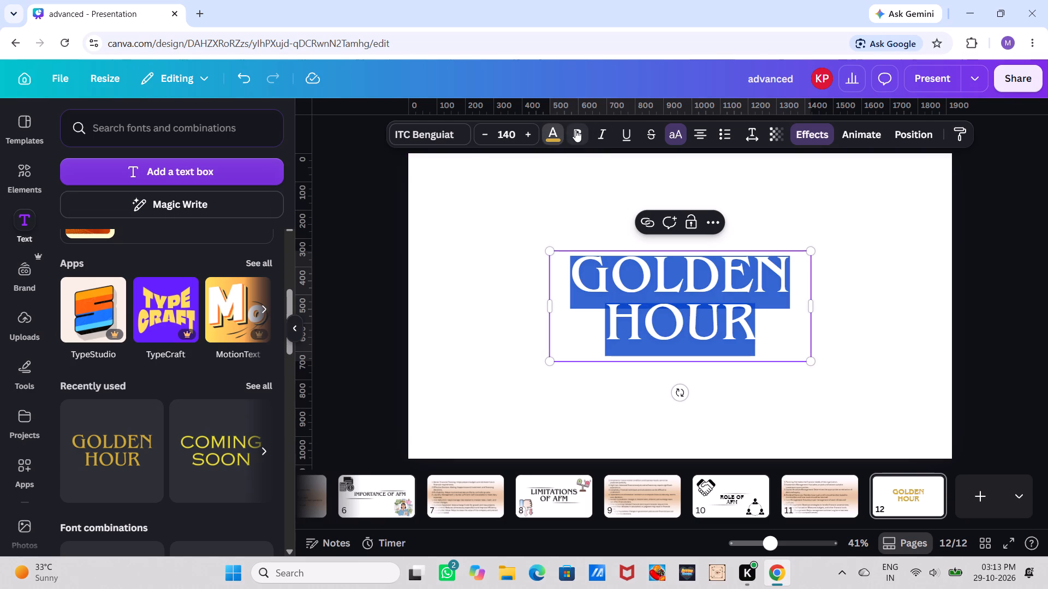
pyautogui.moveTo(575, 130); pyautogui.dragTo(559, 134)
pyautogui.click(559, 134)
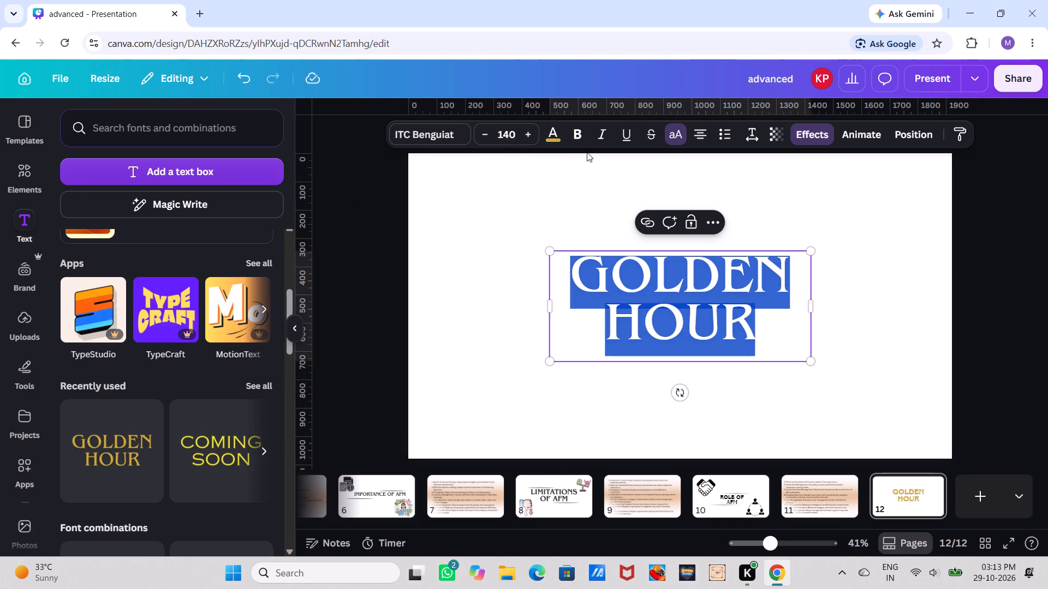
pyautogui.click(558, 136)
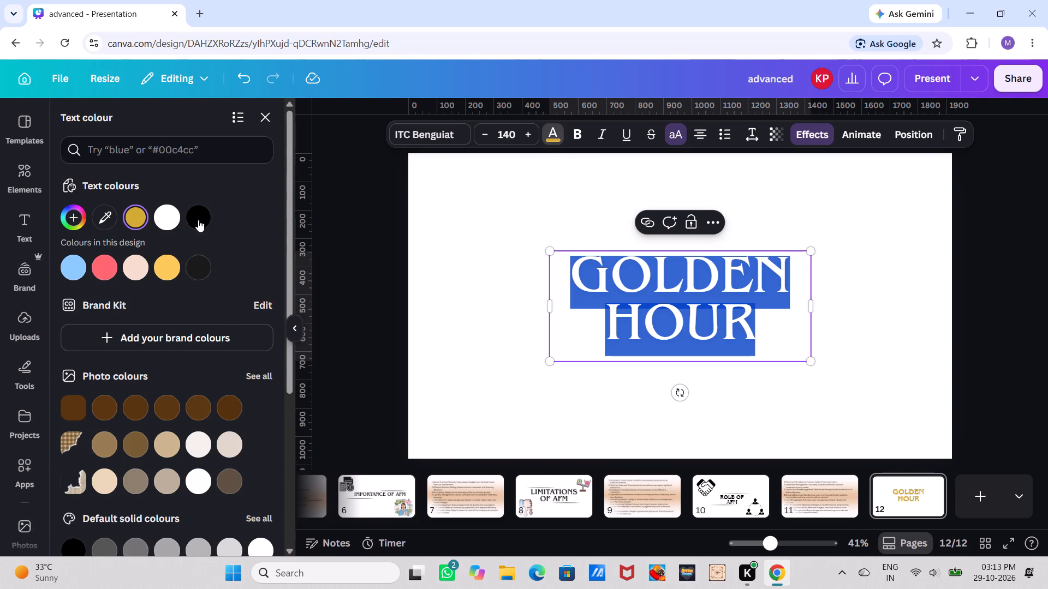
pyautogui.click(198, 220)
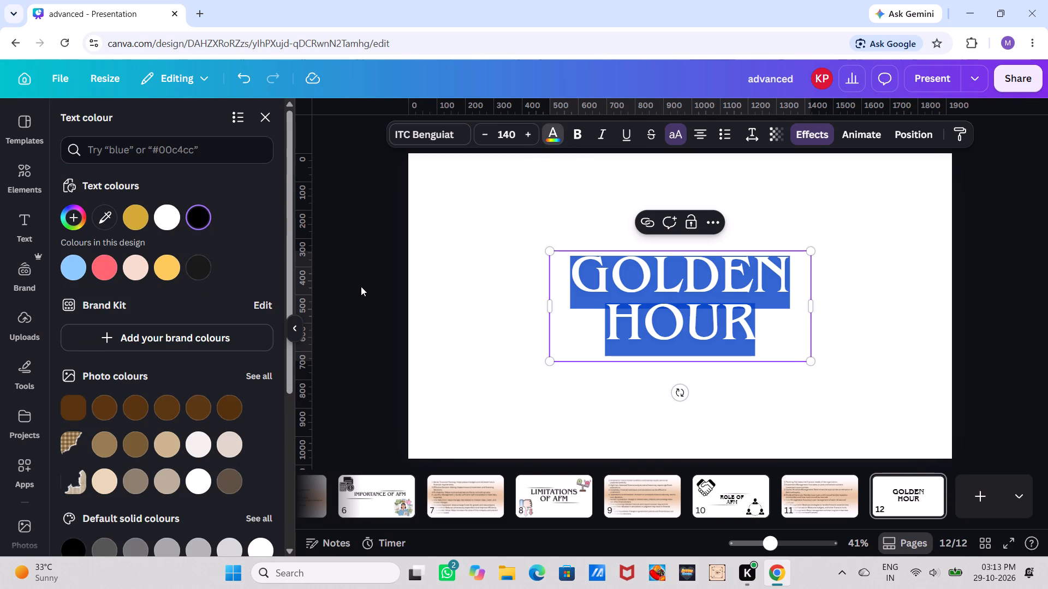
# Replace the placeholder text with "conclusion" and widen its text box so the word fits on one line.
pyautogui.press('Delete')
pyautogui.write('coc')
pyautogui.press('BackSpace')
pyautogui.write('nclusion')
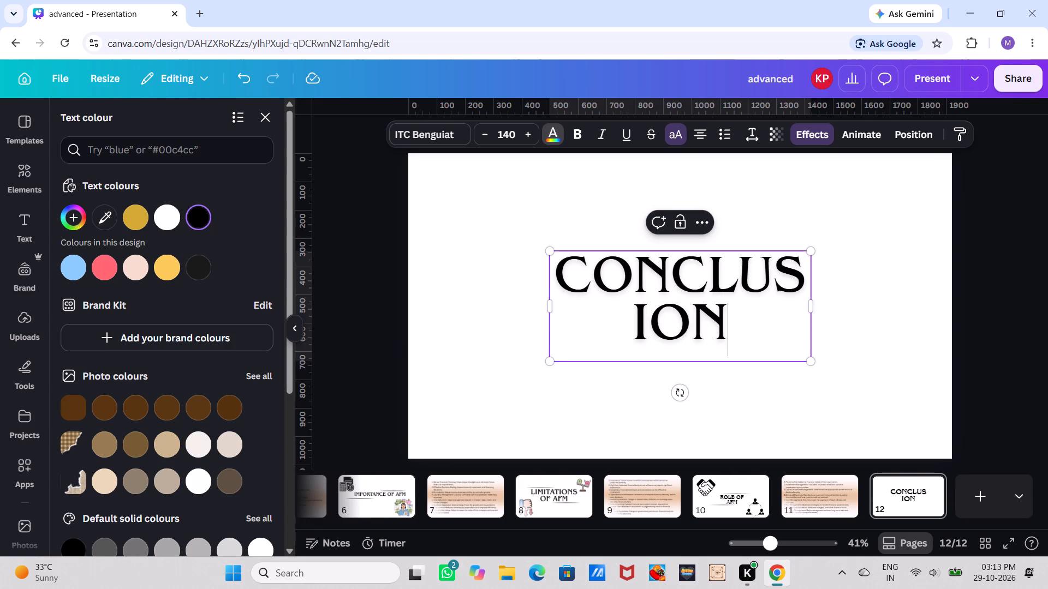
pyautogui.moveTo(814, 307); pyautogui.dragTo(954, 293)
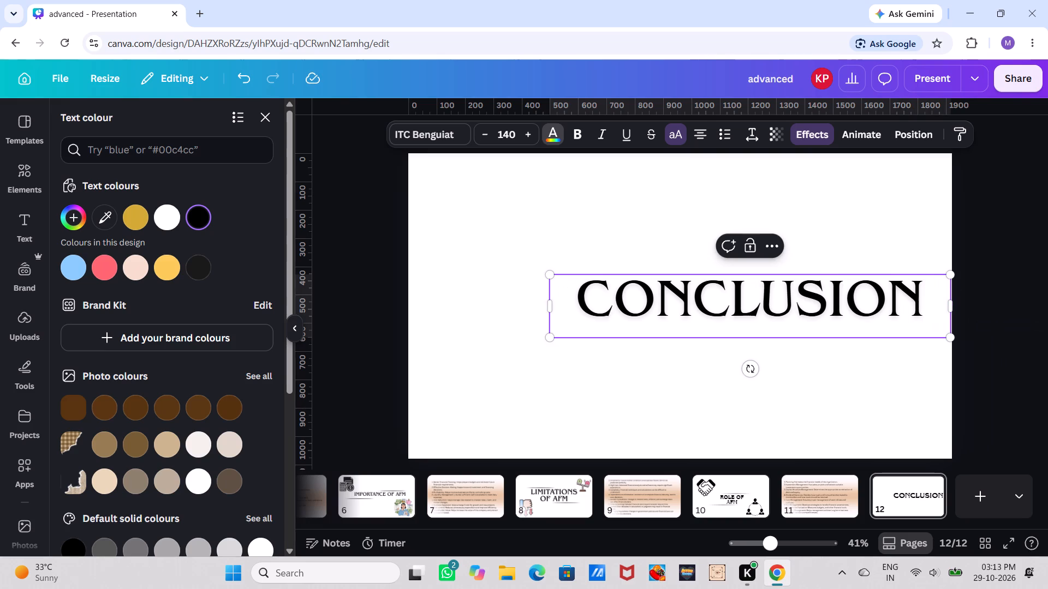
# Move the "CONCLUSION" title to the top centre of the twelfth slide.
pyautogui.moveTo(793, 302); pyautogui.dragTo(706, 242)
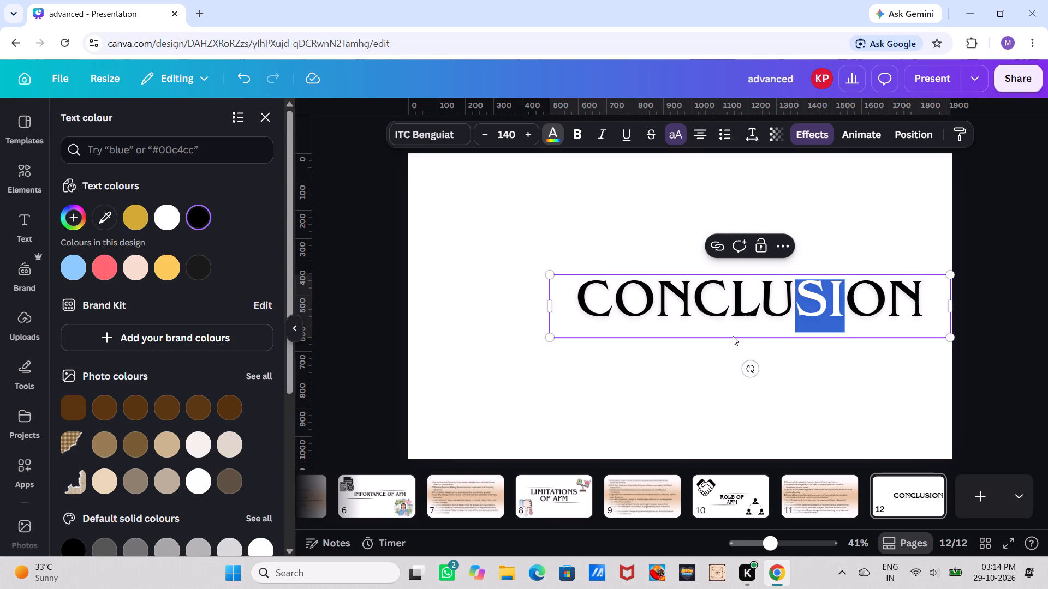
pyautogui.click(733, 336)
pyautogui.moveTo(741, 305); pyautogui.dragTo(707, 288)
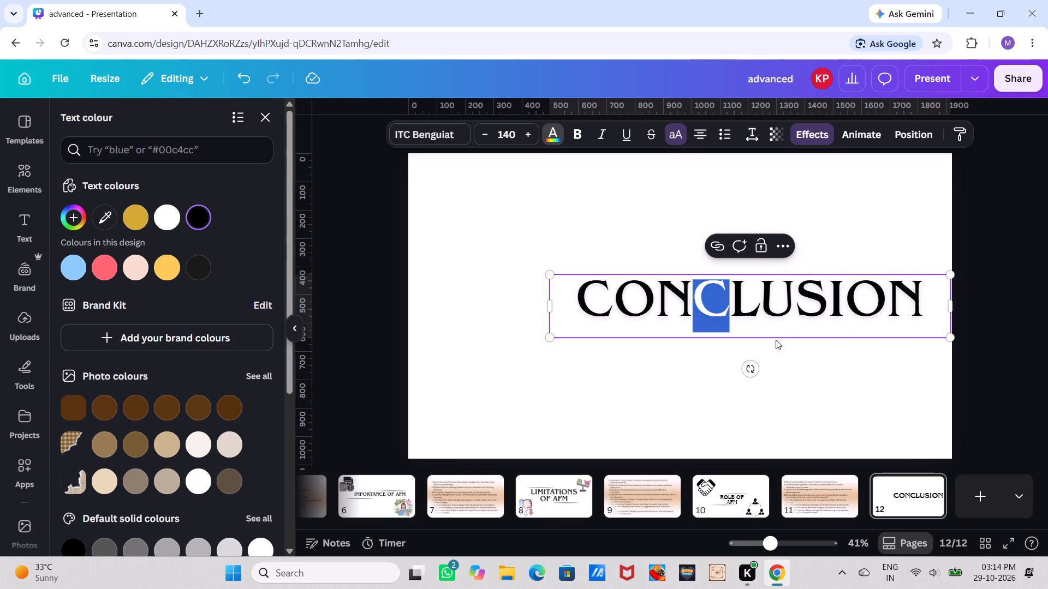
pyautogui.click(755, 338)
pyautogui.moveTo(757, 309); pyautogui.dragTo(702, 261)
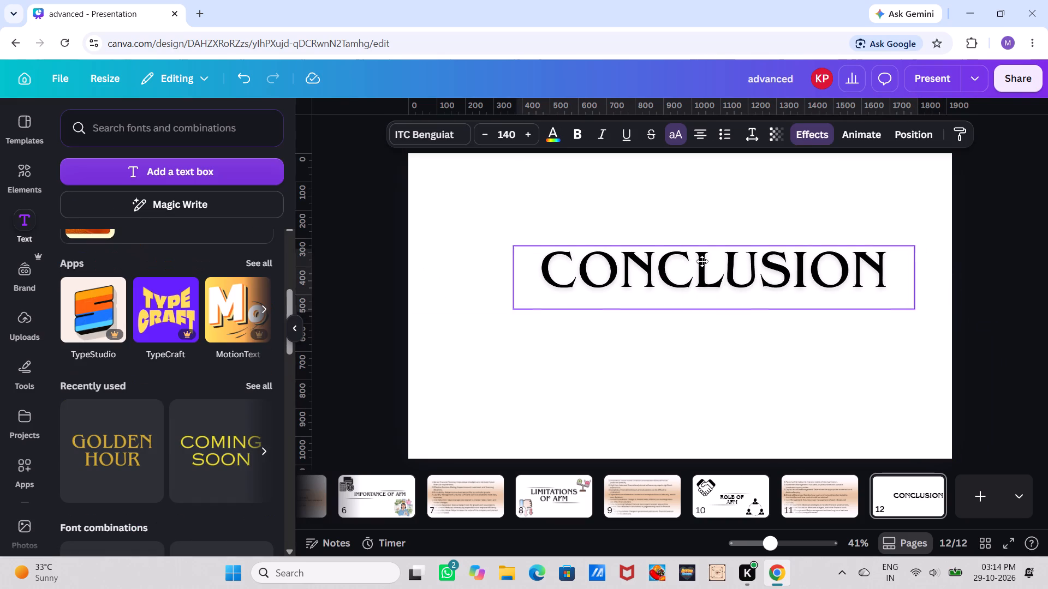
pyautogui.moveTo(702, 261); pyautogui.dragTo(683, 190)
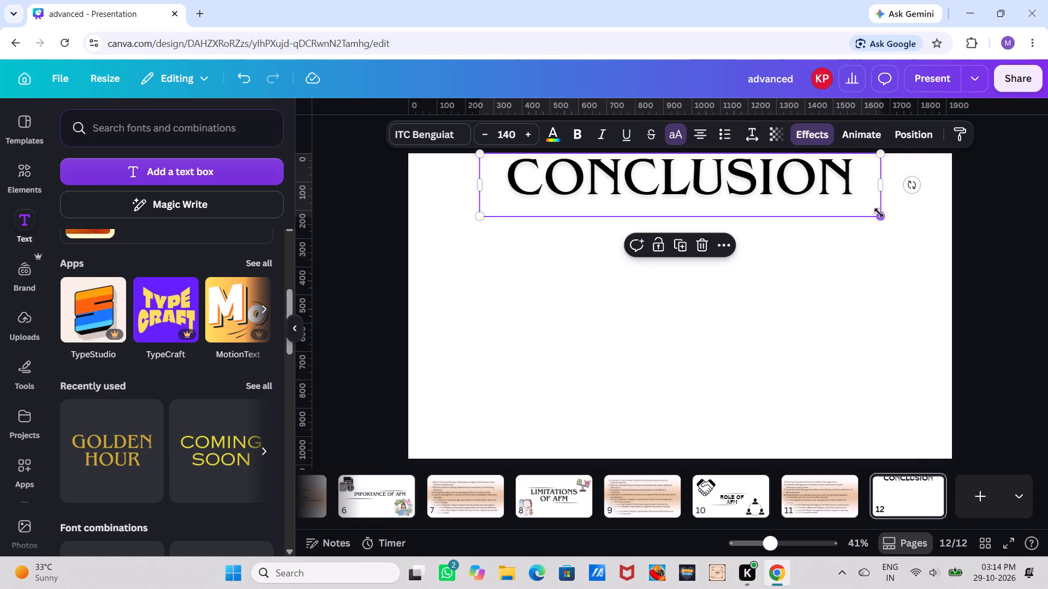
# Shrink the "CONCLUSION" title to about size 131 and recentre it along the top edge of the twelfth slide.
pyautogui.moveTo(879, 213); pyautogui.dragTo(853, 206)
pyautogui.moveTo(780, 184); pyautogui.dragTo(801, 186)
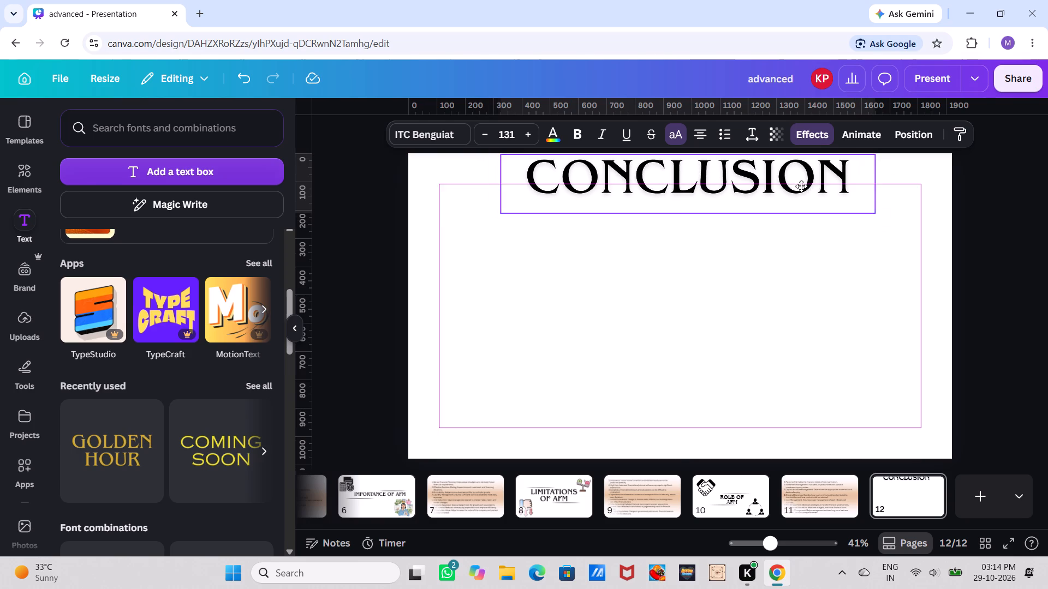
pyautogui.moveTo(801, 186); pyautogui.dragTo(795, 185)
# Add the horizontal orange-brown gradient band graphic to the twelfth slide and stretch it past all four edges as a full background.
pyautogui.click(18, 190)
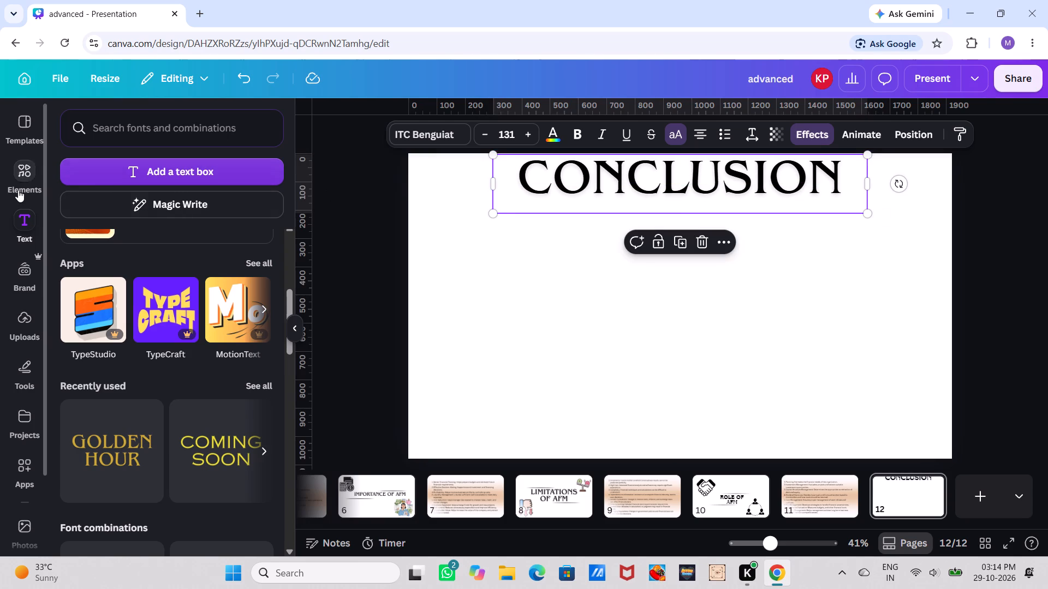
pyautogui.click(91, 314)
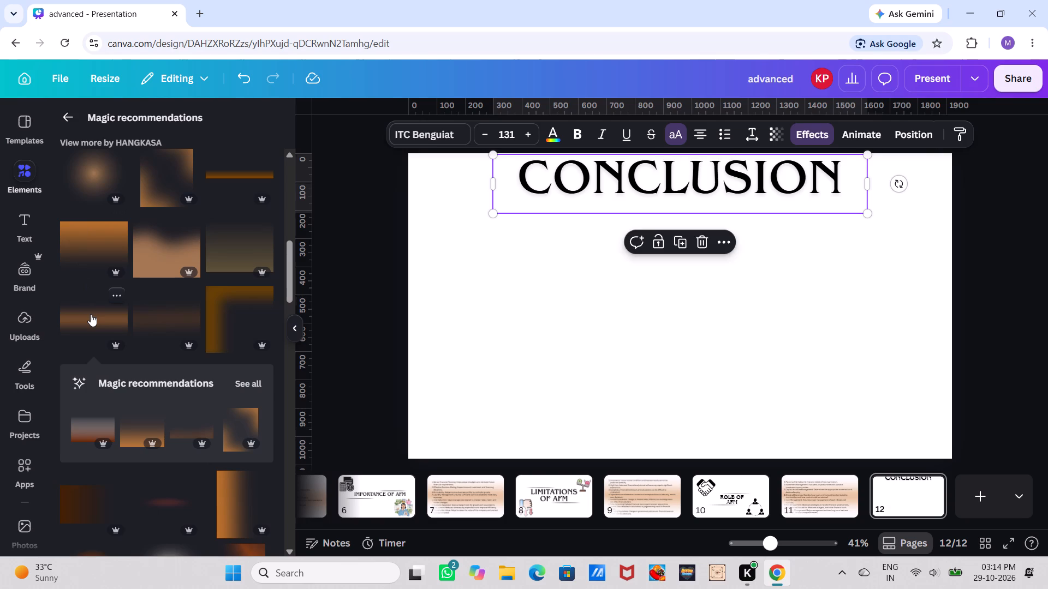
pyautogui.moveTo(475, 303); pyautogui.dragTo(463, 303)
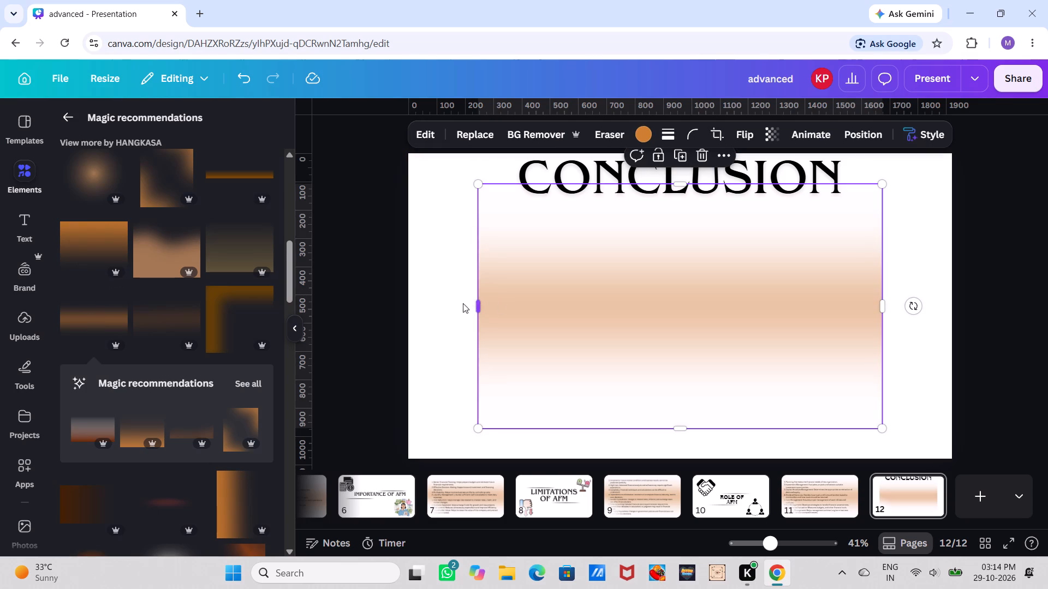
pyautogui.moveTo(463, 303); pyautogui.dragTo(397, 307)
pyautogui.moveTo(880, 308); pyautogui.dragTo(883, 308)
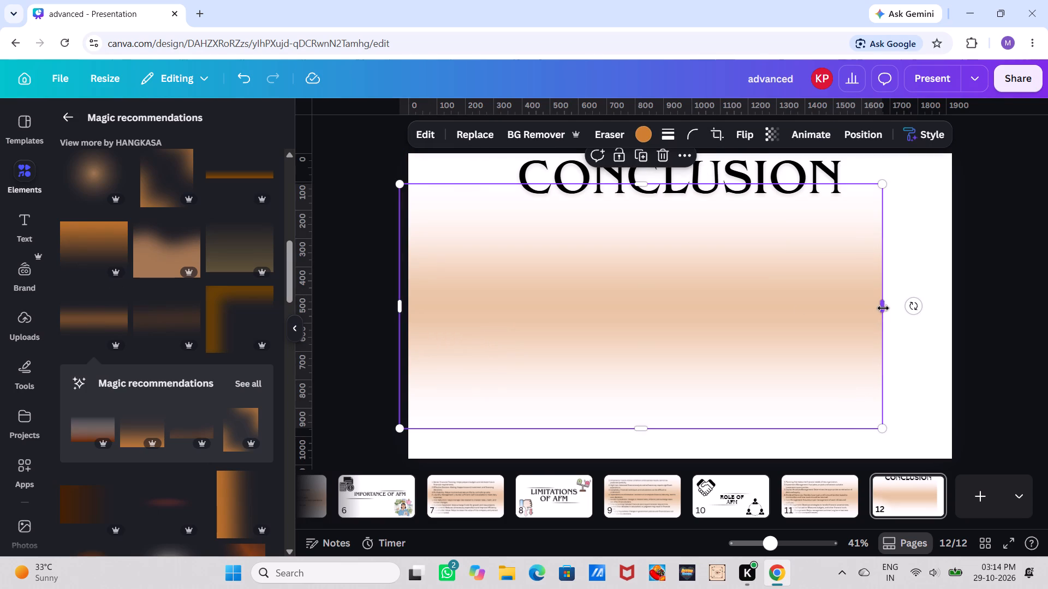
pyautogui.moveTo(883, 308); pyautogui.dragTo(1004, 306)
pyautogui.moveTo(706, 184); pyautogui.dragTo(704, 112)
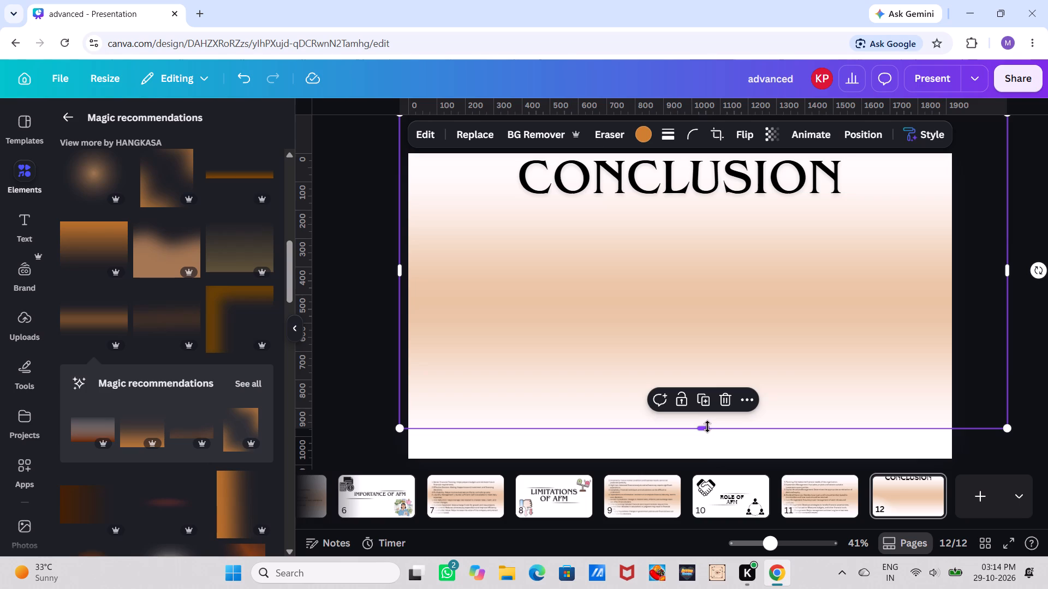
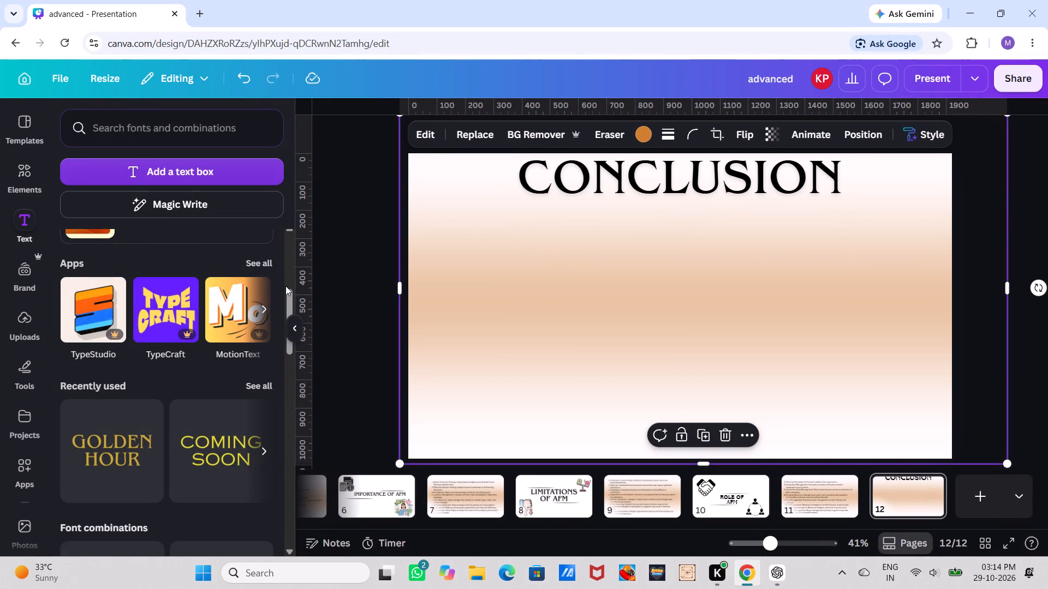
pyautogui.moveTo(285, 286); pyautogui.dragTo(286, 279)
pyautogui.click(199, 404)
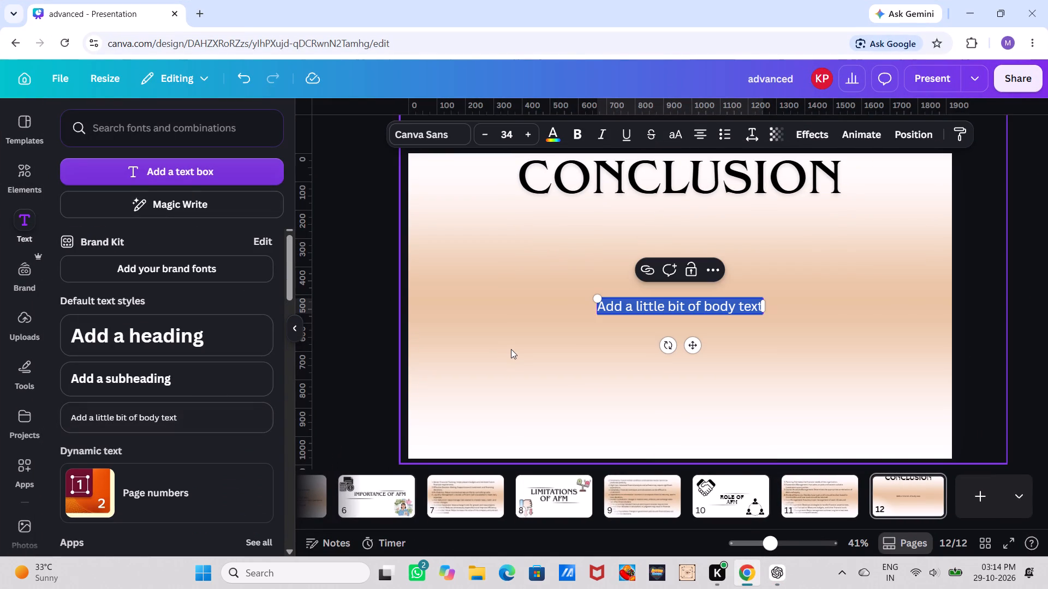
pyautogui.press('Delete')
pyautogui.hotkey('ctrl', 'v')
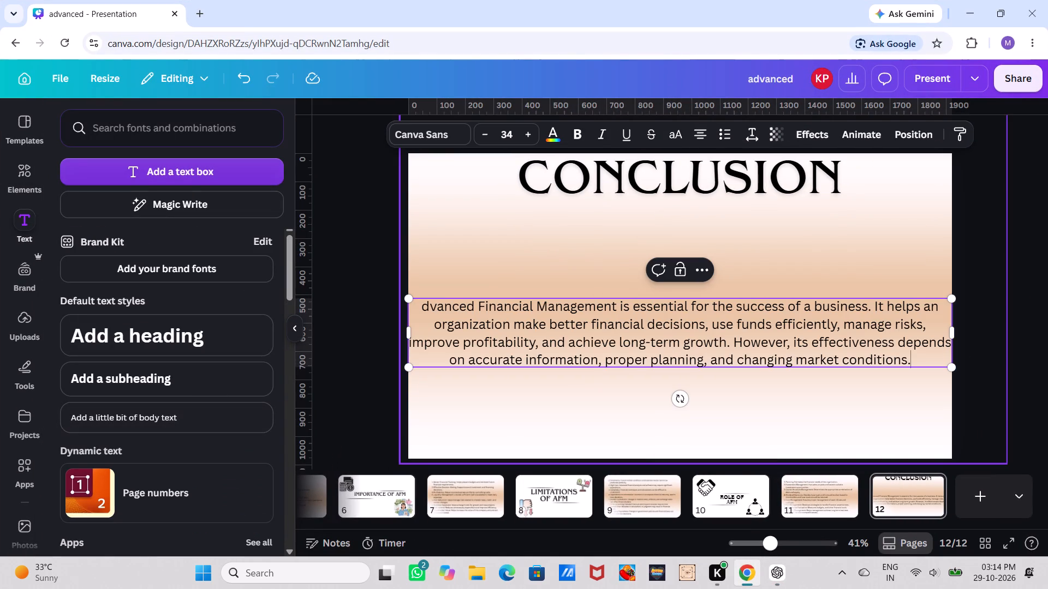
pyautogui.click(419, 310)
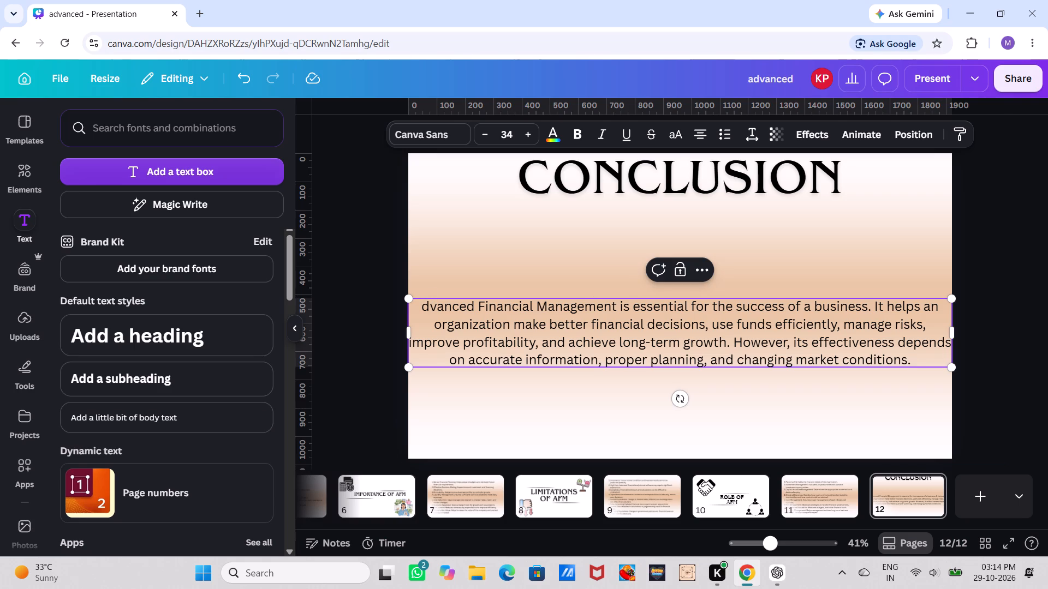
pyautogui.hotkey('shift', 'a')
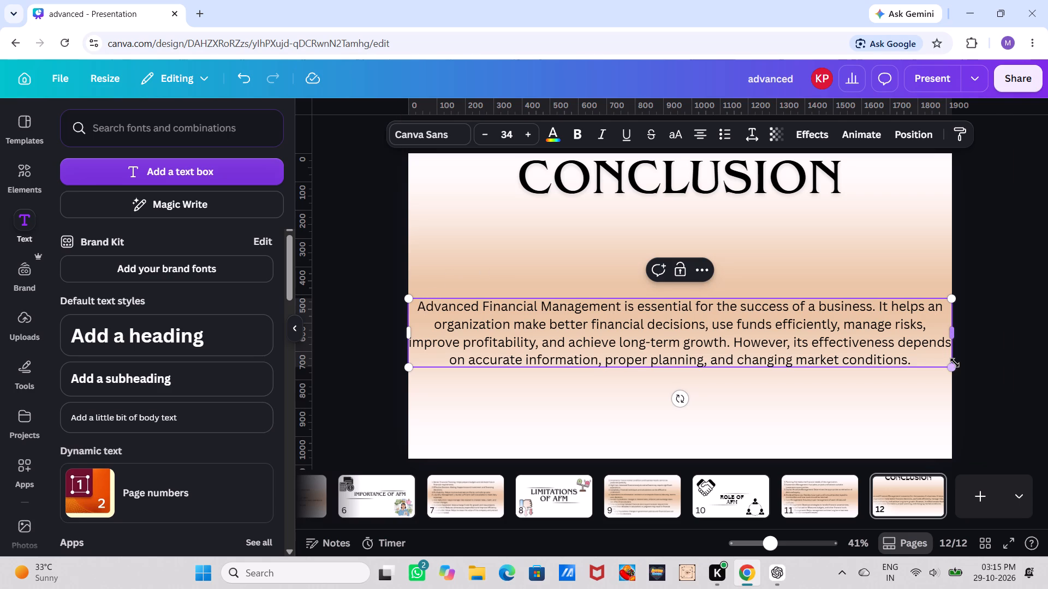
# Shrink the conclusion paragraph to about size 32.6 and move it up, centred horizontally below the "CONCLUSION" title.
pyautogui.moveTo(955, 363); pyautogui.dragTo(930, 372)
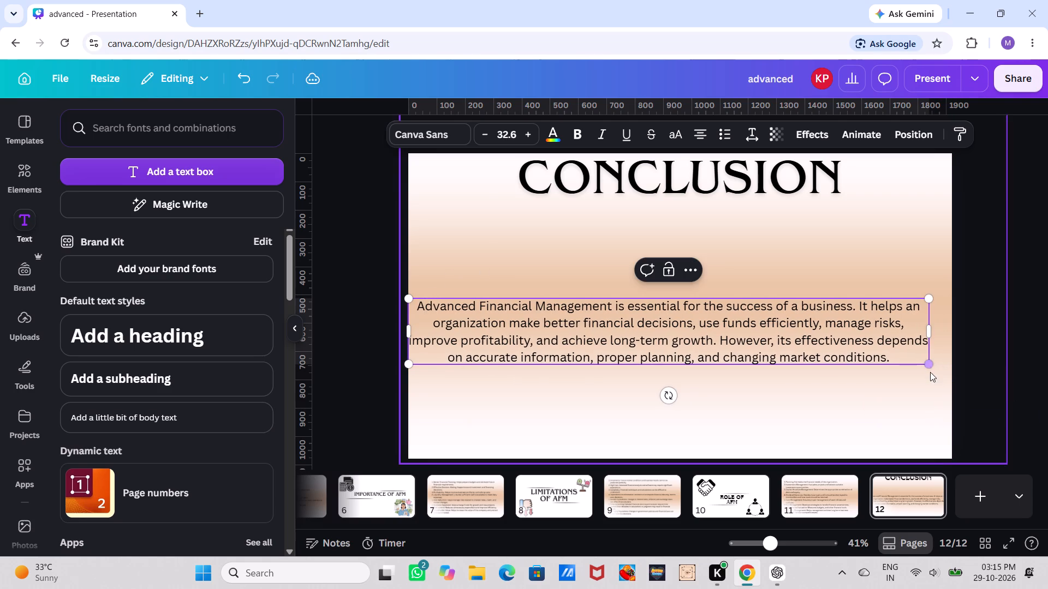
pyautogui.moveTo(802, 329); pyautogui.dragTo(823, 300)
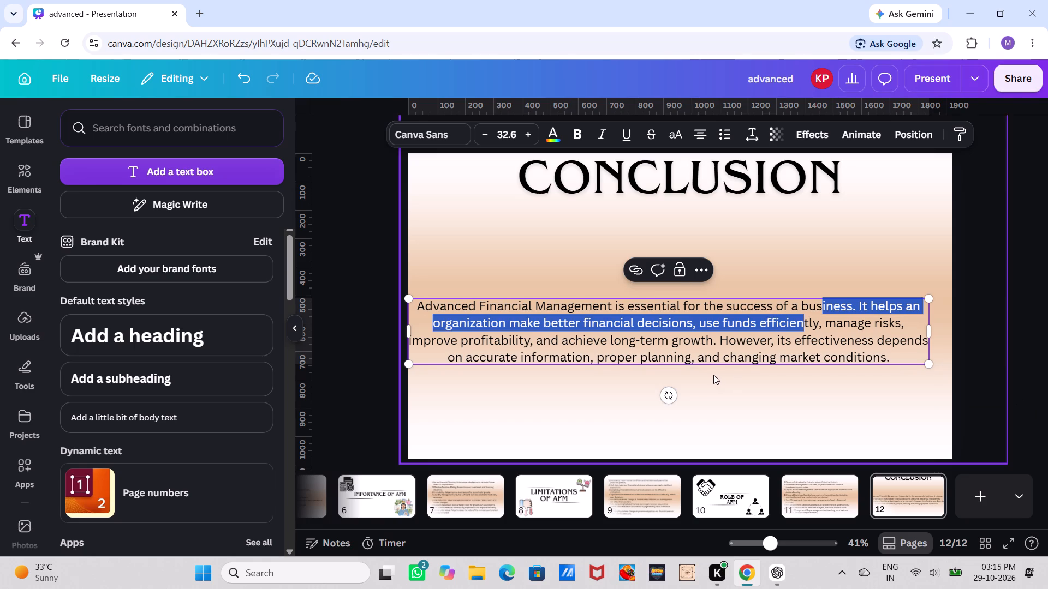
pyautogui.moveTo(716, 369); pyautogui.dragTo(716, 368)
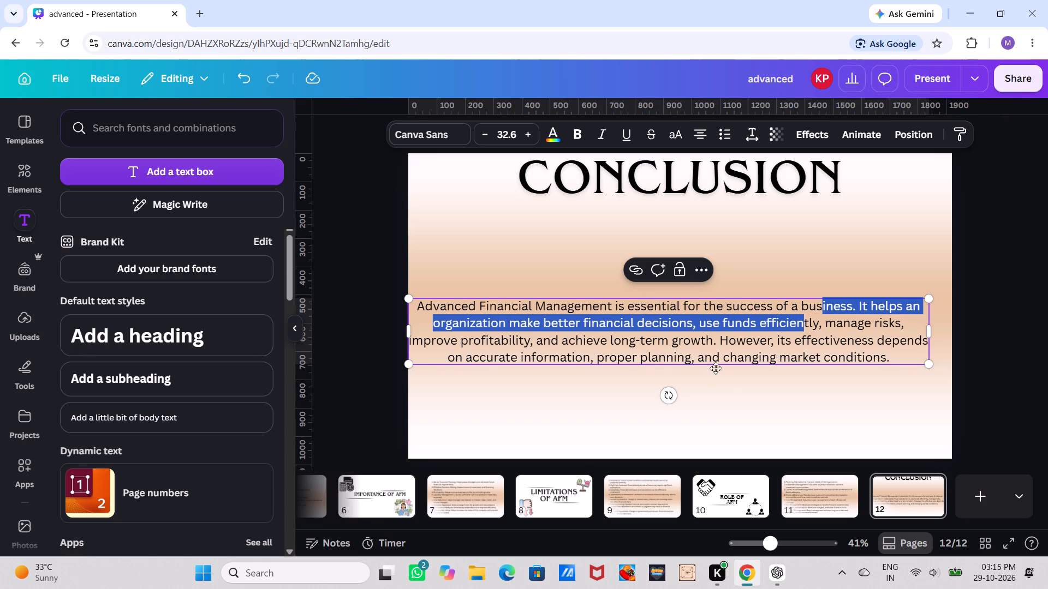
pyautogui.moveTo(716, 368); pyautogui.dragTo(711, 352)
pyautogui.moveTo(701, 317); pyautogui.dragTo(720, 305)
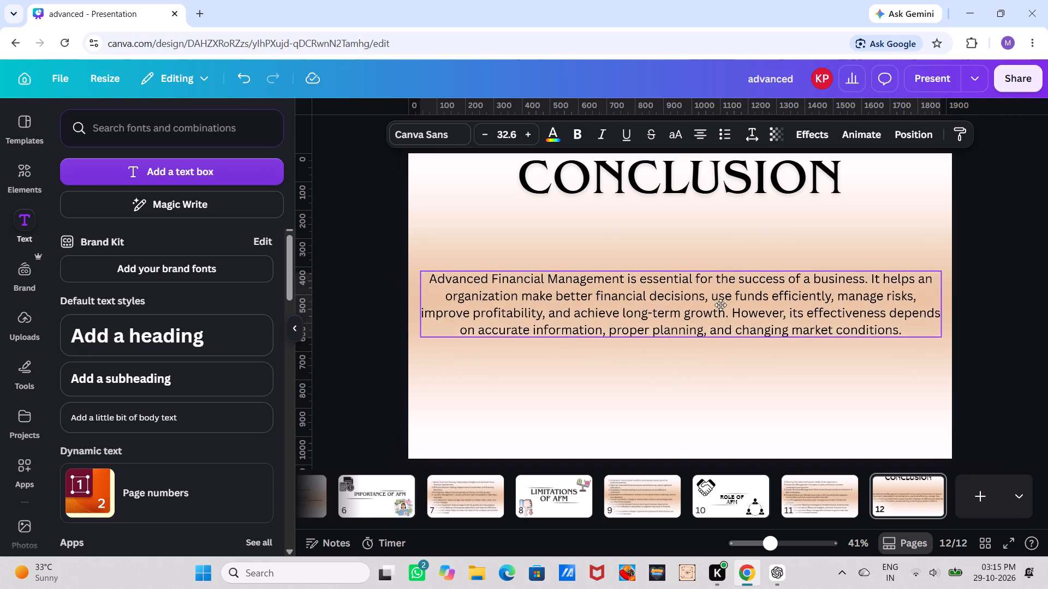
pyautogui.moveTo(720, 305); pyautogui.dragTo(717, 294)
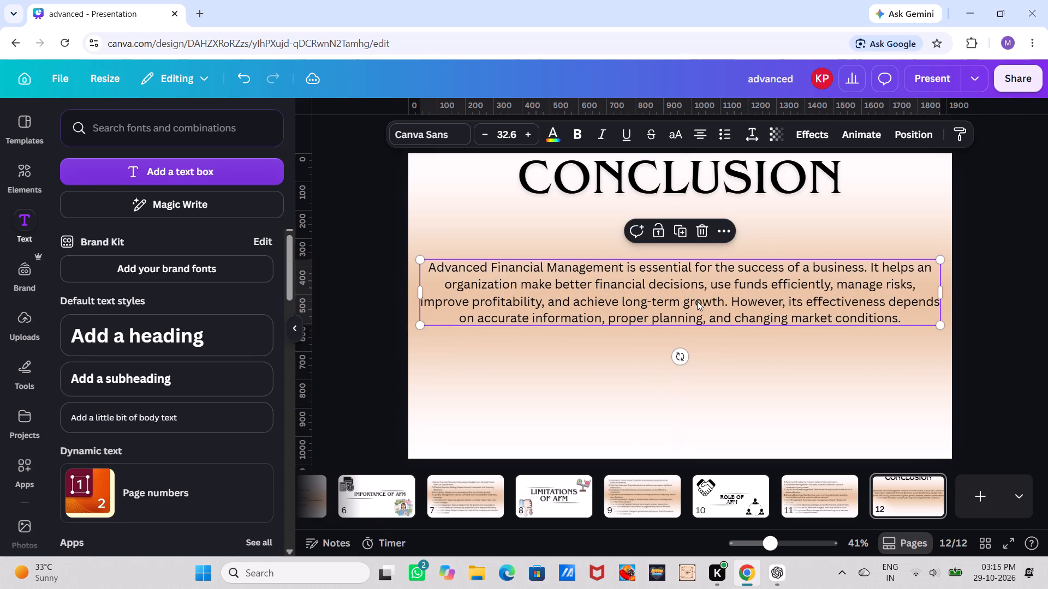
# Break the conclusion paragraph so that the sentences starting "It helps" and "However" each begin on a new line.
pyautogui.click(697, 301)
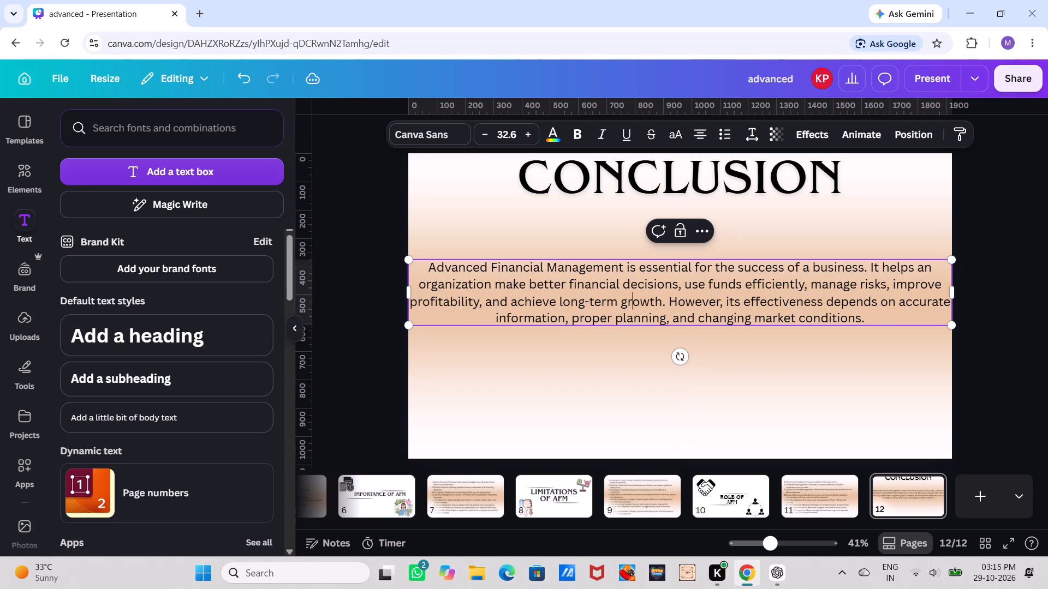
pyautogui.click(664, 303)
pyautogui.press('Right')
pyautogui.press('Return')
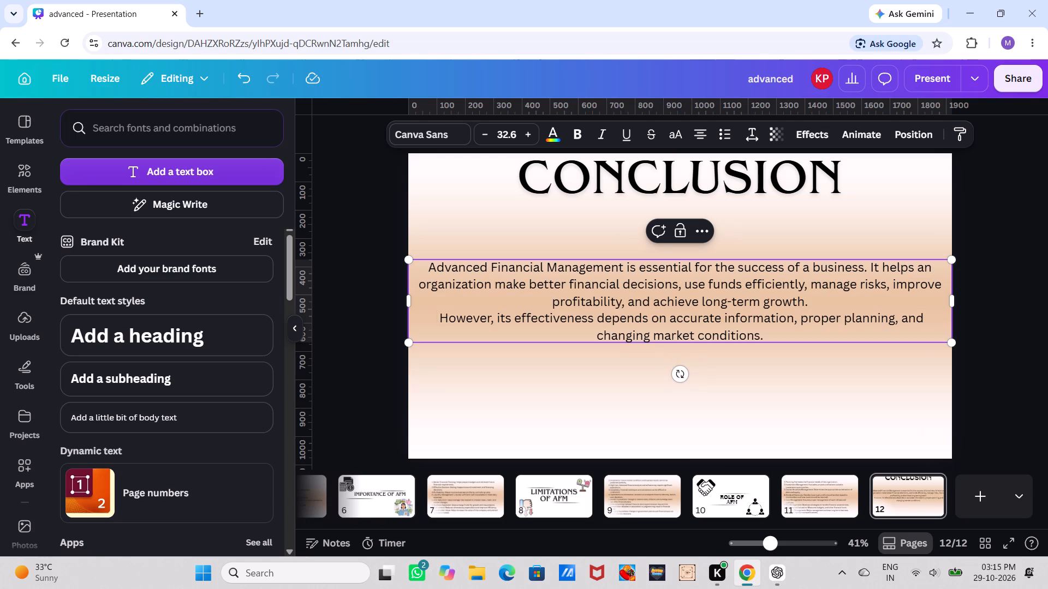
pyautogui.click(870, 268)
pyautogui.press('Return')
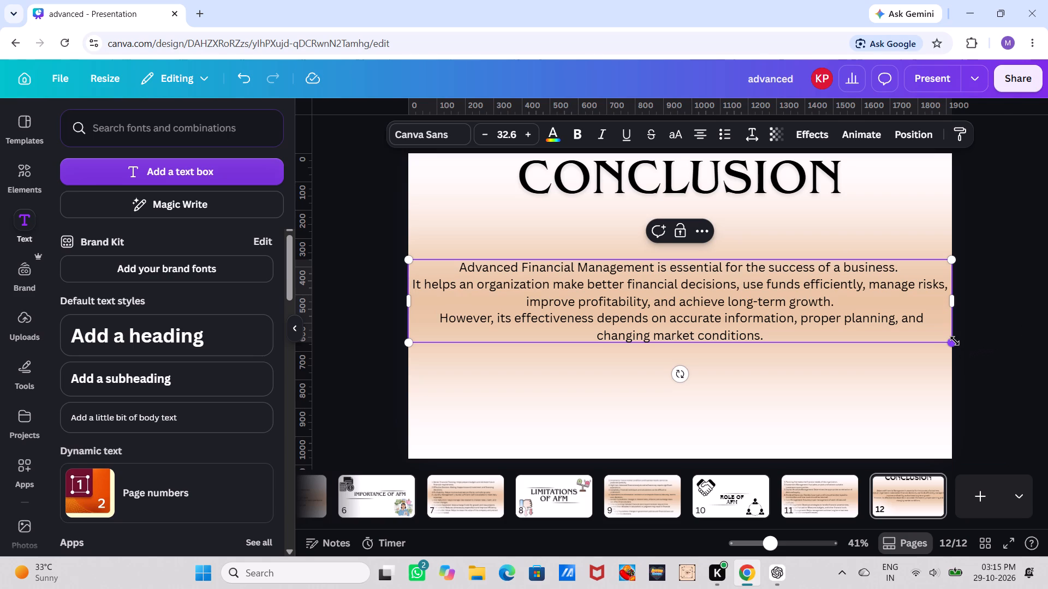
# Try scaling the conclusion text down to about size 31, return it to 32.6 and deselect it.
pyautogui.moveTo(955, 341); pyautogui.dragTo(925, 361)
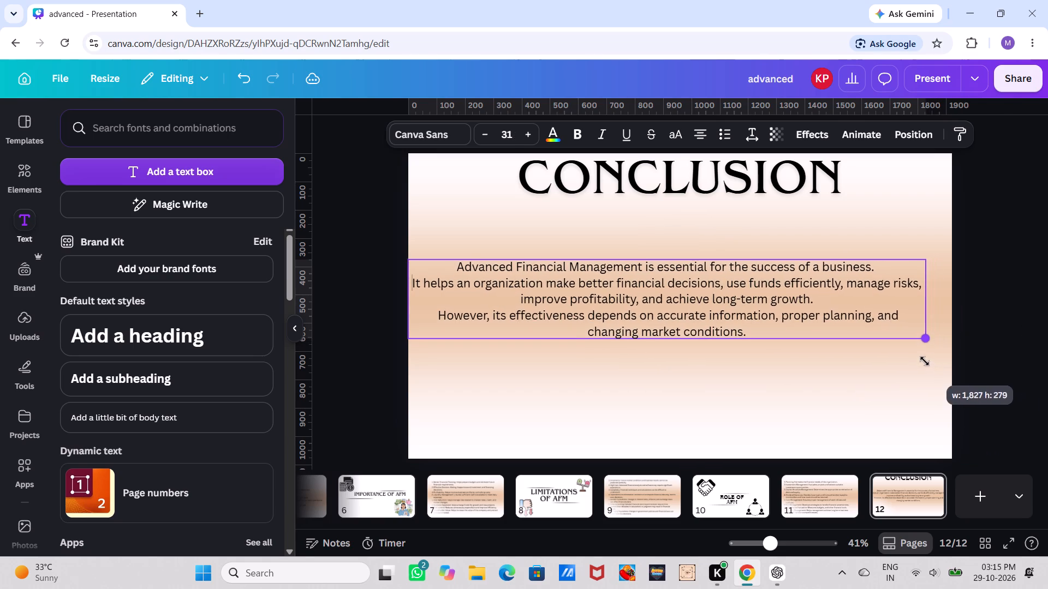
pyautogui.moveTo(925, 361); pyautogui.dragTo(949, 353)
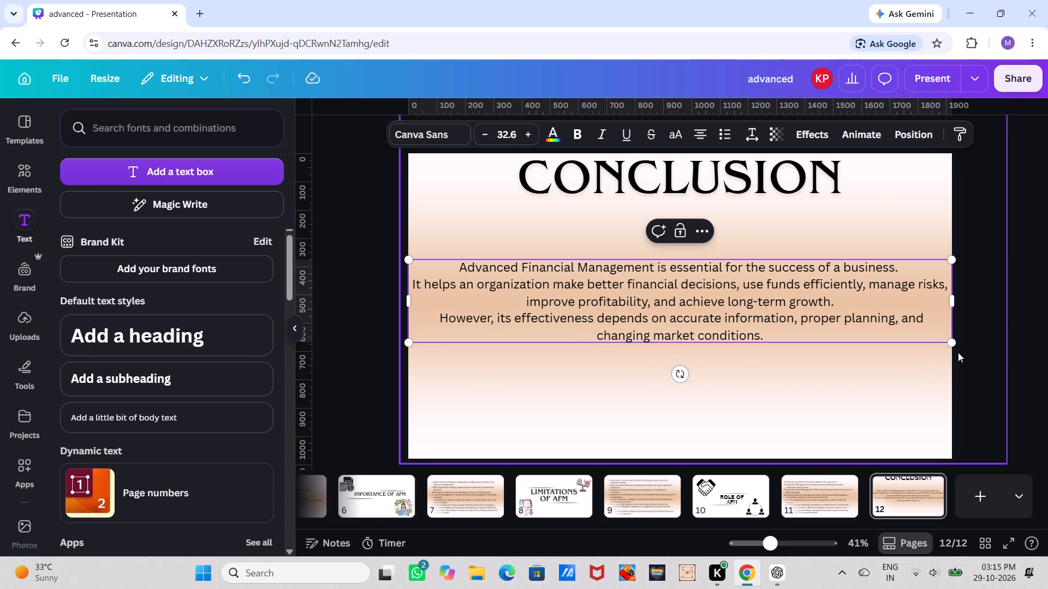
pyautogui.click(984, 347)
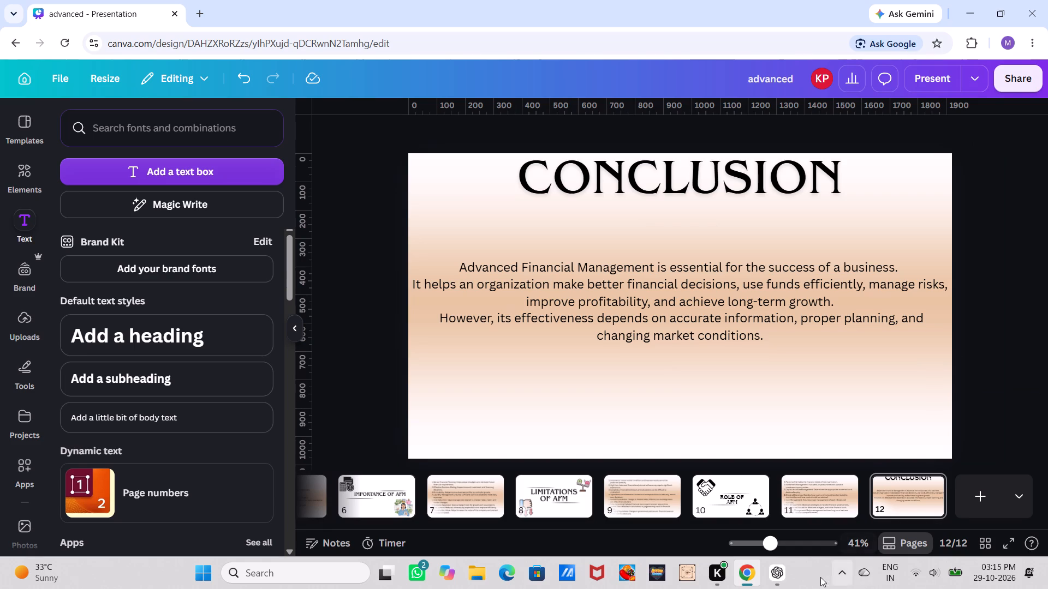